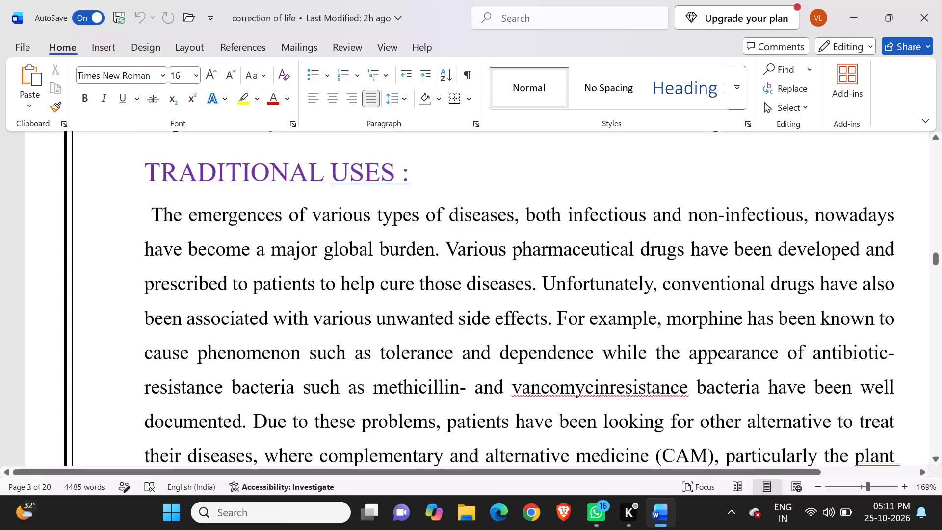
Read through the document from the Traditional Uses section to the start of Pharmacological studies.
{"action": "scroll", "coordinate": [620, 293], "scroll_direction": "down", "scroll_amount": 2}
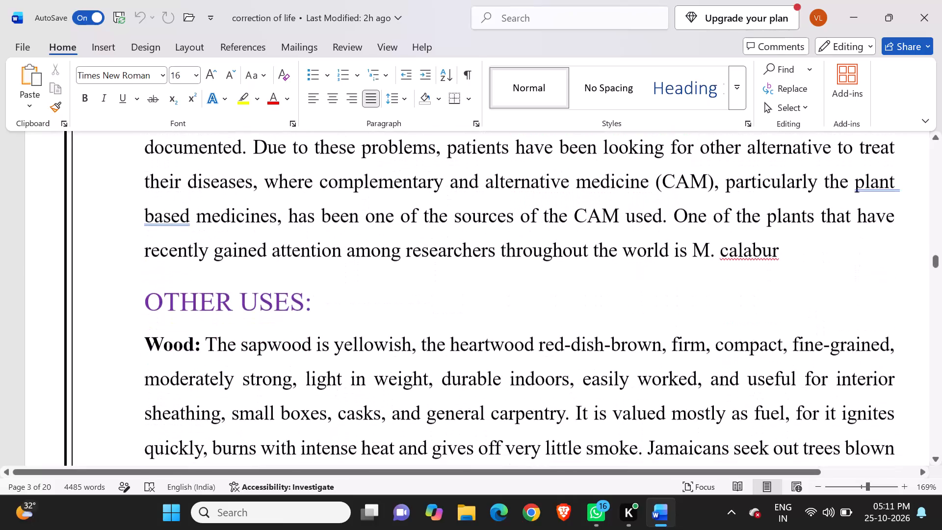
{"action": "scroll", "coordinate": [620, 293], "scroll_direction": "down", "scroll_amount": 8}
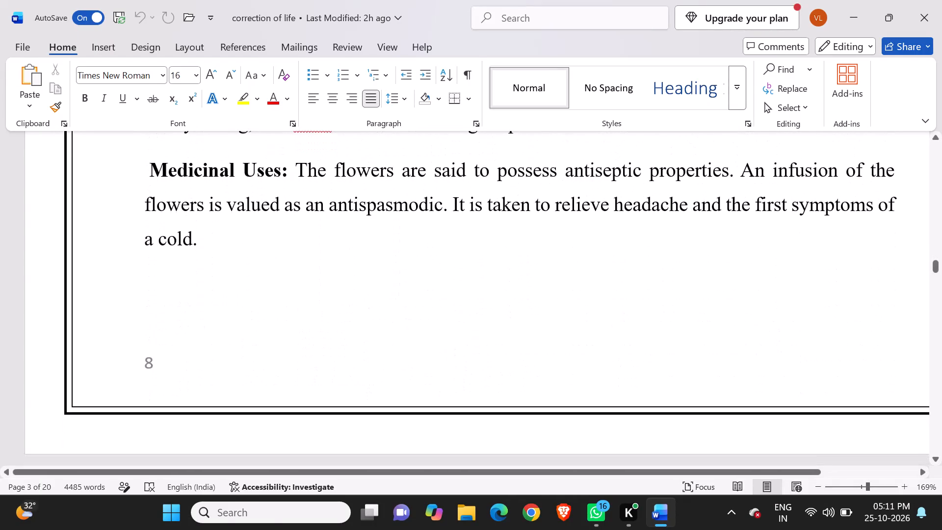
{"action": "scroll", "coordinate": [620, 294], "scroll_direction": "down", "scroll_amount": 6}
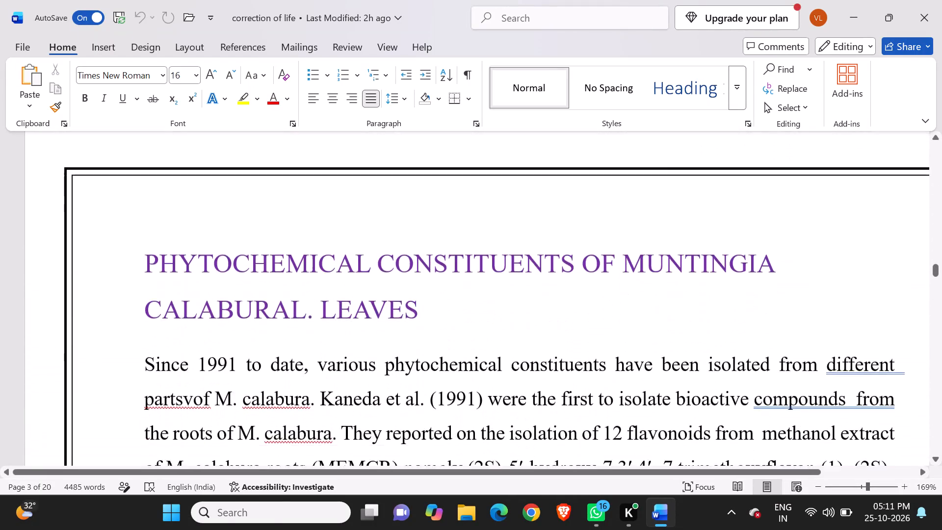
{"action": "scroll", "coordinate": [619, 296], "scroll_direction": "down", "scroll_amount": 2}
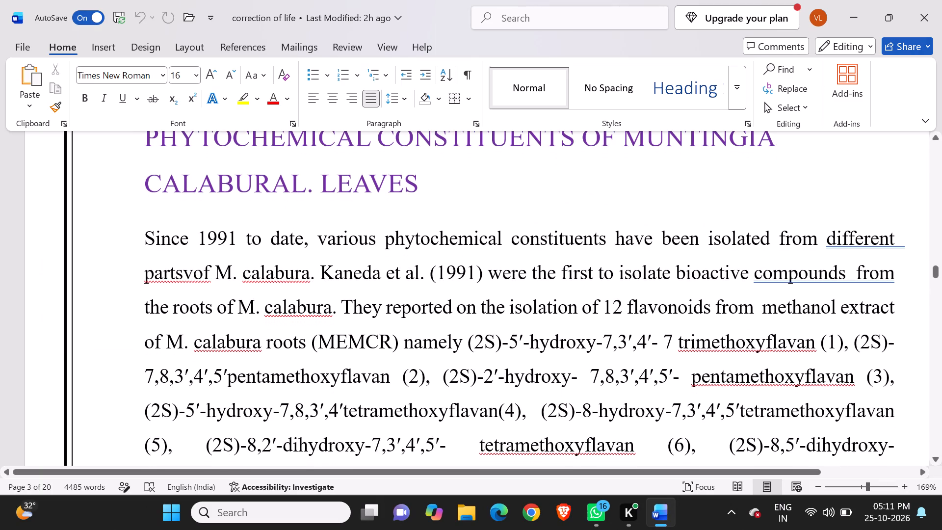
{"action": "scroll", "coordinate": [619, 299], "scroll_direction": "down", "scroll_amount": 6}
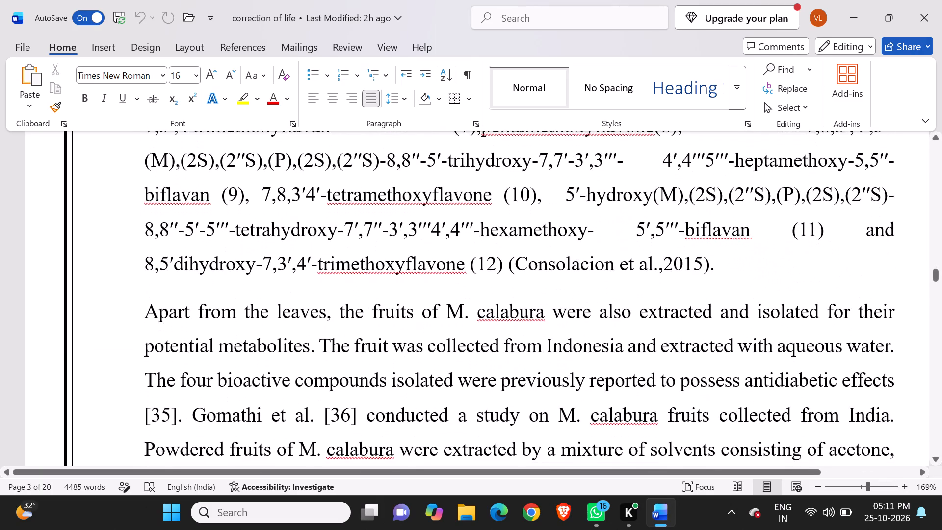
{"action": "scroll", "coordinate": [619, 300], "scroll_direction": "down", "scroll_amount": 10}
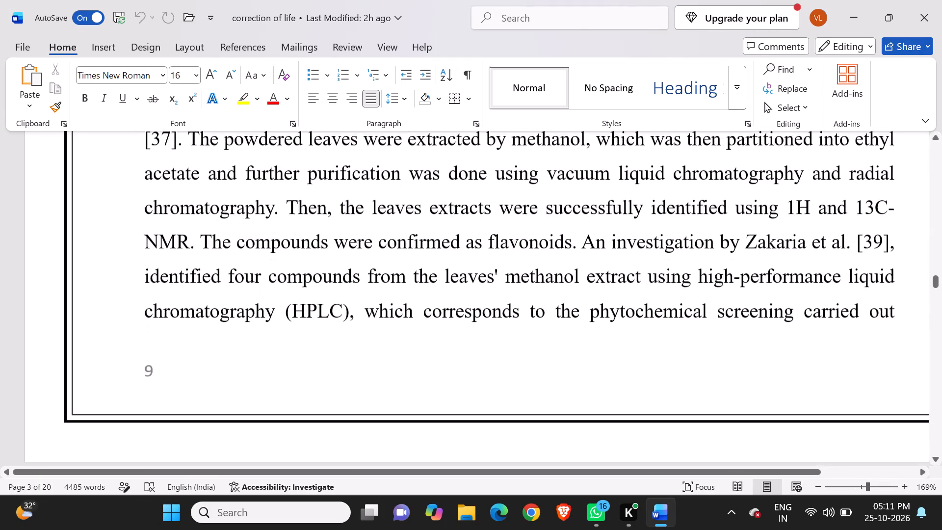
{"action": "scroll", "coordinate": [619, 303], "scroll_direction": "down", "scroll_amount": 9}
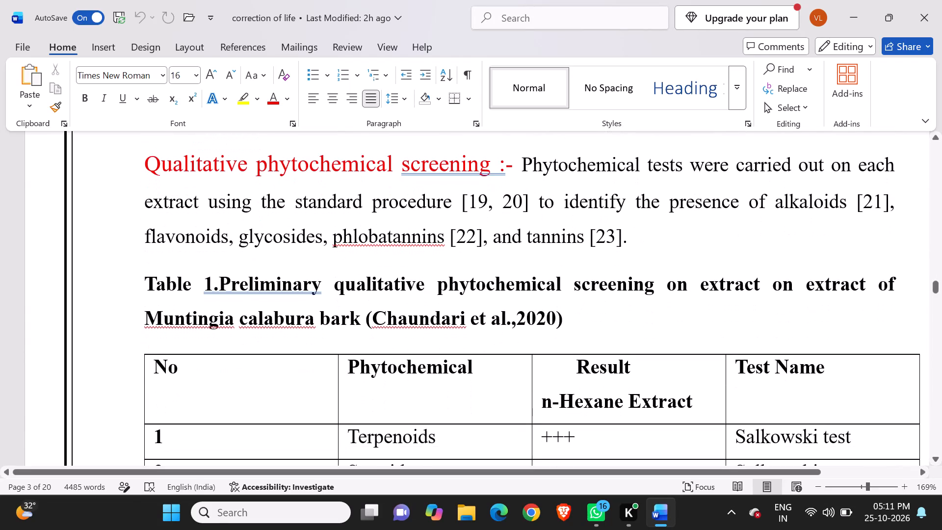
{"action": "scroll", "coordinate": [618, 305], "scroll_direction": "down", "scroll_amount": 4}
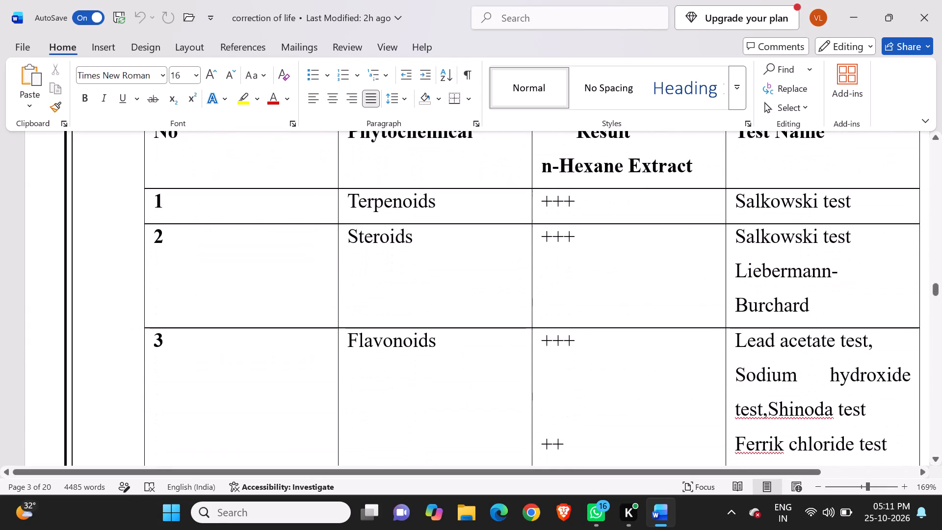
{"action": "scroll", "coordinate": [618, 305], "scroll_direction": "down", "scroll_amount": 11}
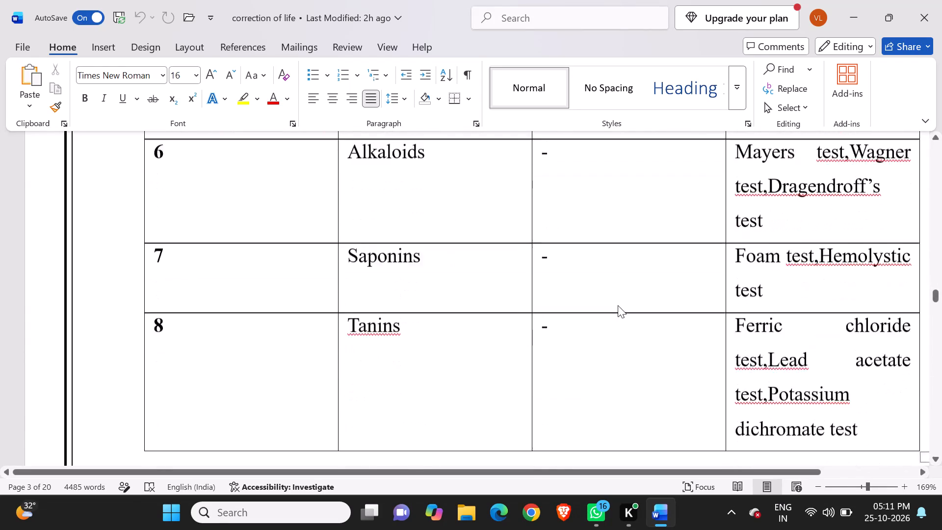
{"action": "scroll", "coordinate": [618, 305], "scroll_direction": "down", "scroll_amount": 4}
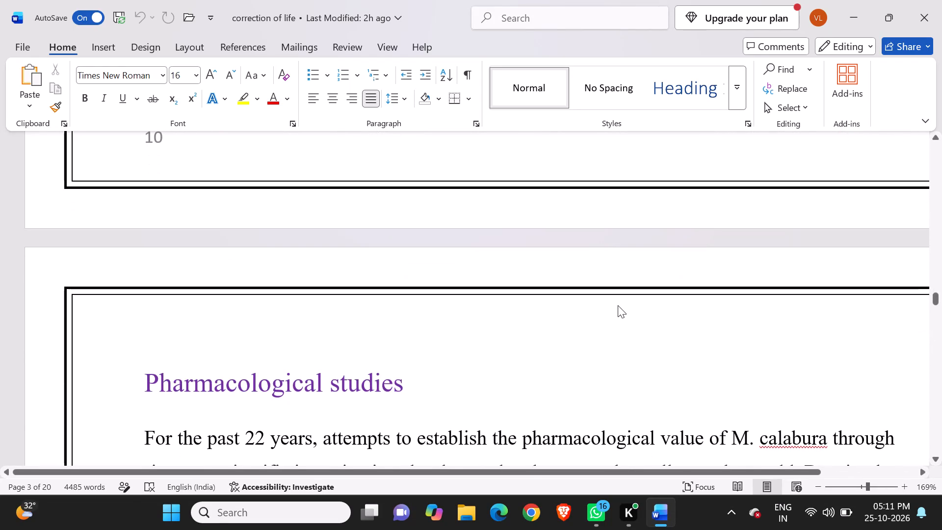
{"action": "scroll", "coordinate": [618, 305], "scroll_direction": "down", "scroll_amount": 2}
Re-examine the phytochemical constituents section and the qualitative screening table for a suitable place for a picture.
{"action": "scroll", "coordinate": [618, 308], "scroll_direction": "up", "scroll_amount": 8}
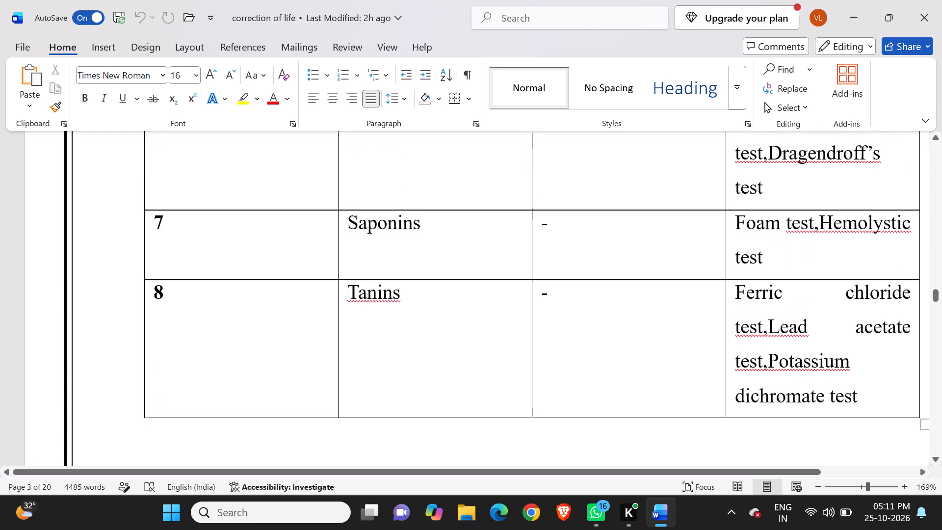
{"action": "scroll", "coordinate": [618, 308], "scroll_direction": "down", "scroll_amount": 3}
{"action": "scroll", "coordinate": [618, 308], "scroll_direction": "up", "scroll_amount": 7}
{"action": "scroll", "coordinate": [674, 241], "scroll_direction": "up", "scroll_amount": 2}
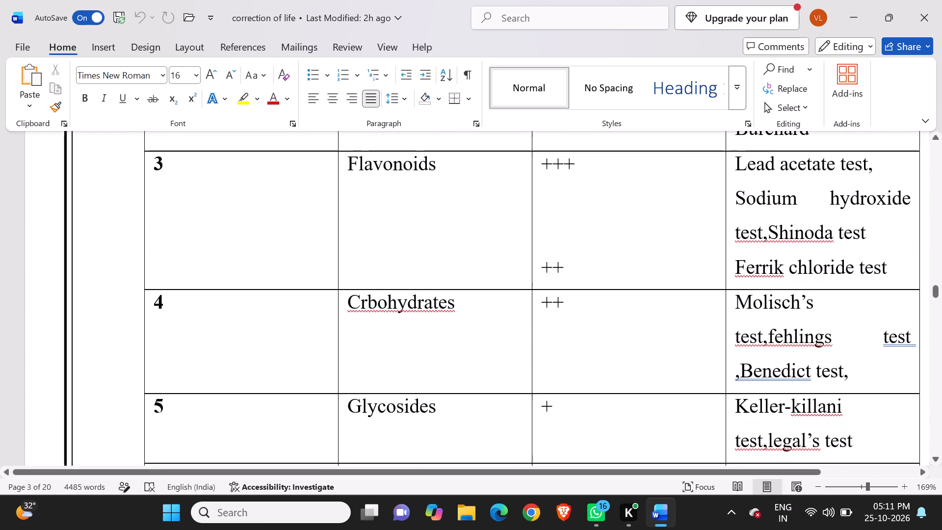
{"action": "scroll", "coordinate": [674, 241], "scroll_direction": "up", "scroll_amount": 7}
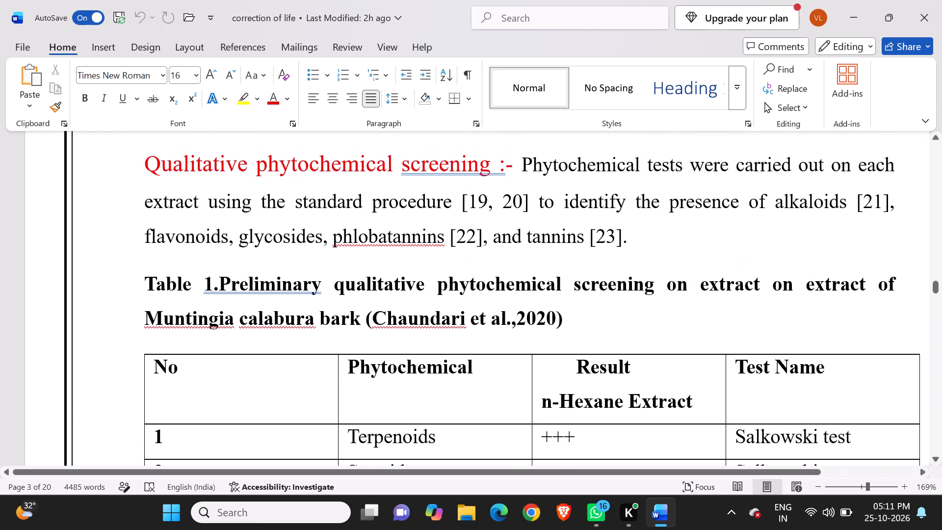
{"action": "scroll", "coordinate": [670, 243], "scroll_direction": "up", "scroll_amount": 20}
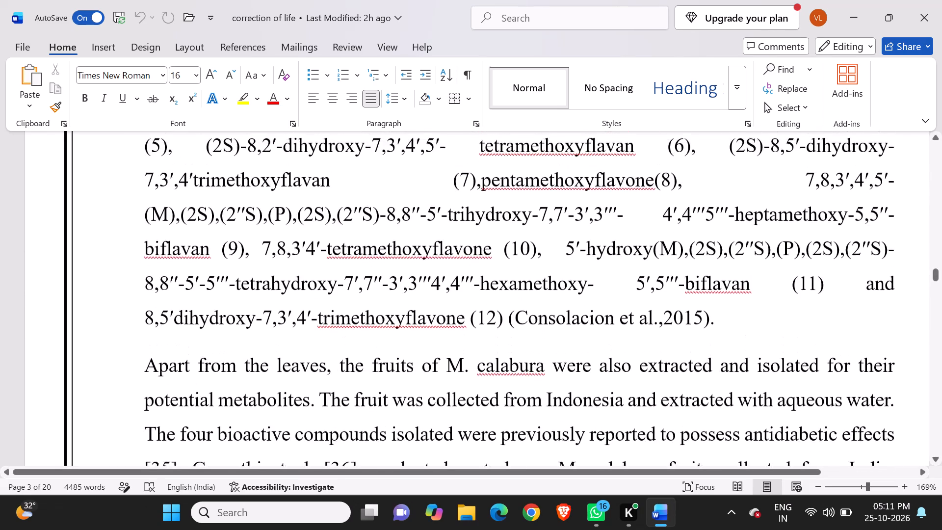
{"action": "scroll", "coordinate": [665, 247], "scroll_direction": "up", "scroll_amount": 8}
{"action": "scroll", "coordinate": [665, 247], "scroll_direction": "down", "scroll_amount": 5}
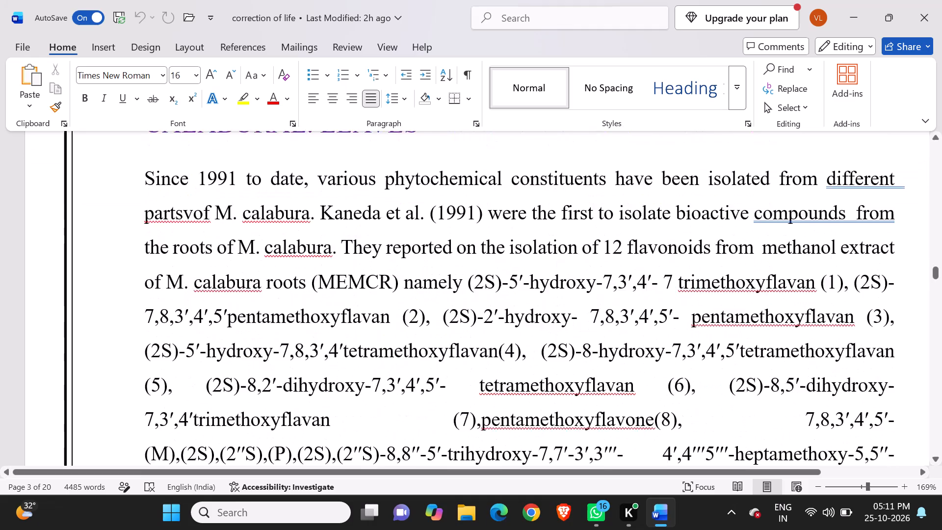
{"action": "scroll", "coordinate": [665, 247], "scroll_direction": "down", "scroll_amount": 16}
{"action": "scroll", "coordinate": [665, 247], "scroll_direction": "down", "scroll_amount": 10}
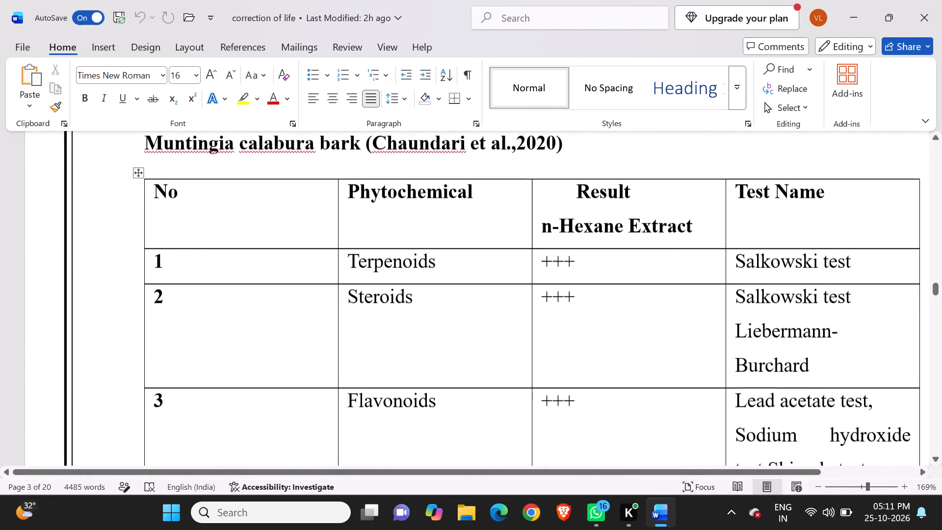
{"action": "scroll", "coordinate": [665, 247], "scroll_direction": "down", "scroll_amount": 4}
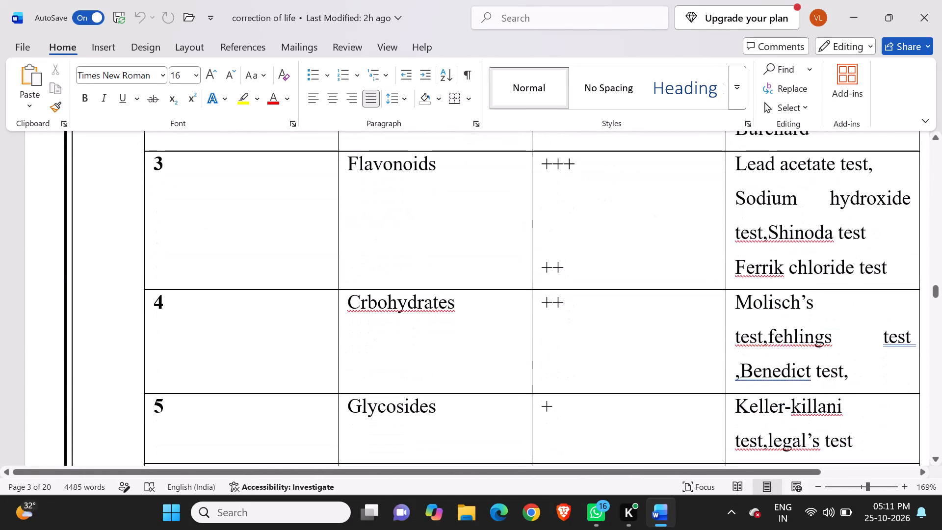
{"action": "scroll", "coordinate": [665, 247], "scroll_direction": "up", "scroll_amount": 19}
{"action": "scroll", "coordinate": [665, 247], "scroll_direction": "up", "scroll_amount": 7}
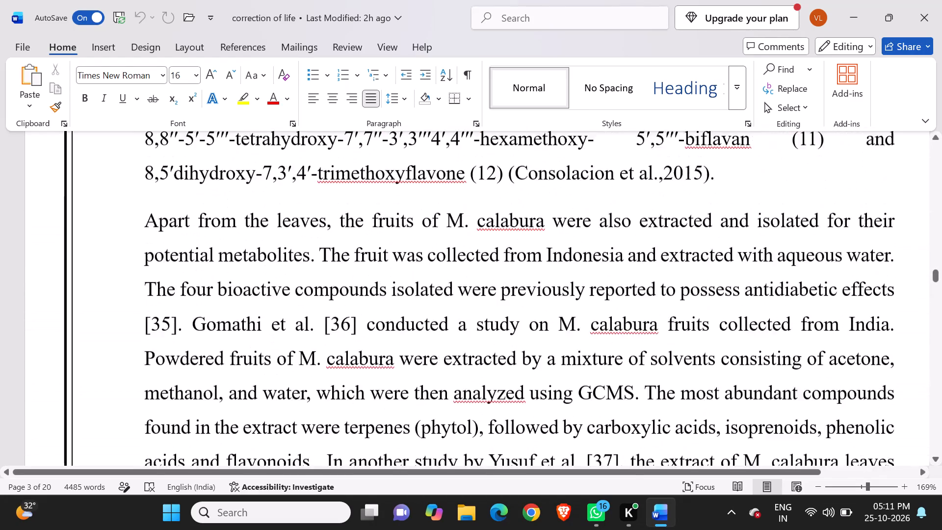
{"action": "scroll", "coordinate": [665, 247], "scroll_direction": "up", "scroll_amount": 7}
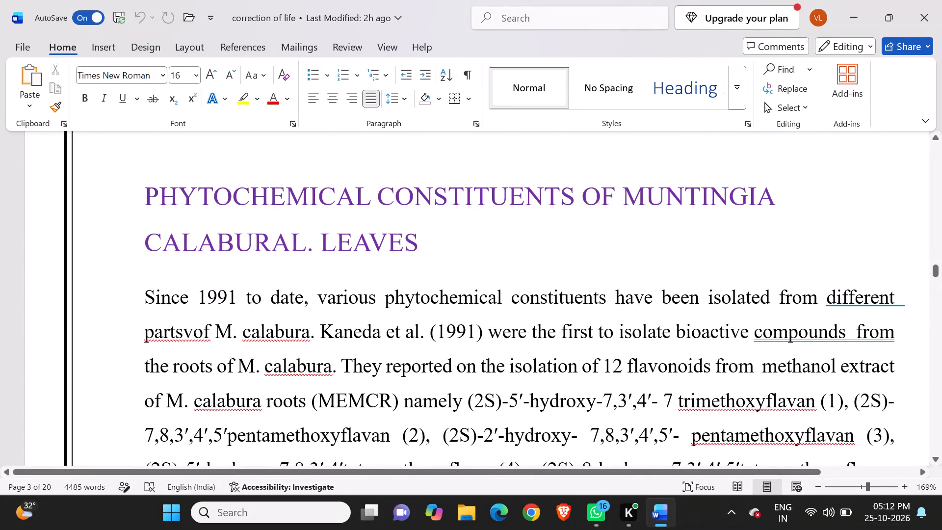
{"action": "scroll", "coordinate": [490, 276], "scroll_direction": "down", "scroll_amount": 13}
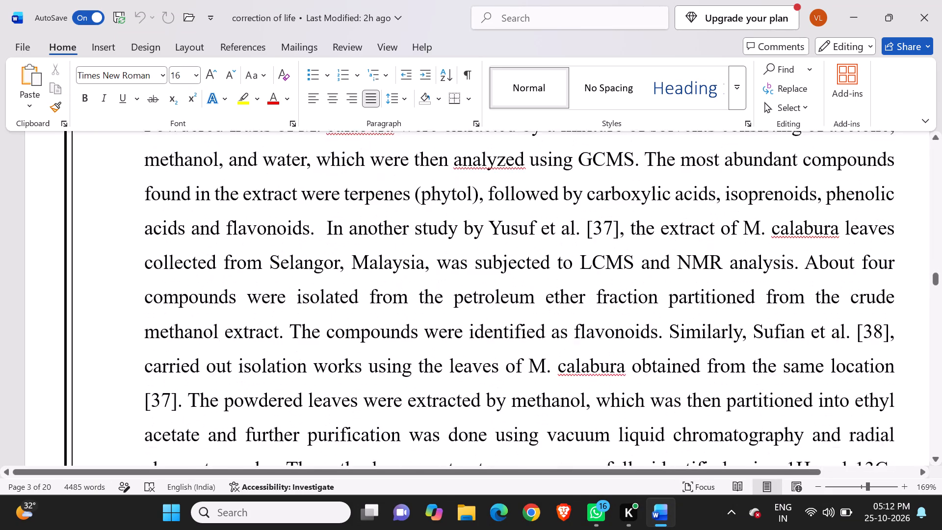
{"action": "scroll", "coordinate": [490, 276], "scroll_direction": "down", "scroll_amount": 9}
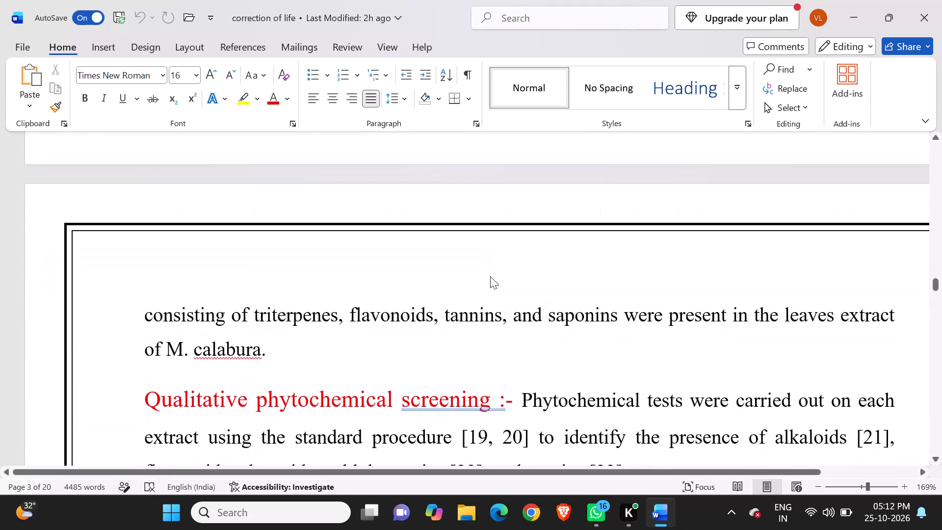
Insert the phenols classification diagram from the Documents folder samu 11 on a new line before the Qualitative phytochemical screening heading.
{"action": "left_click", "coordinate": [291, 351]}
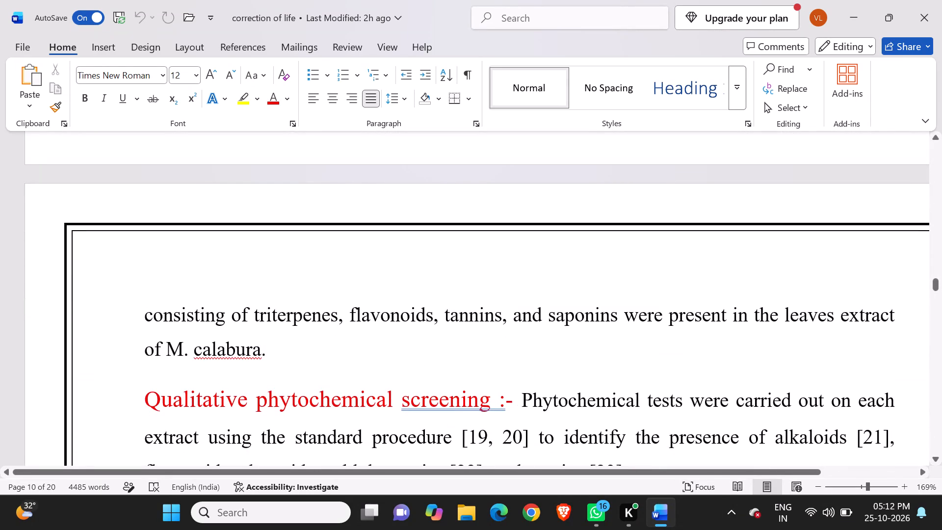
{"action": "left_click", "coordinate": [860, 486]}
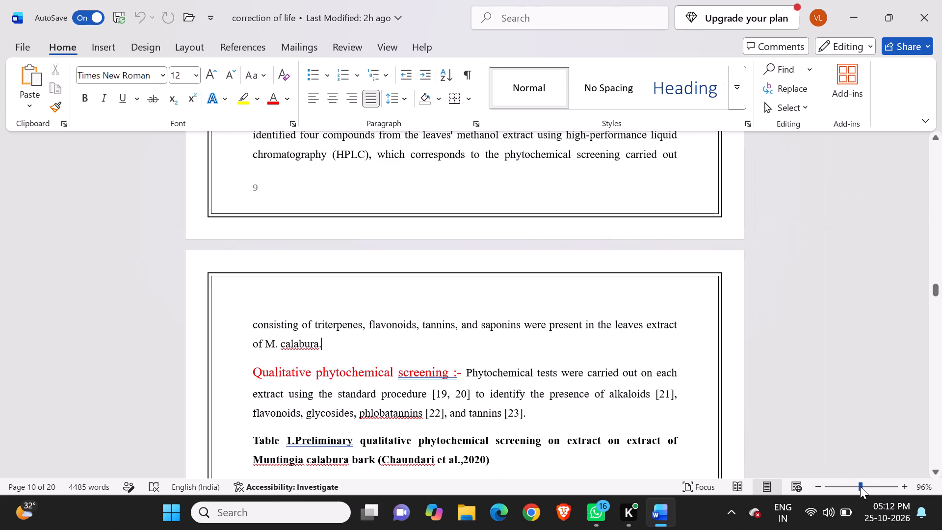
{"action": "key", "text": "Return"}
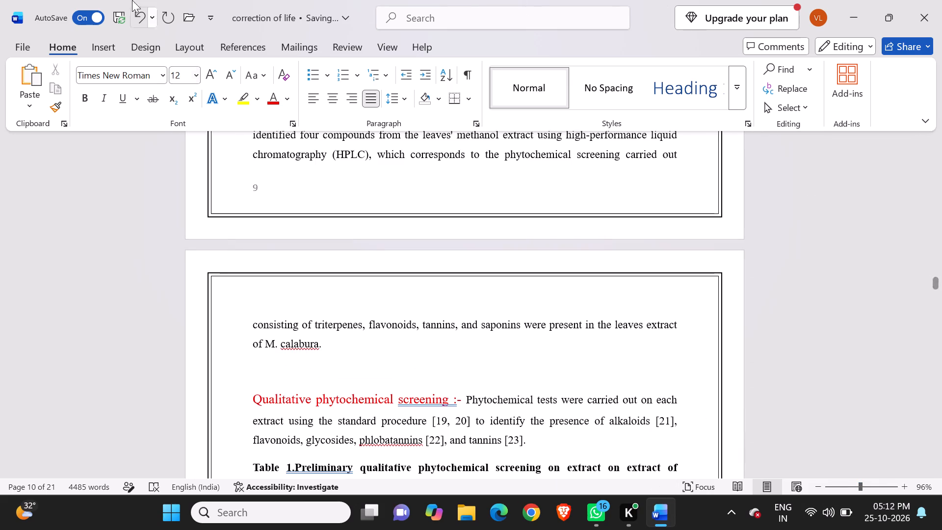
{"action": "left_click", "coordinate": [94, 56]}
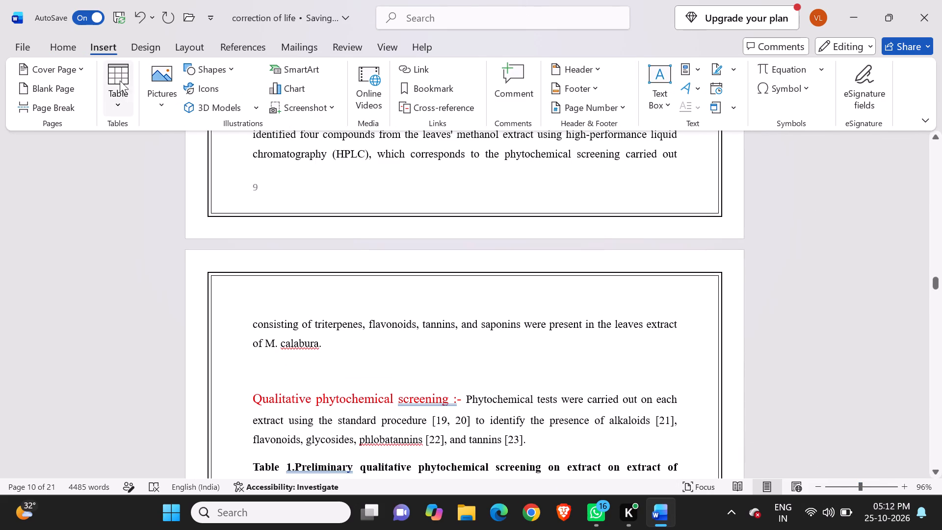
{"action": "left_click", "coordinate": [160, 99]}
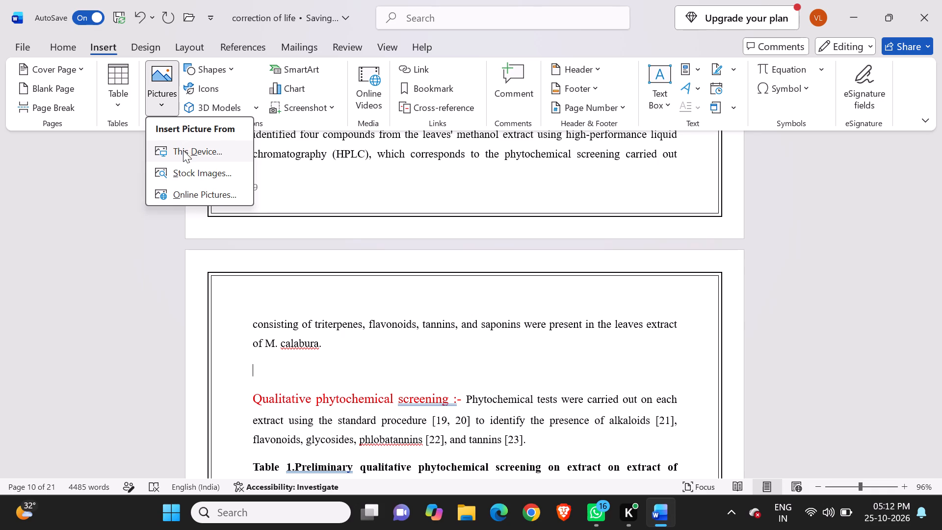
{"action": "left_click", "coordinate": [183, 150]}
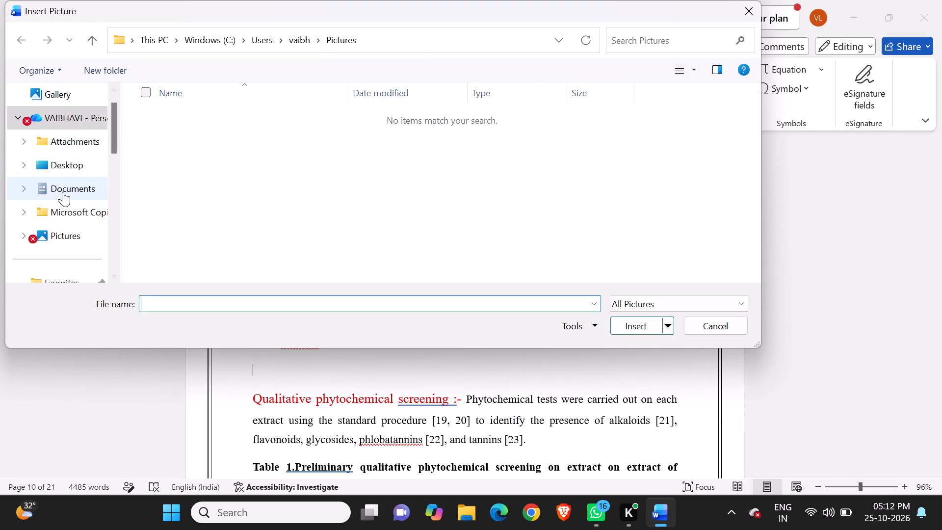
{"action": "left_click", "coordinate": [63, 192]}
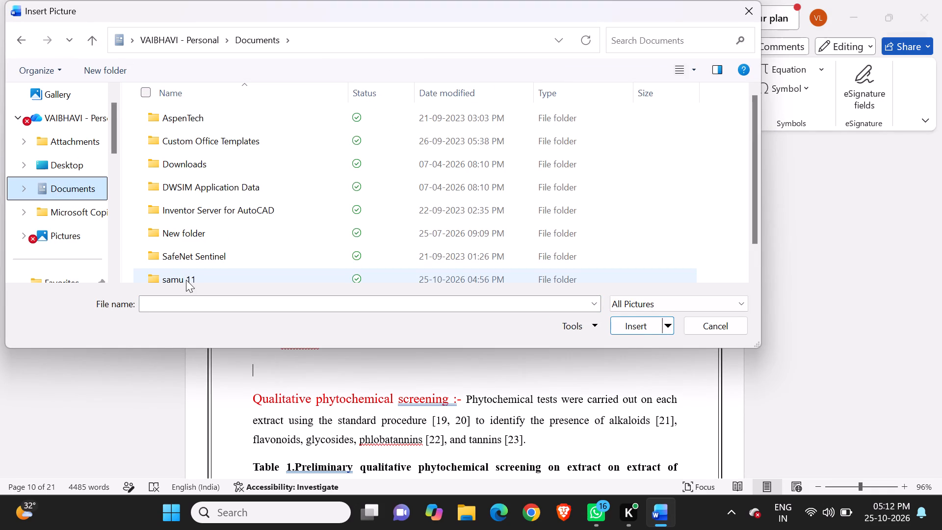
{"action": "left_click", "coordinate": [186, 280]}
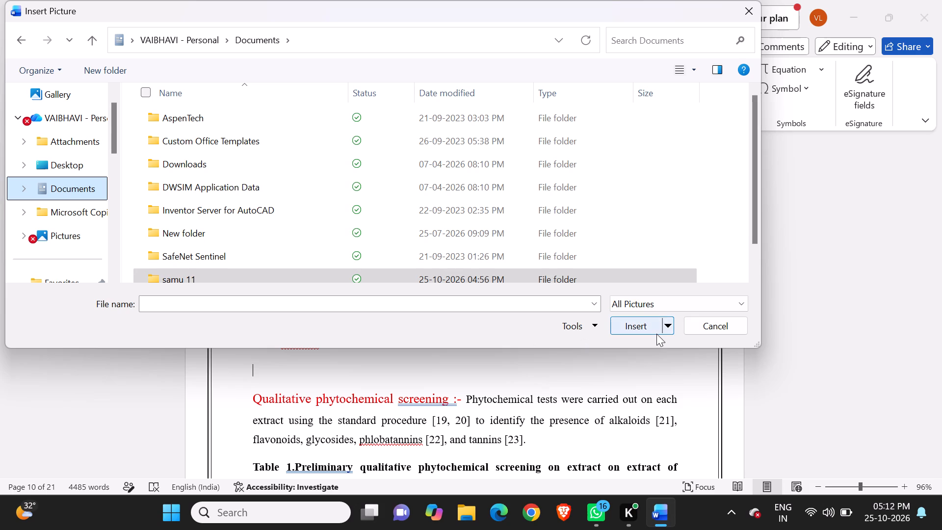
{"action": "left_click", "coordinate": [656, 334]}
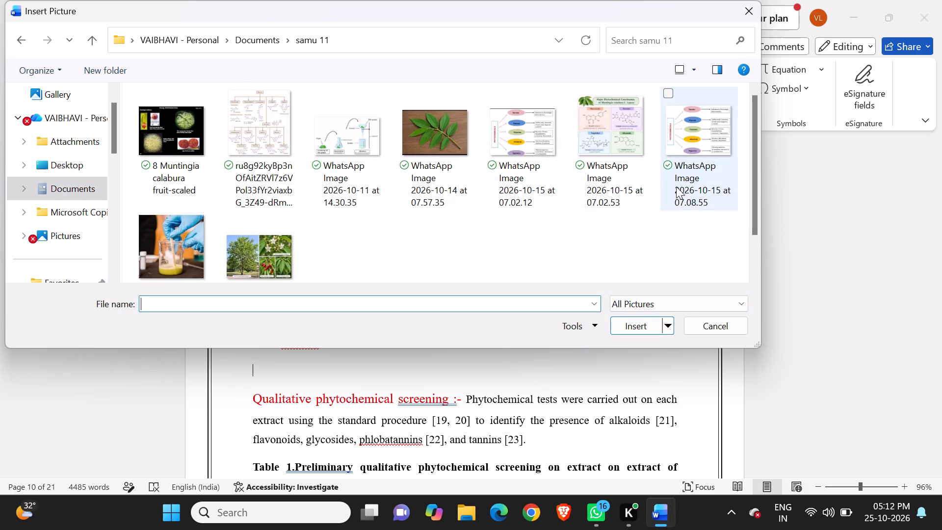
{"action": "left_click", "coordinate": [258, 154]}
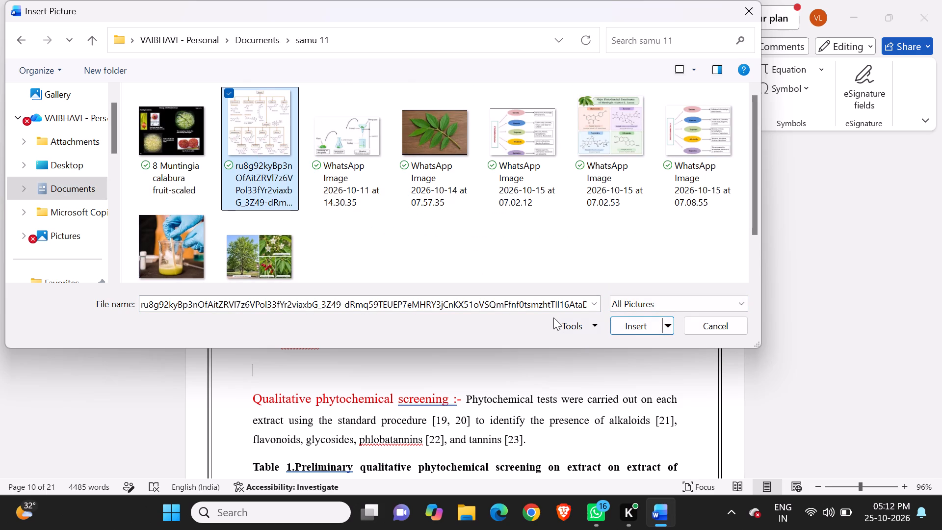
{"action": "left_click", "coordinate": [649, 331]}
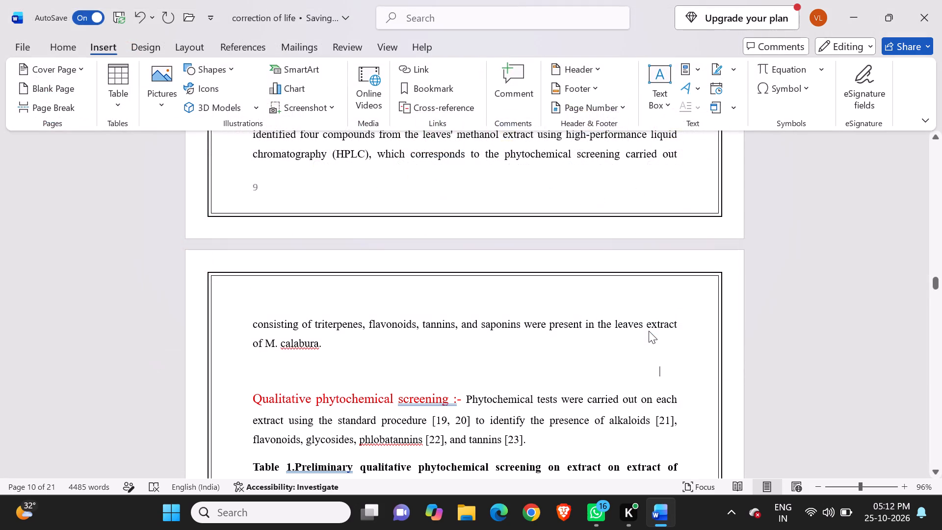
Review the inserted phenols diagram together with the preceding constituents text and the qualitative phytochemical screening table that follows.
{"action": "scroll", "coordinate": [649, 331], "scroll_direction": "down", "scroll_amount": 5}
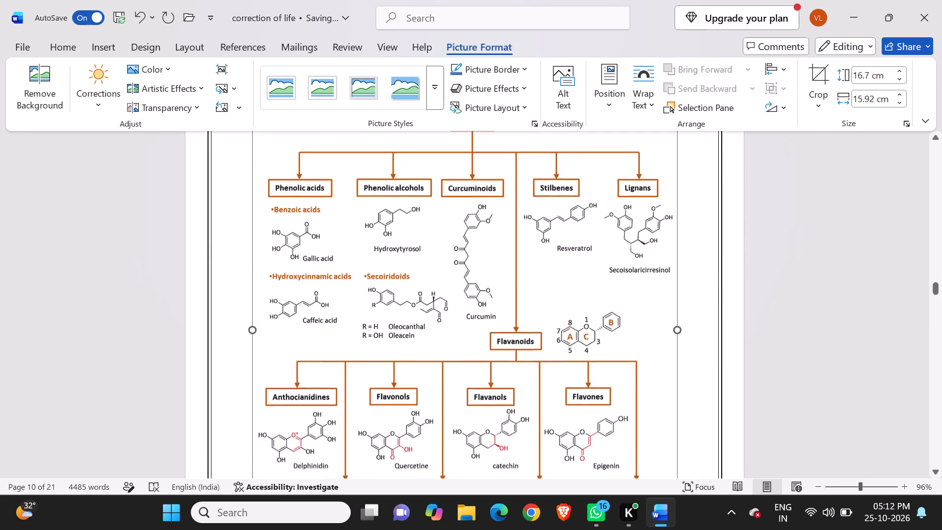
{"action": "scroll", "coordinate": [649, 331], "scroll_direction": "down", "scroll_amount": 3}
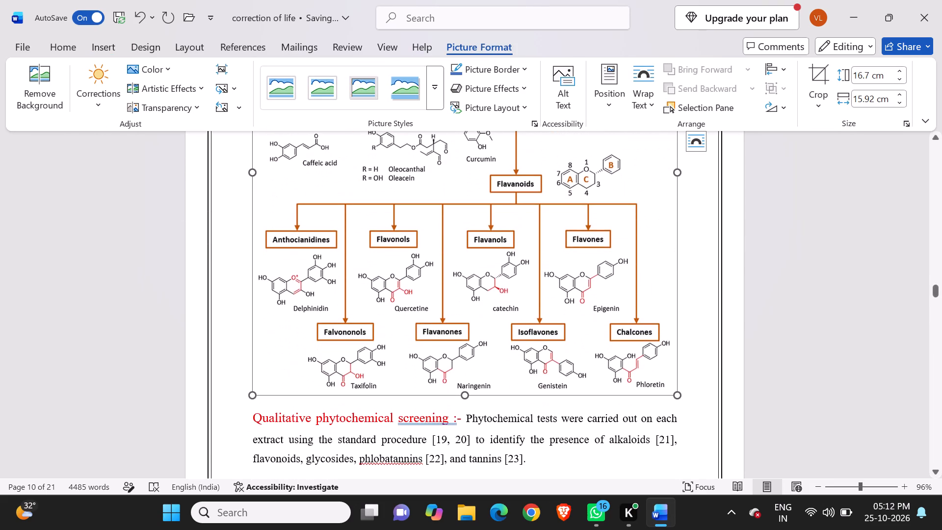
{"action": "scroll", "coordinate": [649, 331], "scroll_direction": "up", "scroll_amount": 9}
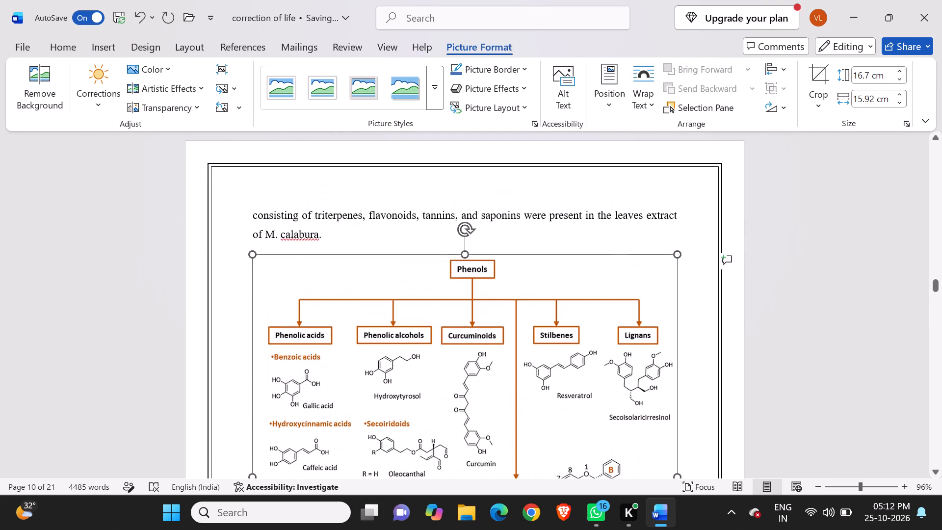
{"action": "scroll", "coordinate": [648, 331], "scroll_direction": "up", "scroll_amount": 20}
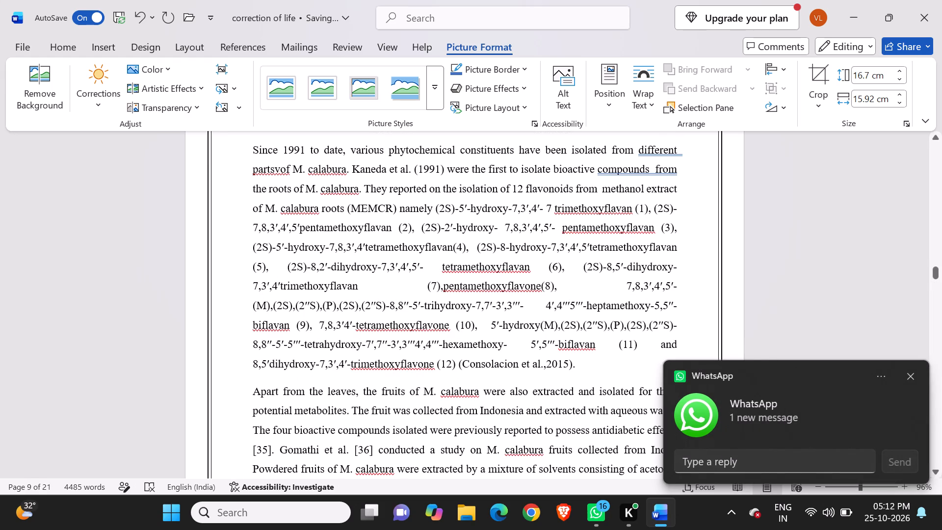
{"action": "scroll", "coordinate": [646, 330], "scroll_direction": "up", "scroll_amount": 4}
{"action": "scroll", "coordinate": [646, 330], "scroll_direction": "down", "scroll_amount": 12}
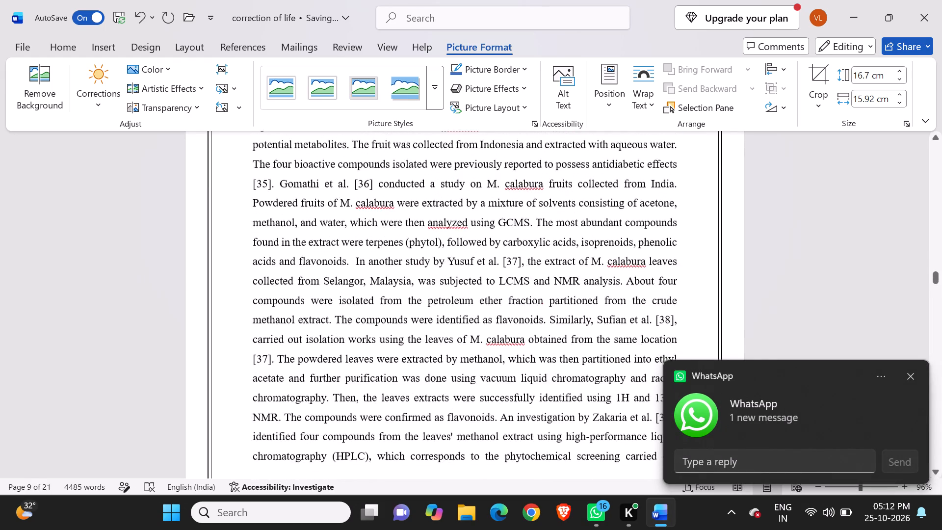
{"action": "scroll", "coordinate": [646, 330], "scroll_direction": "down", "scroll_amount": 13}
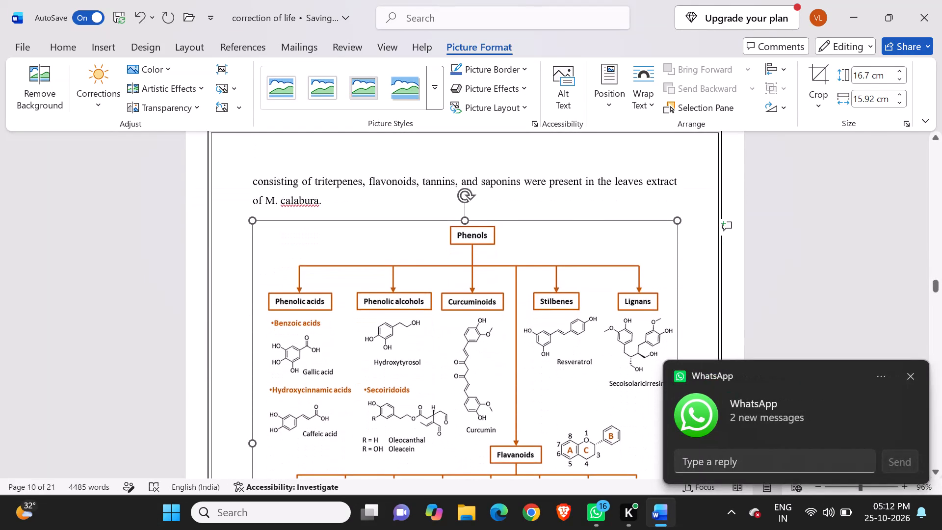
{"action": "scroll", "coordinate": [646, 330], "scroll_direction": "down", "scroll_amount": 11}
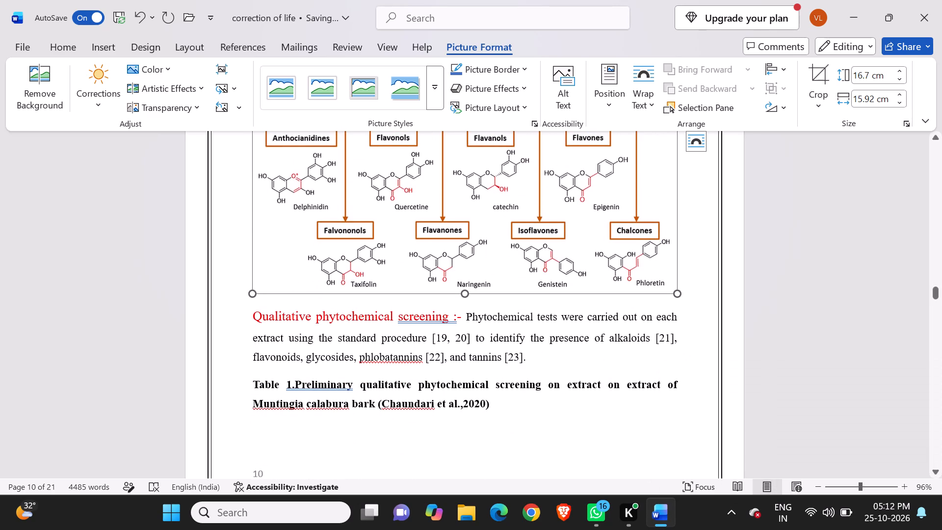
{"action": "scroll", "coordinate": [644, 329], "scroll_direction": "down", "scroll_amount": 5}
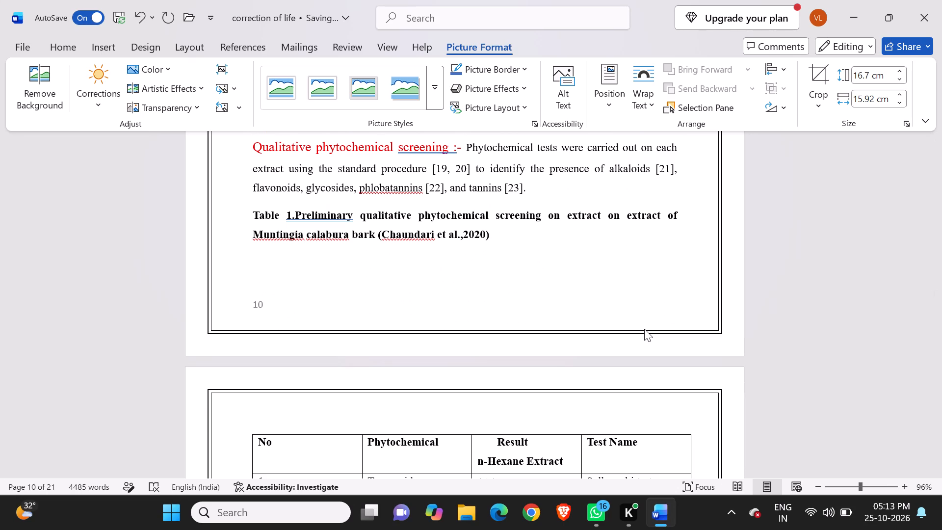
{"action": "scroll", "coordinate": [644, 329], "scroll_direction": "down", "scroll_amount": 18}
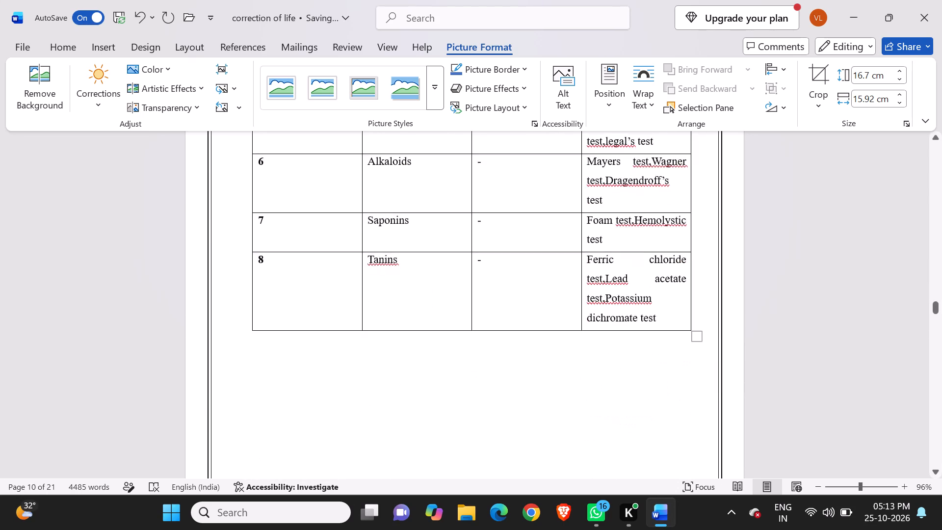
{"action": "scroll", "coordinate": [643, 329], "scroll_direction": "down", "scroll_amount": 4}
Add two blank lines between the phenols diagram and the Qualitative phytochemical screening heading.
{"action": "scroll", "coordinate": [643, 329], "scroll_direction": "up", "scroll_amount": 5}
{"action": "scroll", "coordinate": [643, 329], "scroll_direction": "up", "scroll_amount": 20}
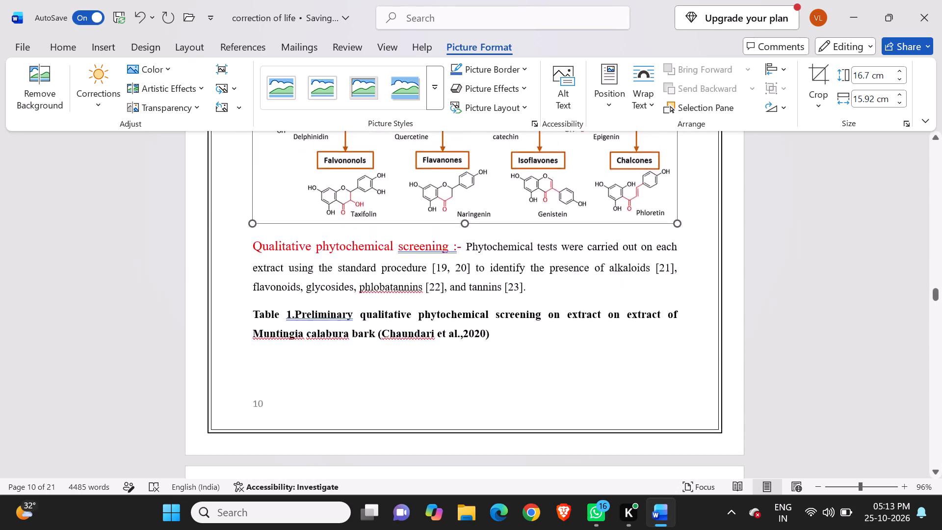
{"action": "scroll", "coordinate": [641, 329], "scroll_direction": "up", "scroll_amount": 6}
{"action": "scroll", "coordinate": [634, 340], "scroll_direction": "down", "scroll_amount": 3}
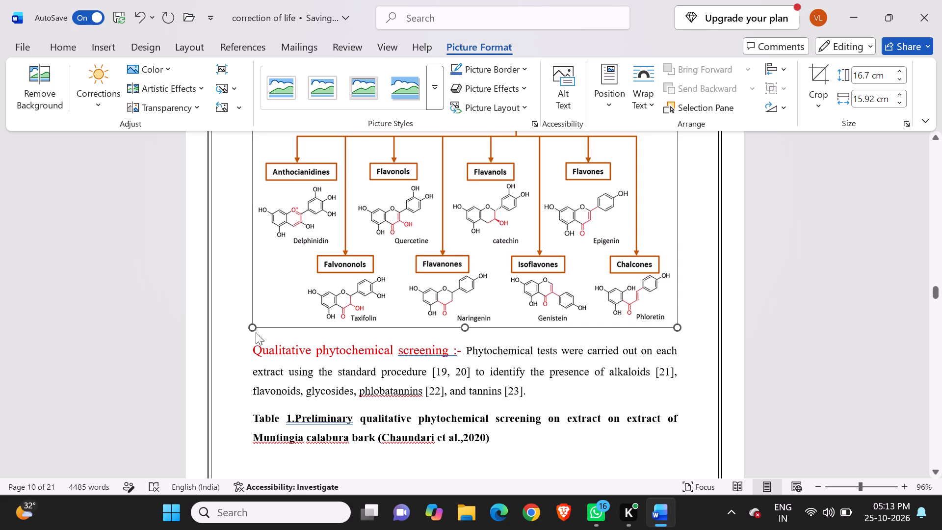
{"action": "left_click_drag", "start_coordinate": [256, 356], "coordinate": [261, 359]}
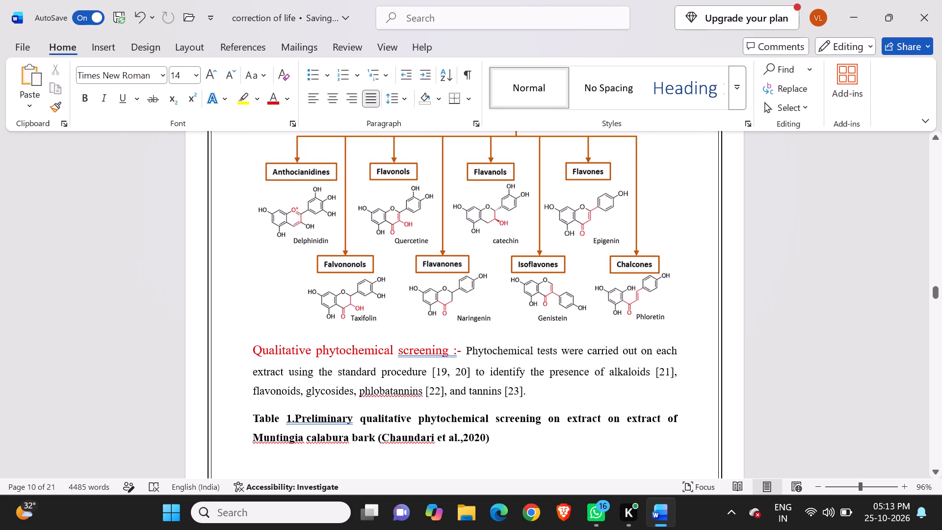
{"action": "left_click", "coordinate": [253, 344]}
{"action": "key", "text": "Return"}
{"action": "key", "text": "Return"}
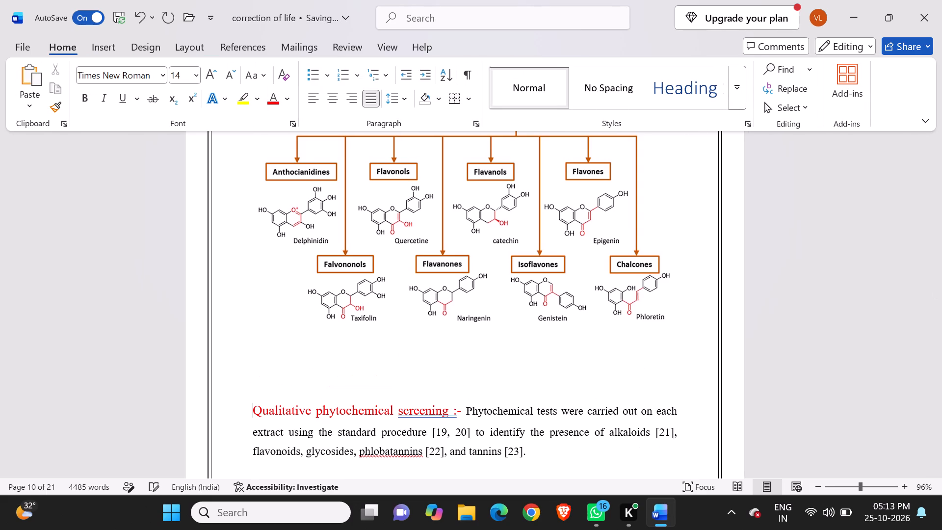
Stretch the phenols diagram slightly taller from its bottom edge, in two small increments, into the blank space above the Qualitative phytochemical screening heading.
{"action": "scroll", "coordinate": [267, 310], "scroll_direction": "up", "scroll_amount": 3}
{"action": "scroll", "coordinate": [267, 310], "scroll_direction": "down", "scroll_amount": 4}
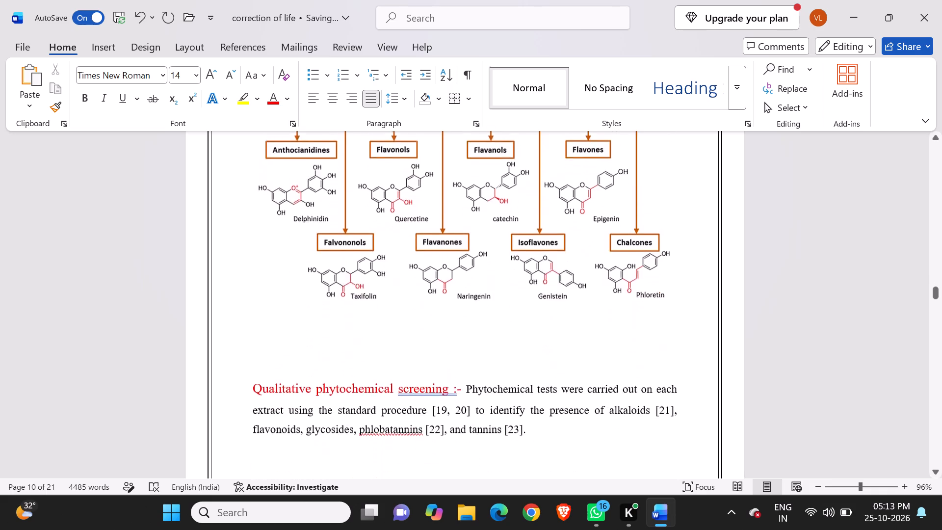
{"action": "scroll", "coordinate": [267, 310], "scroll_direction": "down", "scroll_amount": 7}
{"action": "scroll", "coordinate": [267, 310], "scroll_direction": "up", "scroll_amount": 2}
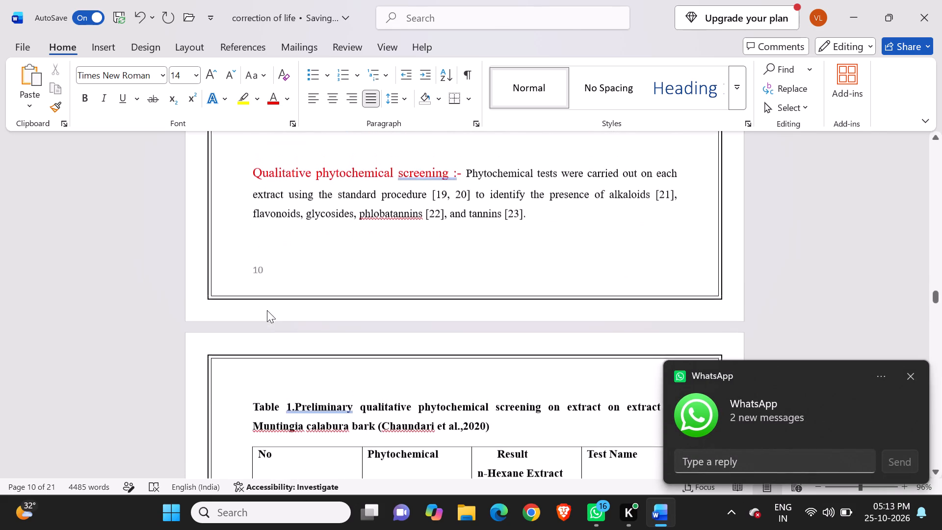
{"action": "scroll", "coordinate": [267, 310], "scroll_direction": "up", "scroll_amount": 2}
{"action": "scroll", "coordinate": [305, 300], "scroll_direction": "up", "scroll_amount": 3}
{"action": "left_click", "coordinate": [385, 243]}
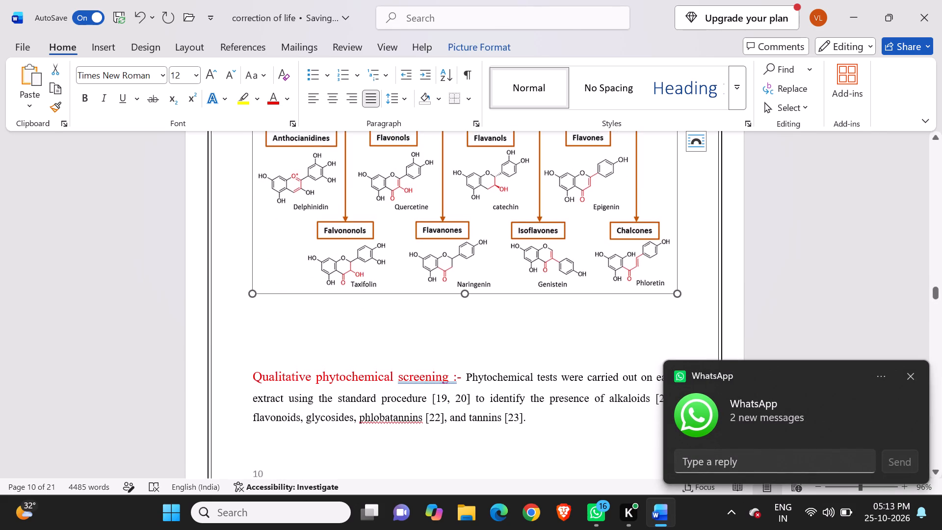
{"action": "left_click_drag", "start_coordinate": [466, 292], "coordinate": [467, 313]}
{"action": "scroll", "coordinate": [467, 303], "scroll_direction": "up", "scroll_amount": 3}
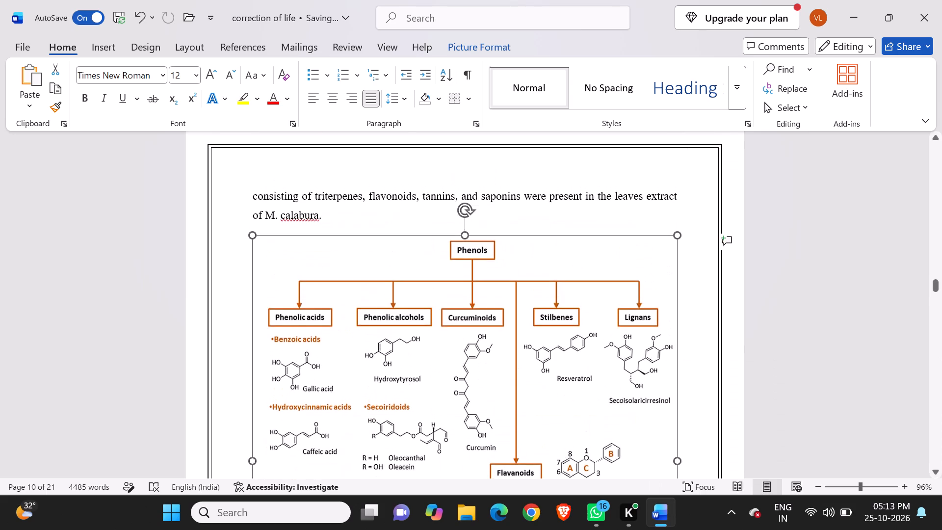
{"action": "scroll", "coordinate": [467, 303], "scroll_direction": "down", "scroll_amount": 10}
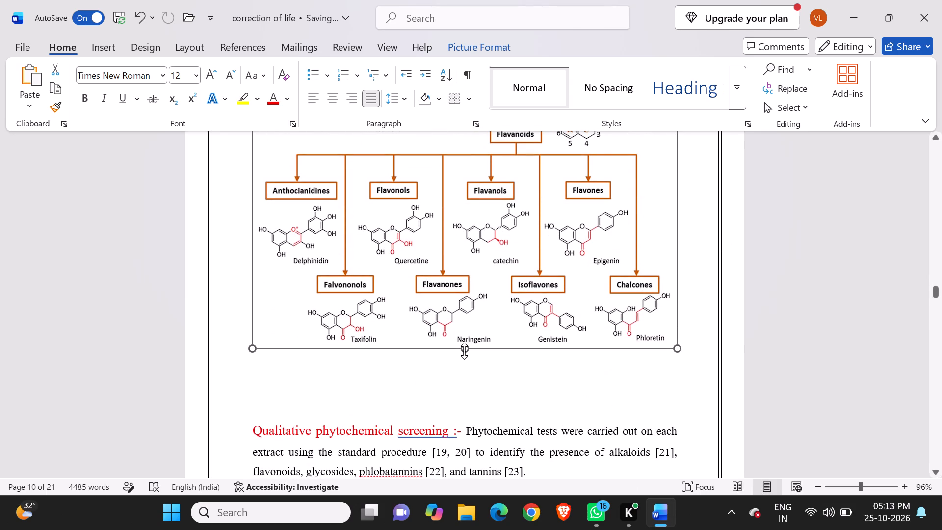
{"action": "left_click_drag", "start_coordinate": [464, 351], "coordinate": [465, 366]}
{"action": "scroll", "coordinate": [462, 361], "scroll_direction": "up", "scroll_amount": 2}
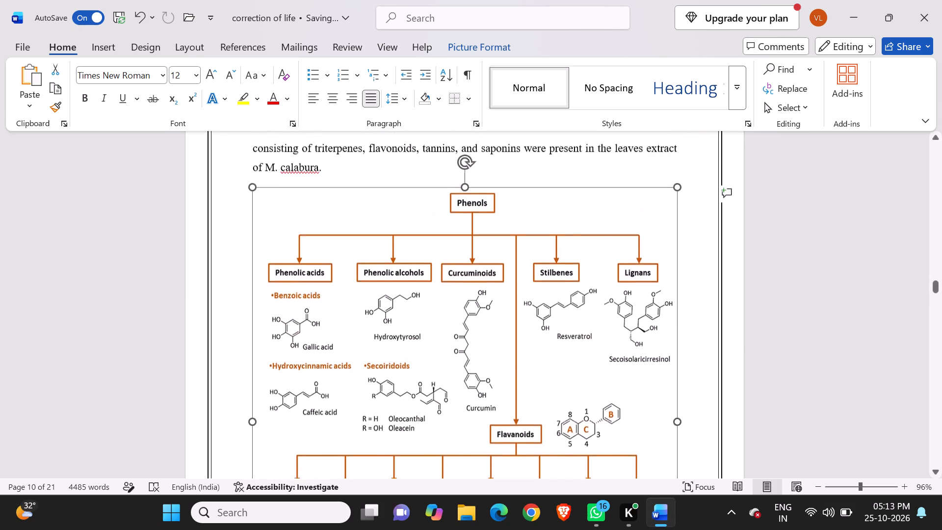
Review the pages from the inserted phenols diagram through the screening table to the antibacterial and insecticidal activity sections.
{"action": "scroll", "coordinate": [462, 361], "scroll_direction": "up", "scroll_amount": 1}
{"action": "scroll", "coordinate": [462, 361], "scroll_direction": "down", "scroll_amount": 15}
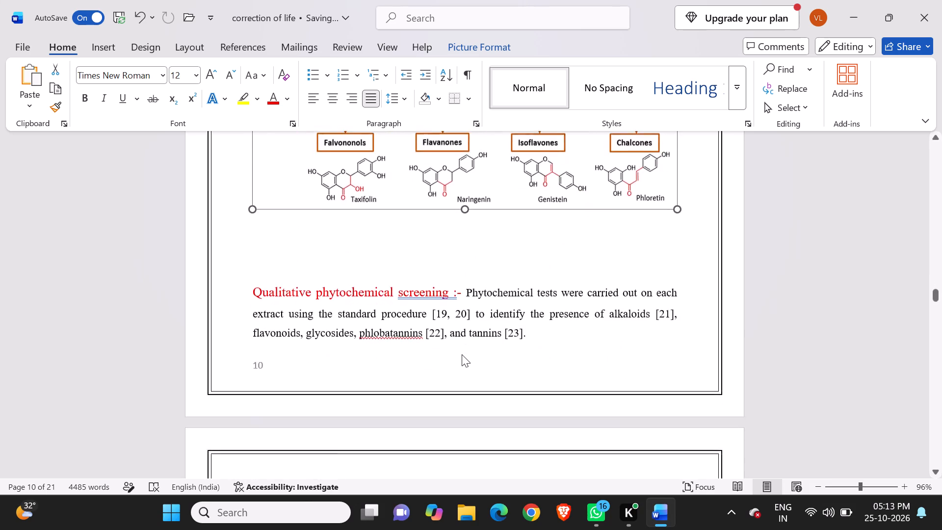
{"action": "scroll", "coordinate": [462, 354], "scroll_direction": "down", "scroll_amount": 15}
{"action": "scroll", "coordinate": [462, 354], "scroll_direction": "down", "scroll_amount": 6}
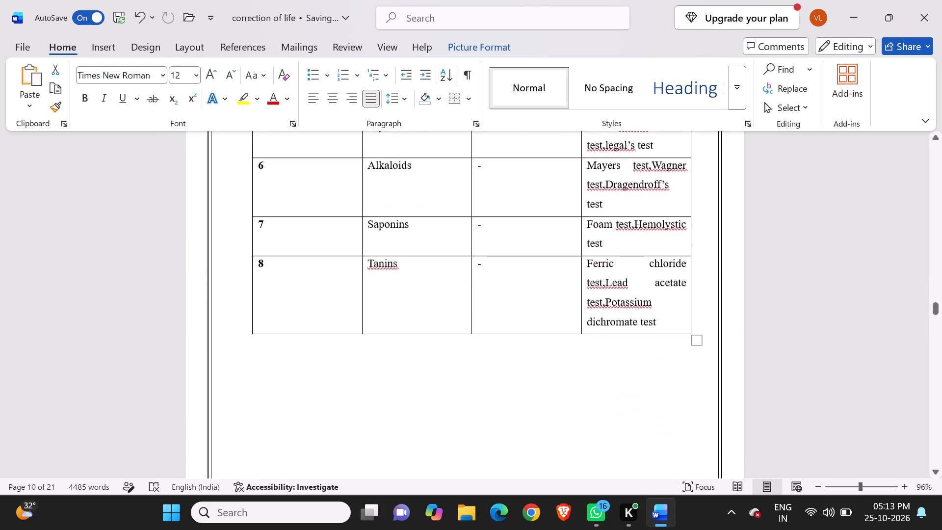
{"action": "scroll", "coordinate": [462, 354], "scroll_direction": "down", "scroll_amount": 10}
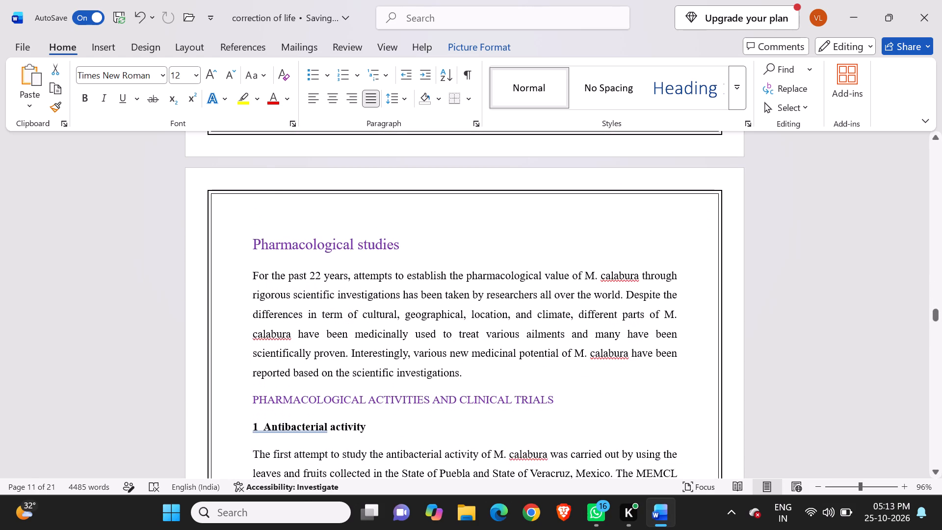
{"action": "scroll", "coordinate": [462, 354], "scroll_direction": "down", "scroll_amount": 16}
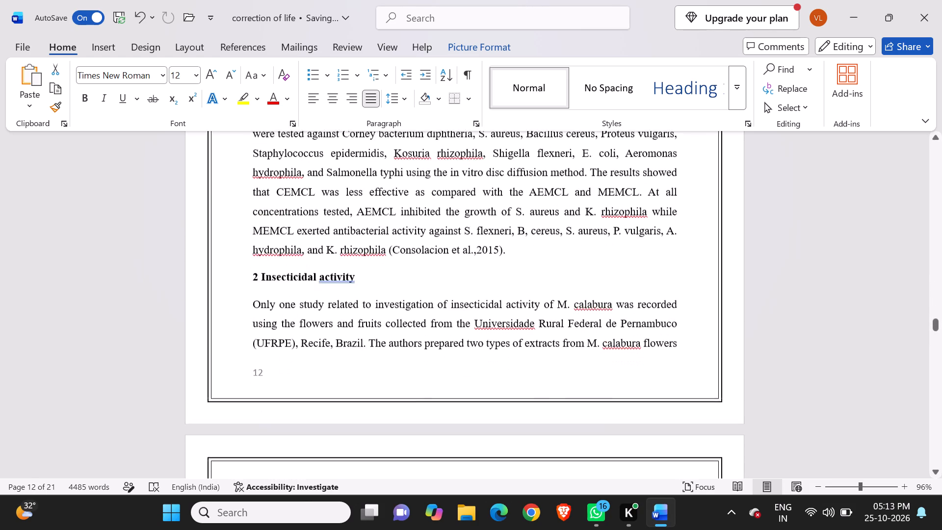
{"action": "scroll", "coordinate": [462, 354], "scroll_direction": "down", "scroll_amount": 6}
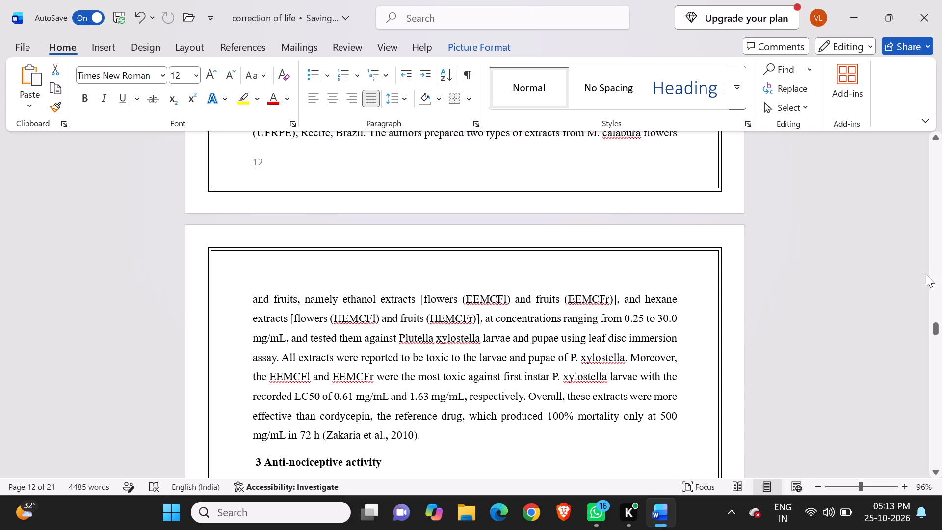
Return to the inserted phenols classification diagram and check its full layout on the page.
{"action": "triple_click", "coordinate": [930, 271]}
{"action": "left_click", "coordinate": [931, 271]}
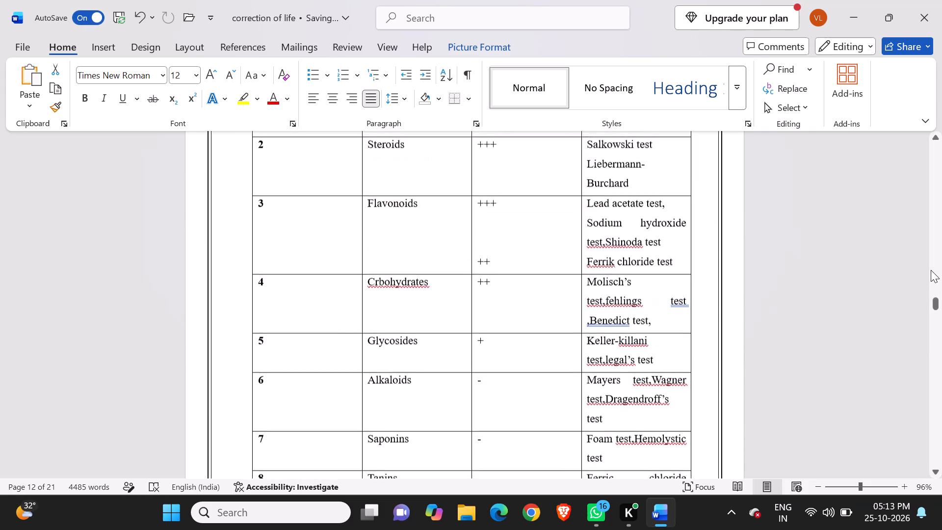
{"action": "left_click", "coordinate": [930, 269]}
{"action": "double_click", "coordinate": [934, 251]}
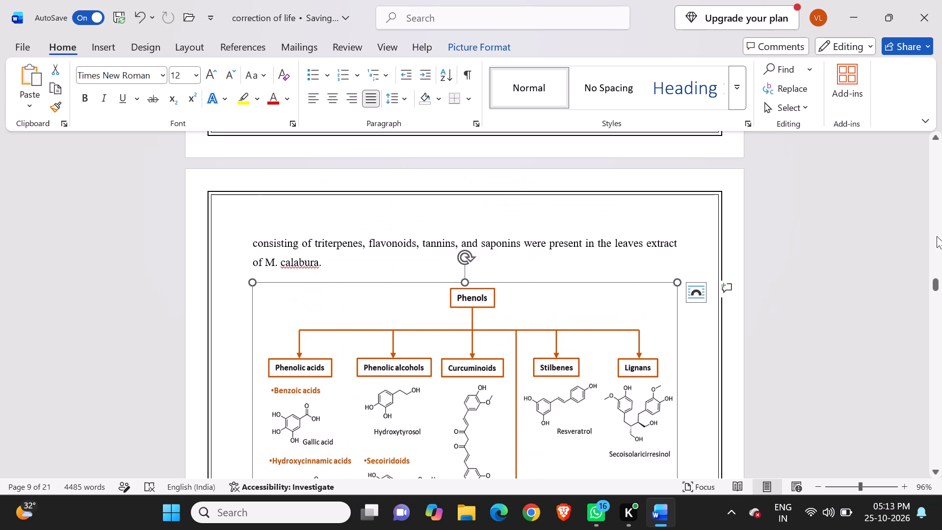
{"action": "scroll", "coordinate": [937, 236], "scroll_direction": "down", "scroll_amount": 2}
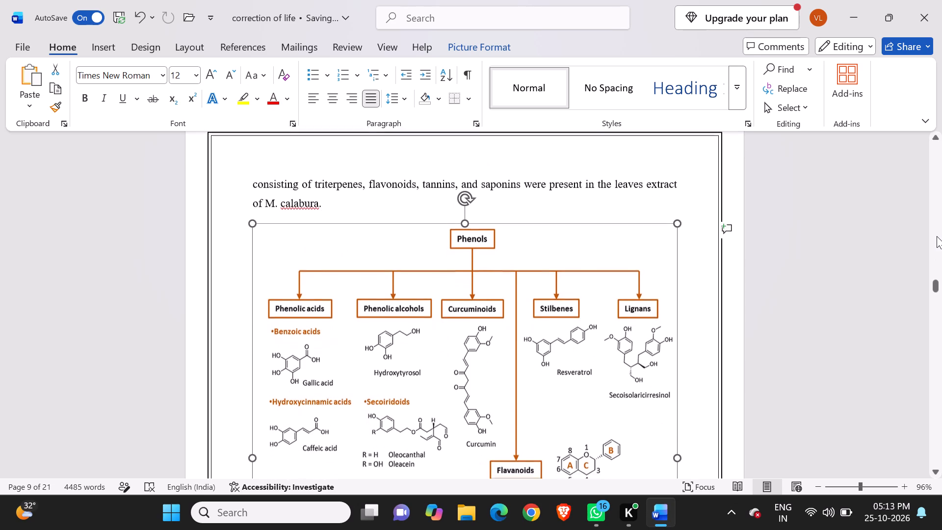
{"action": "scroll", "coordinate": [937, 236], "scroll_direction": "down", "scroll_amount": 4}
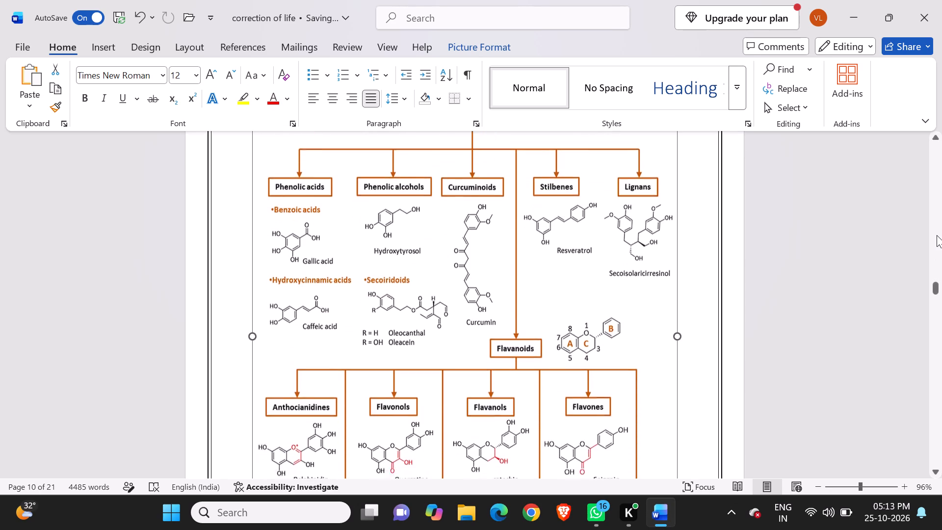
{"action": "scroll", "coordinate": [937, 235], "scroll_direction": "down", "scroll_amount": 3}
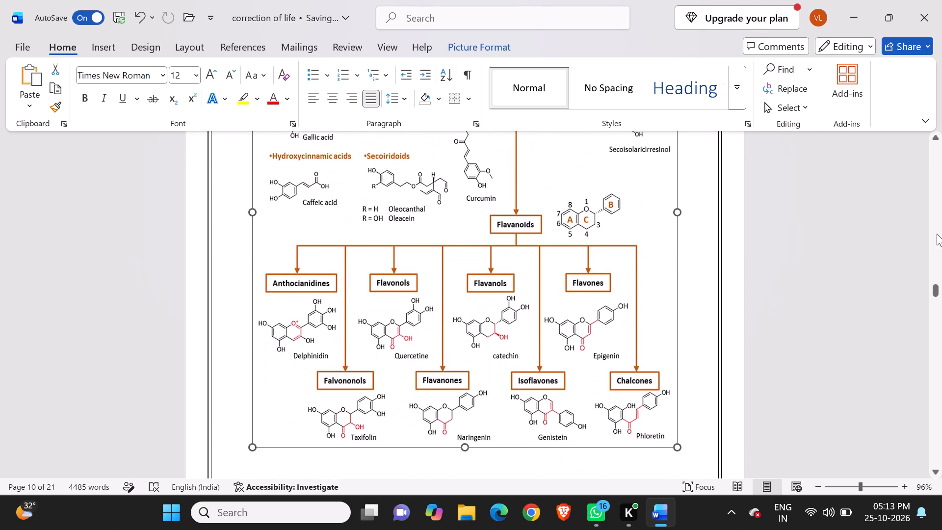
Review the earlier pages, covering the plant photos, taxonomic classification table, plant description and Medicinal Uses section.
{"action": "left_click", "coordinate": [936, 232]}
{"action": "double_click", "coordinate": [936, 232]}
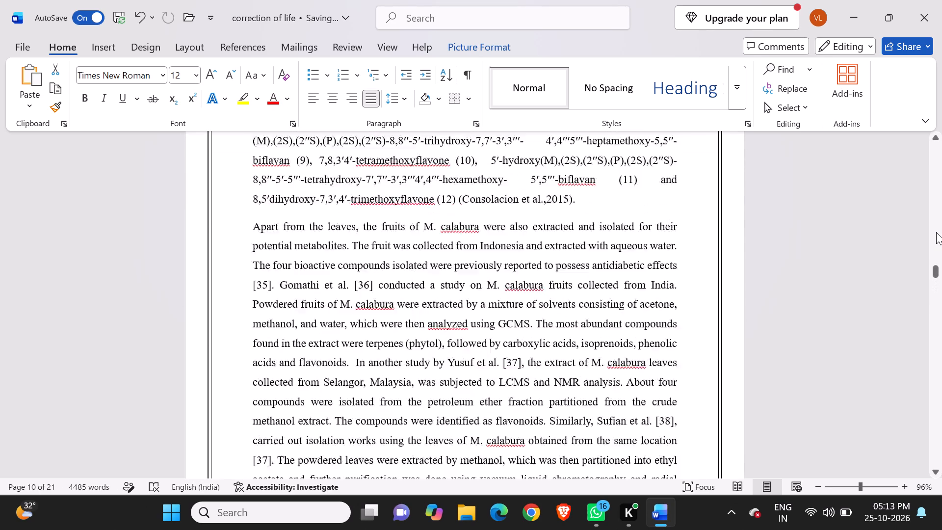
{"action": "double_click", "coordinate": [936, 232]}
{"action": "left_click", "coordinate": [936, 232]}
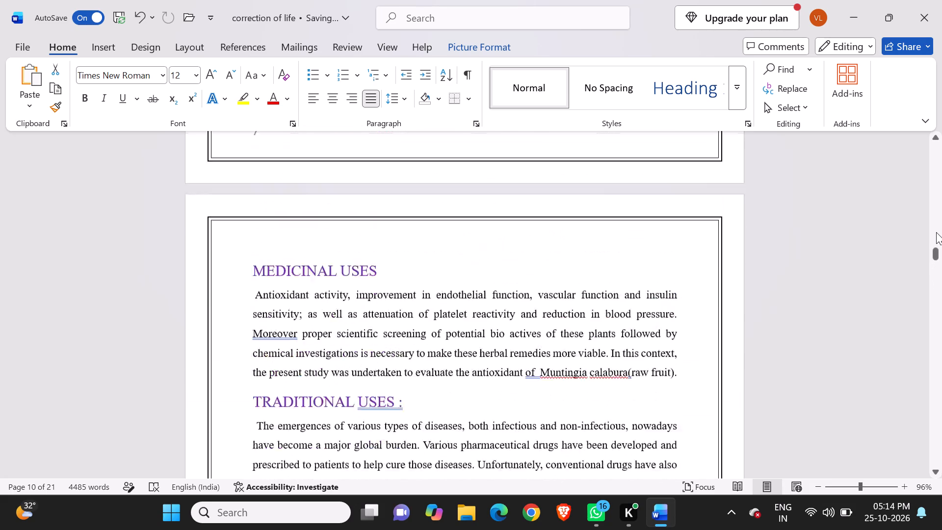
{"action": "left_click", "coordinate": [936, 232]}
{"action": "left_click", "coordinate": [936, 232]}
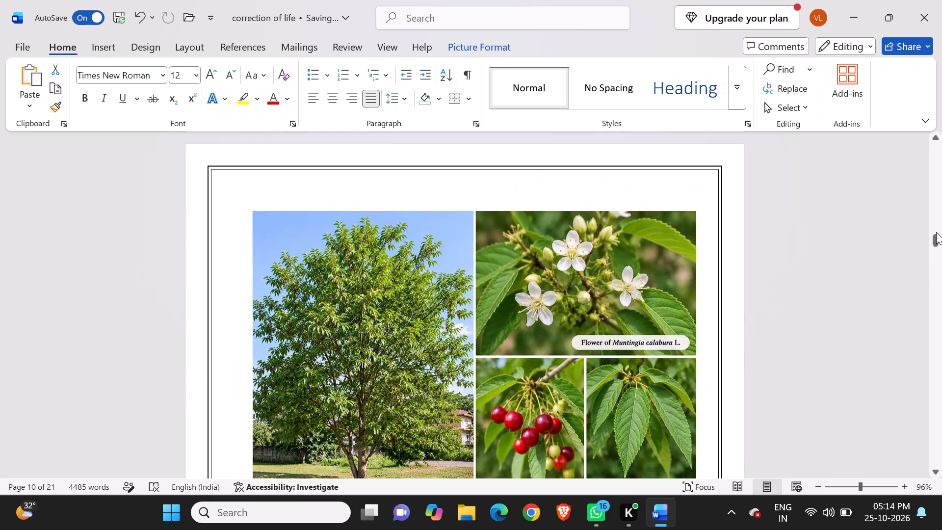
{"action": "left_click", "coordinate": [936, 232]}
{"action": "left_click", "coordinate": [936, 232]}
{"action": "scroll", "coordinate": [936, 232], "scroll_direction": "up", "scroll_amount": 1}
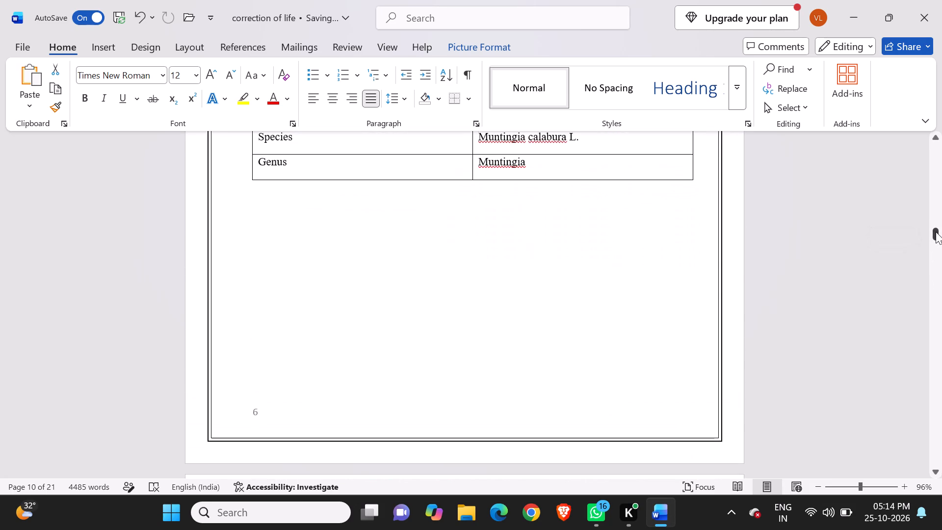
{"action": "scroll", "coordinate": [936, 232], "scroll_direction": "up", "scroll_amount": 12}
{"action": "scroll", "coordinate": [930, 233], "scroll_direction": "down", "scroll_amount": 13}
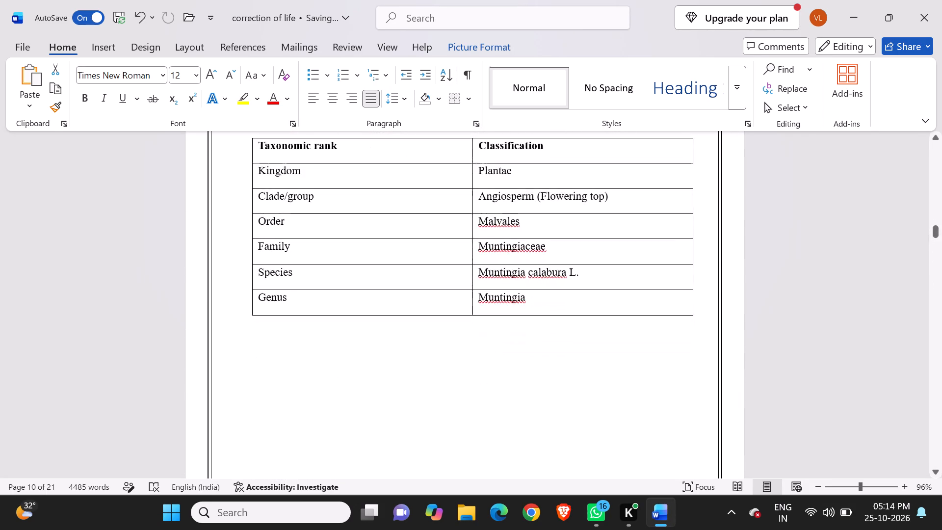
{"action": "scroll", "coordinate": [918, 240], "scroll_direction": "down", "scroll_amount": 17}
{"action": "scroll", "coordinate": [918, 240], "scroll_direction": "down", "scroll_amount": 5}
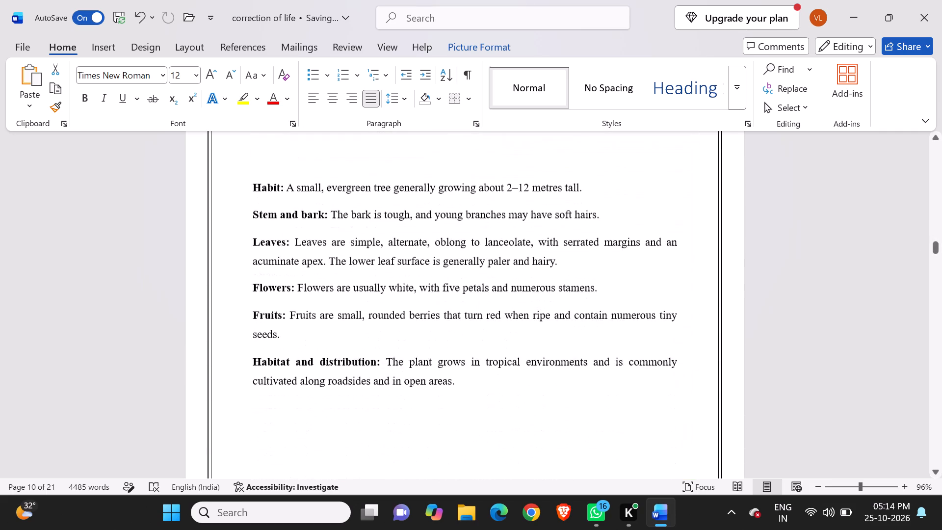
{"action": "scroll", "coordinate": [918, 240], "scroll_direction": "down", "scroll_amount": 12}
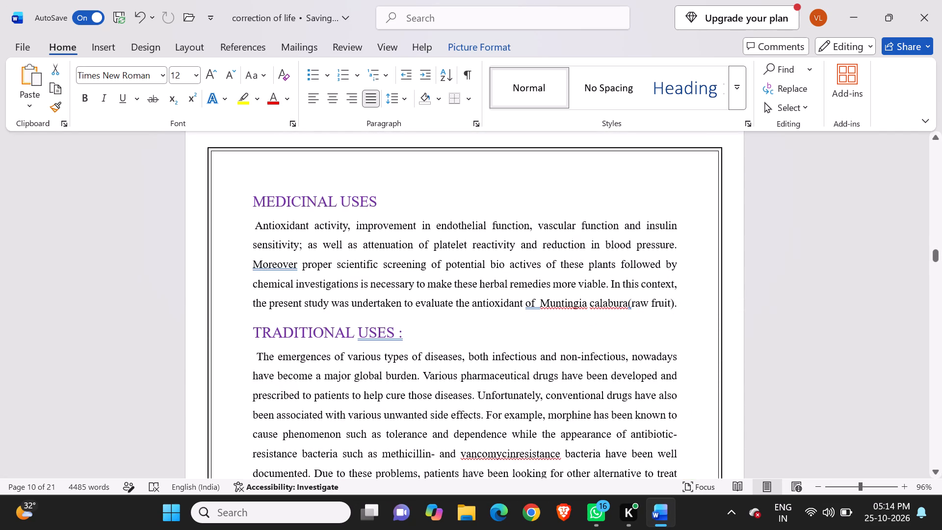
Place the text cursor at the end of the Medicinal Uses paragraph, just before the Traditional Uses heading.
{"action": "left_click", "coordinate": [679, 301]}
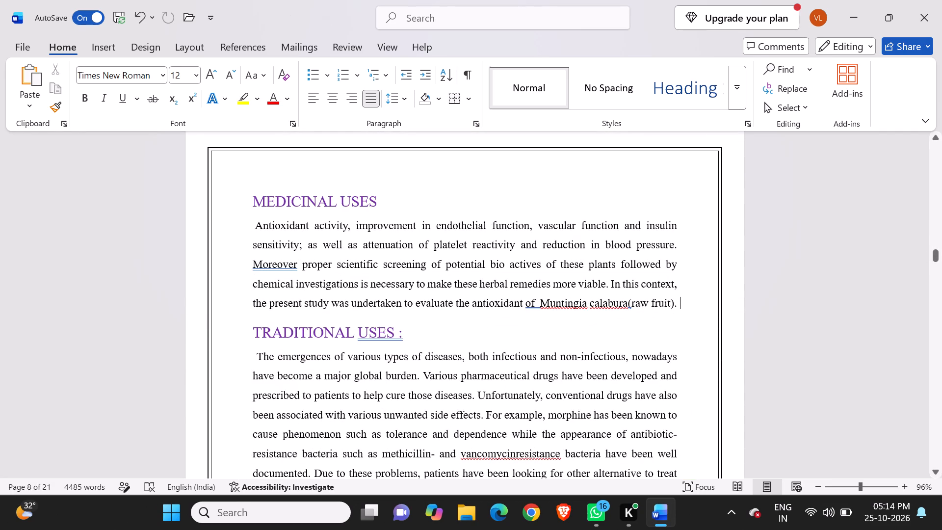
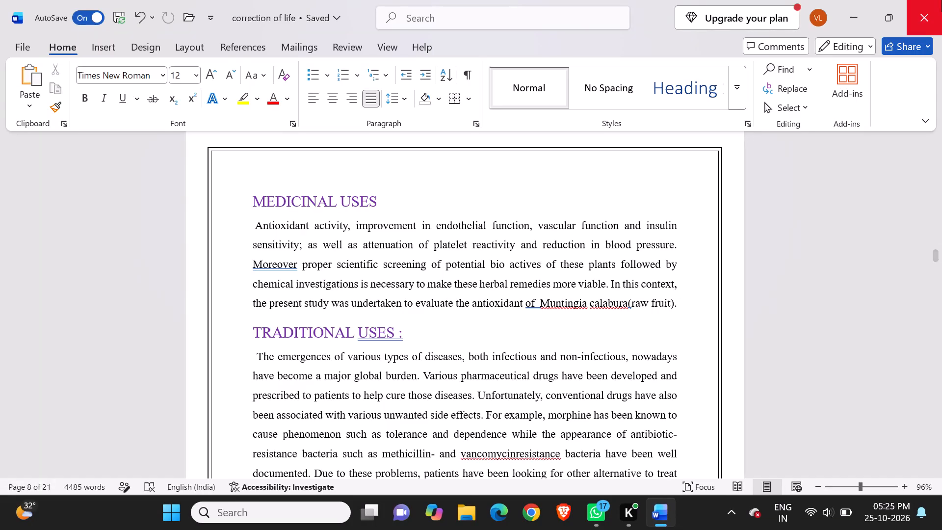
Insert the picture "8 Muntingia calabura fruit-scaled" from the samu 11 folder on a new line below the Medicinal Uses paragraph.
{"action": "key", "text": "Return"}
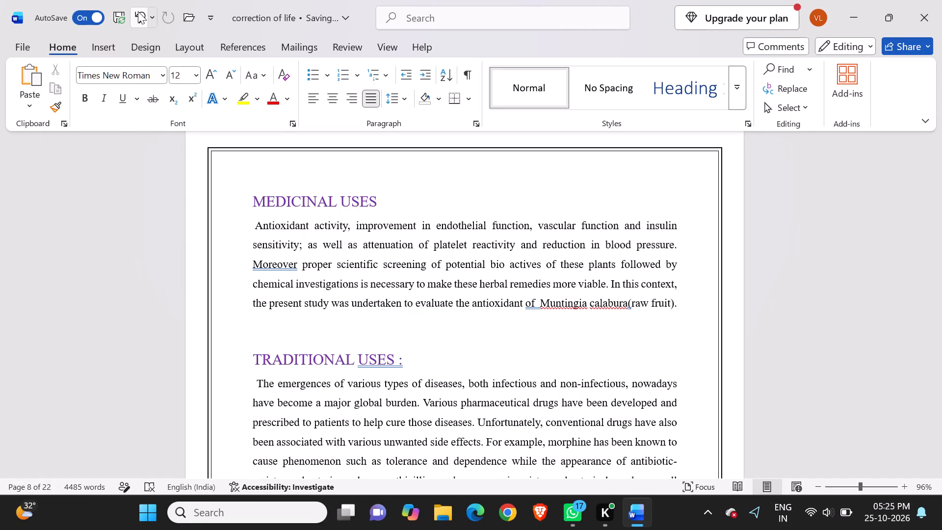
{"action": "left_click", "coordinate": [111, 48]}
{"action": "left_click", "coordinate": [159, 97]}
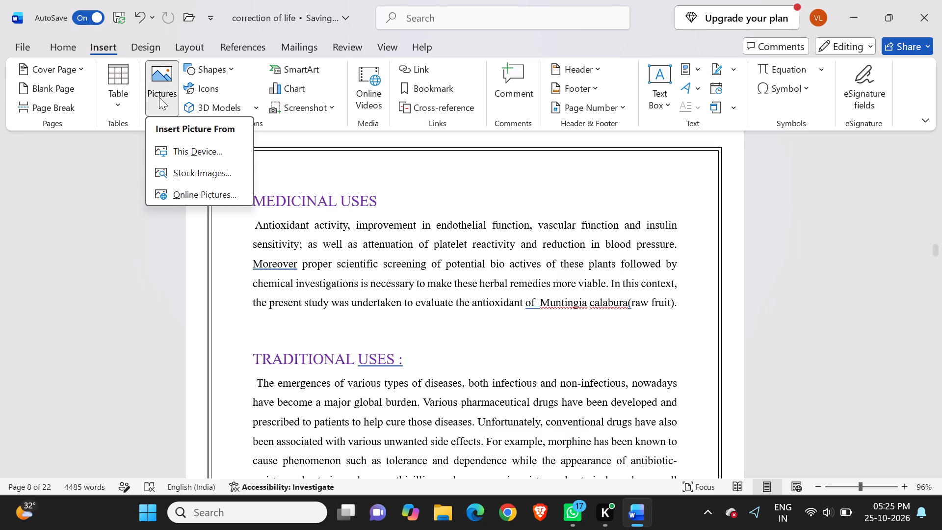
{"action": "left_click", "coordinate": [184, 152]}
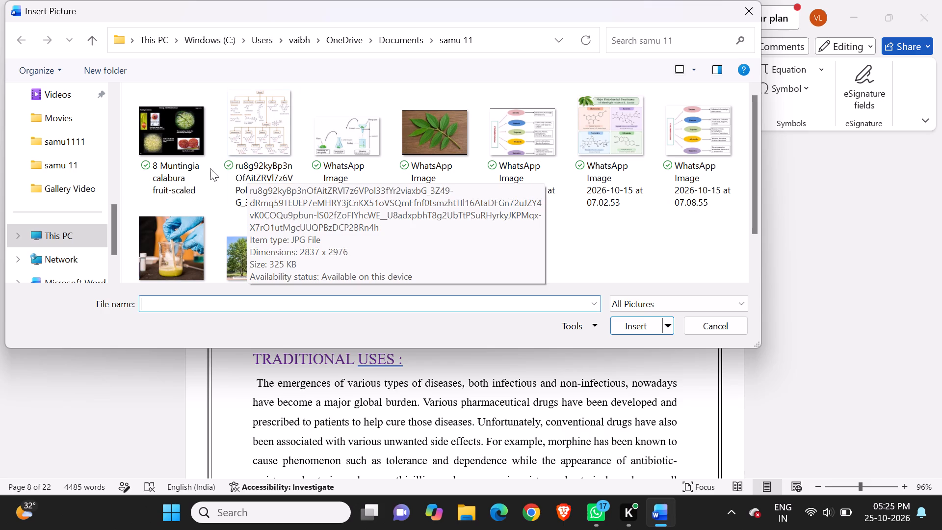
{"action": "left_click", "coordinate": [195, 171]}
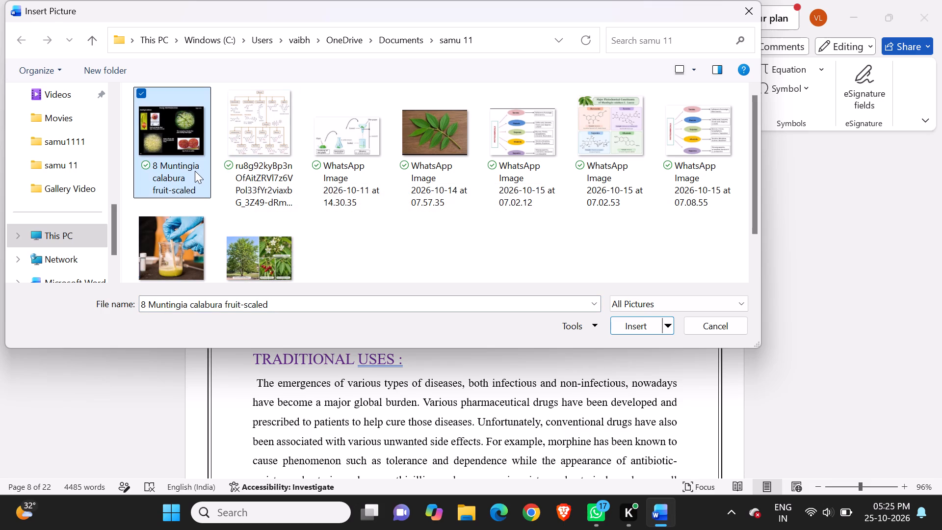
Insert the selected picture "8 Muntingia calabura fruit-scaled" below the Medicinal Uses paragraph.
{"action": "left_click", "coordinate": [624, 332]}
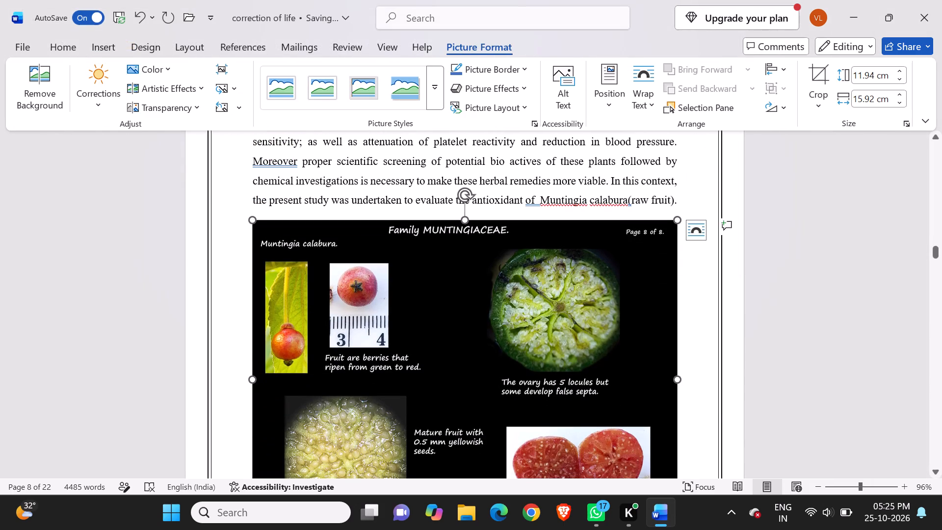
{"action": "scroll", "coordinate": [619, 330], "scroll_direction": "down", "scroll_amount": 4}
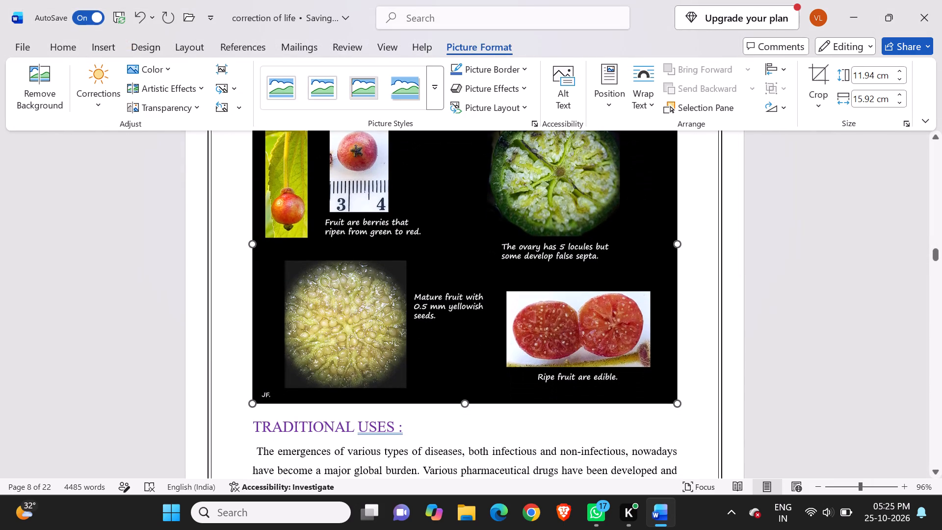
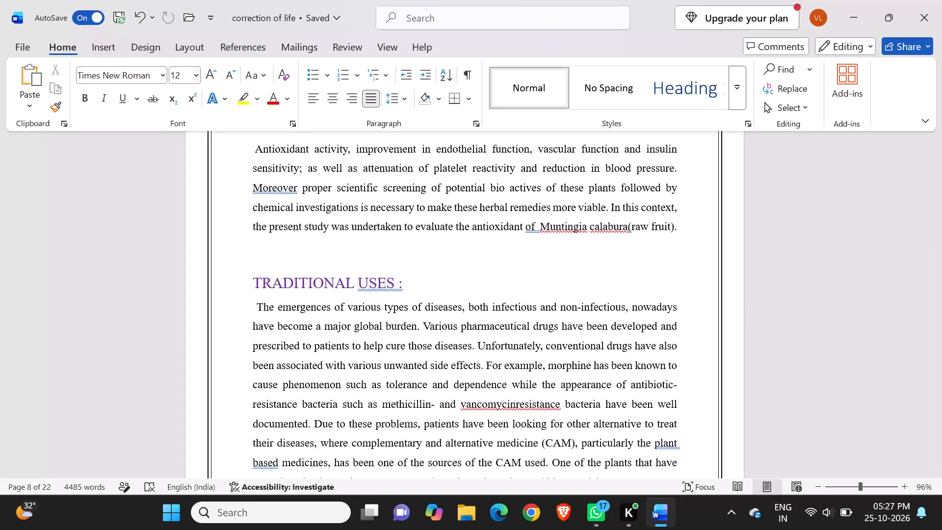
Open the image gallery for inserting a picture between the Medicinal Uses paragraph and the Traditional Uses heading.
{"action": "left_click", "coordinate": [112, 39]}
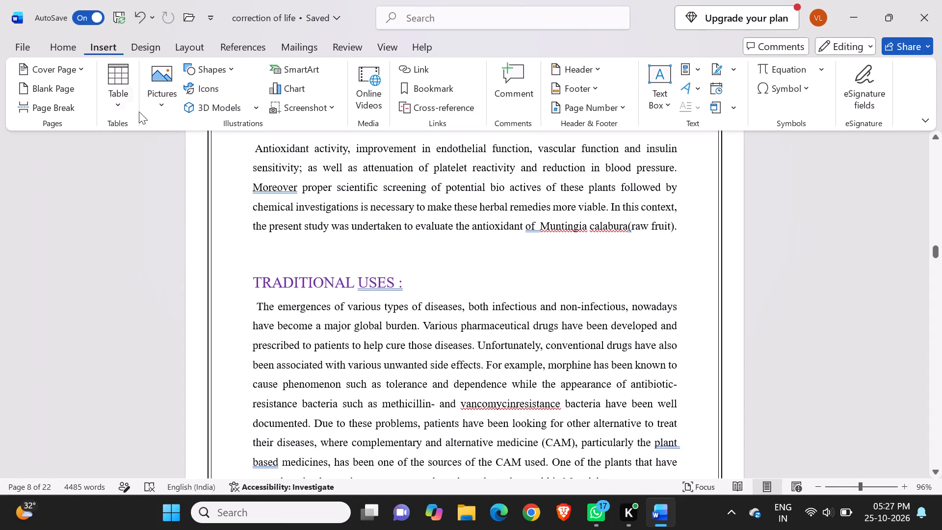
{"action": "scroll", "coordinate": [387, 368], "scroll_direction": "up", "scroll_amount": 2}
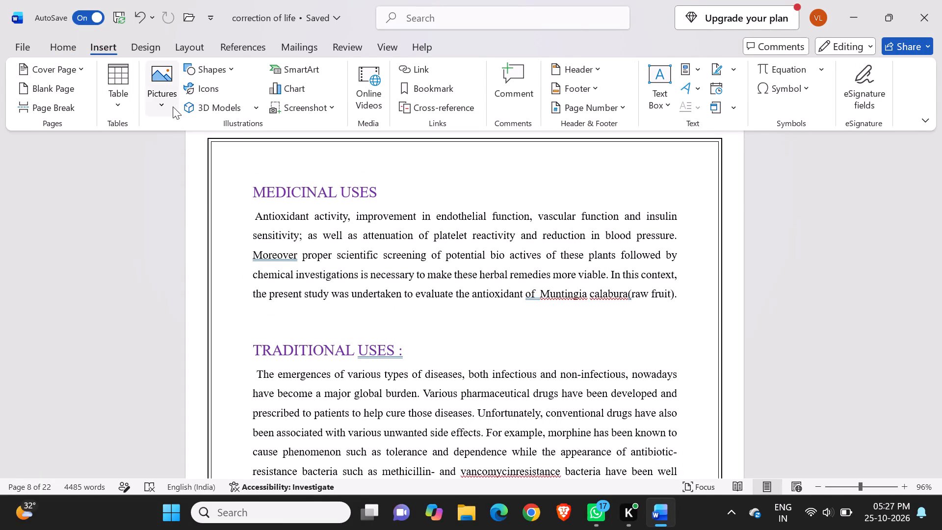
{"action": "left_click", "coordinate": [173, 106]}
{"action": "left_click", "coordinate": [186, 162]}
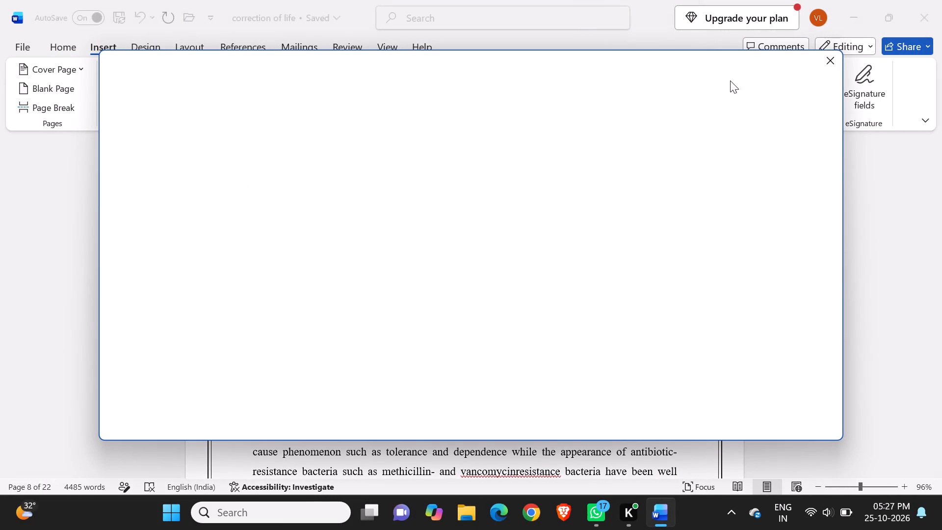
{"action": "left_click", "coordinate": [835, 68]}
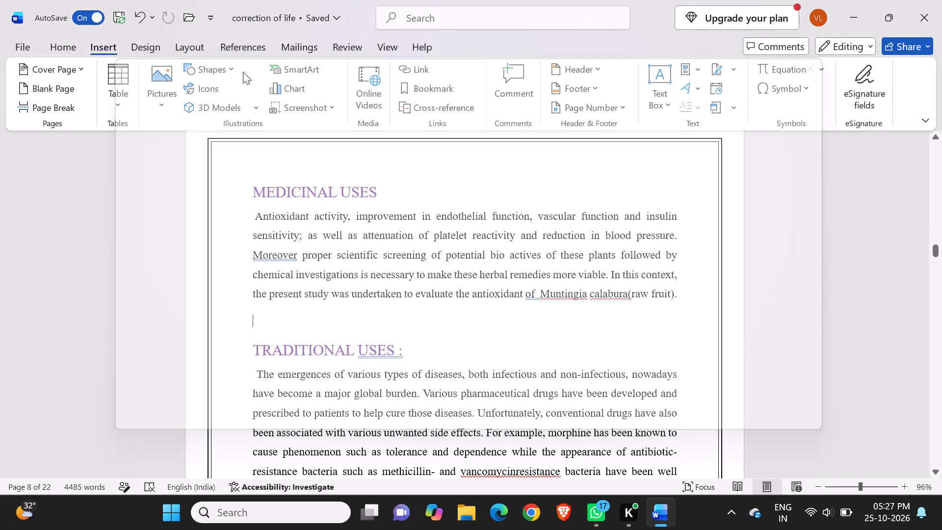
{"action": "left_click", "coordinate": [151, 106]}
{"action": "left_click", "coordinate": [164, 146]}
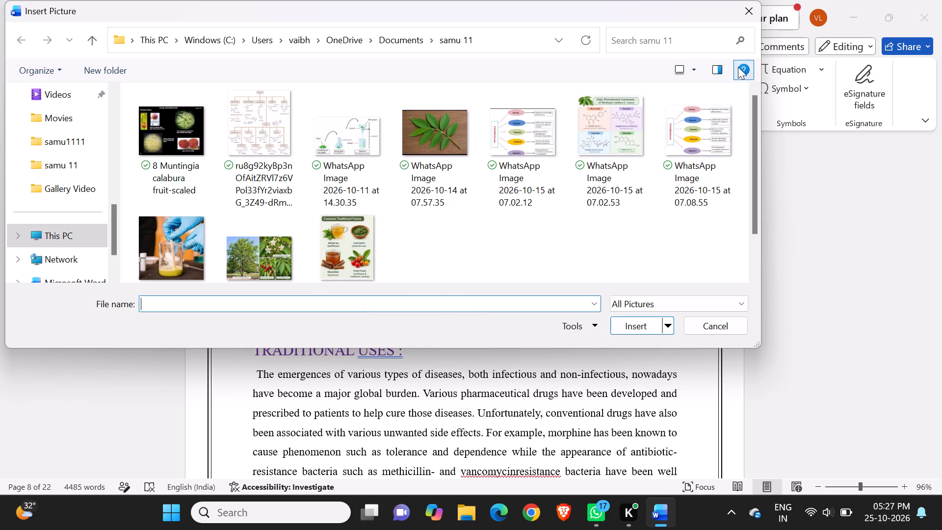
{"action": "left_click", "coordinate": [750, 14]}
Insert the picture "WhatsApp Image 2026-10-25 at 17.17.05" from the samu 11 folder on a new line below the Wood paragraph under Other Uses.
{"action": "scroll", "coordinate": [658, 222], "scroll_direction": "down", "scroll_amount": 2}
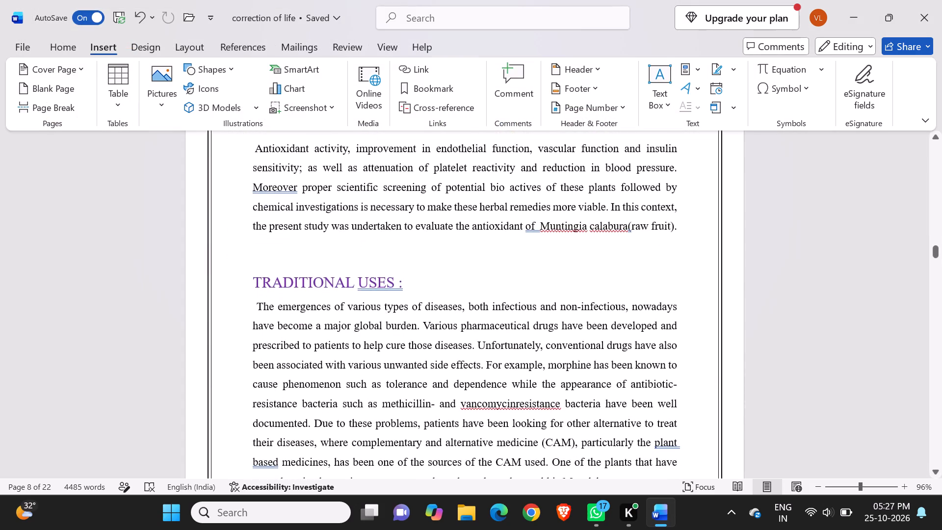
{"action": "scroll", "coordinate": [656, 223], "scroll_direction": "down", "scroll_amount": 10}
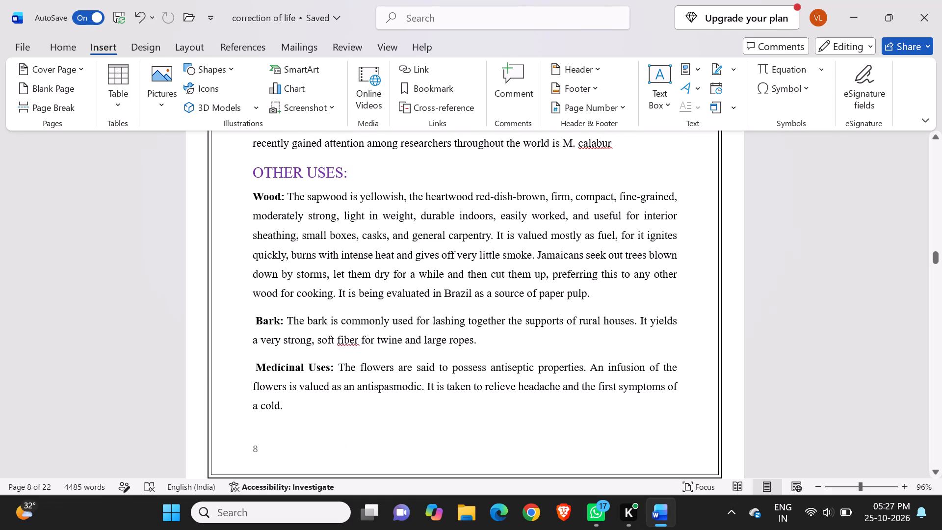
{"action": "left_click", "coordinate": [597, 300]}
{"action": "key", "text": "Return"}
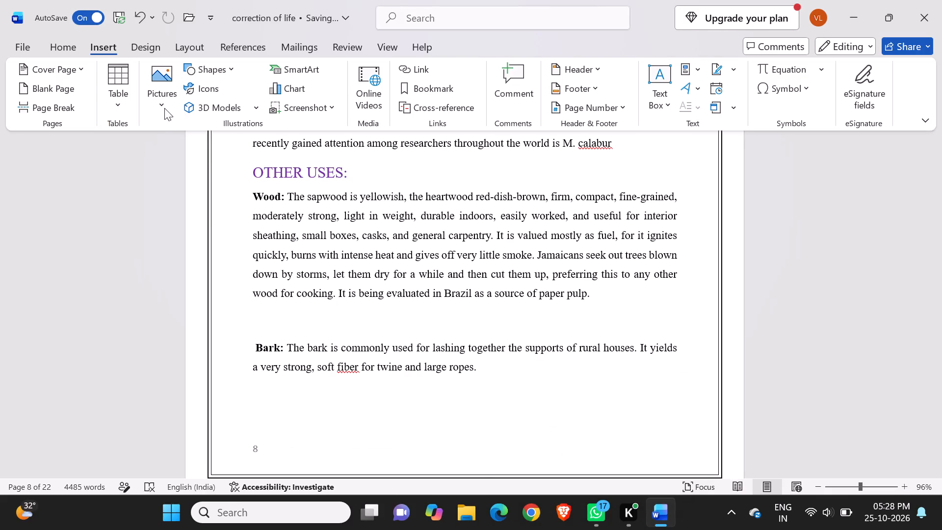
{"action": "left_click", "coordinate": [164, 108]}
{"action": "left_click", "coordinate": [185, 157]}
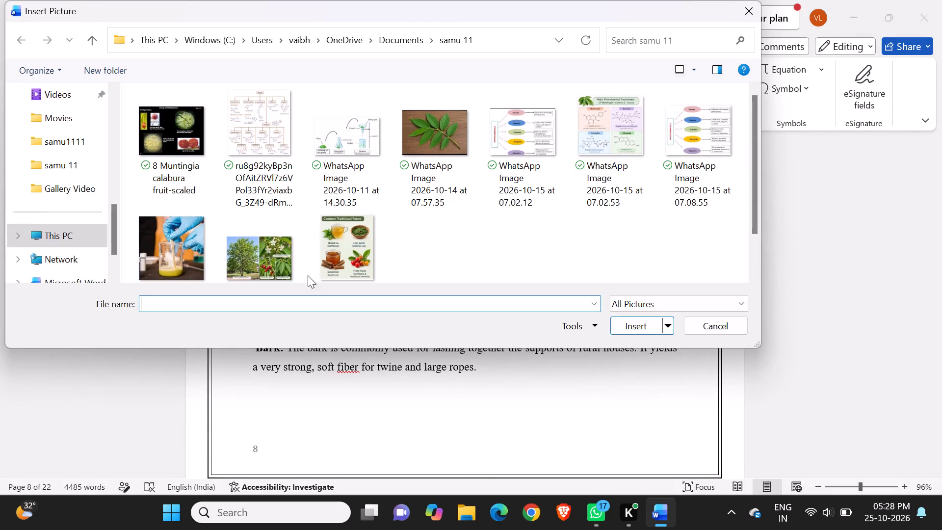
{"action": "left_click", "coordinate": [341, 268]}
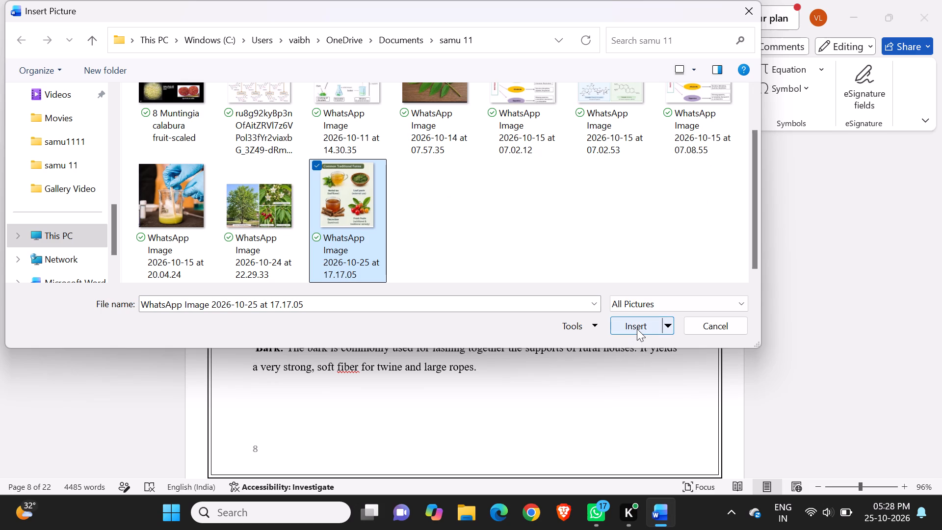
{"action": "left_click", "coordinate": [637, 329]}
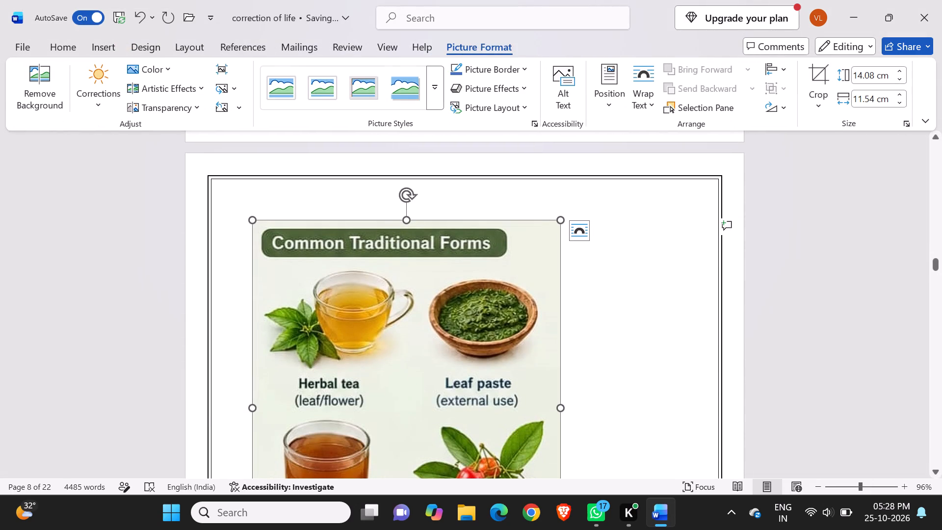
Widen the Common Traditional Forms picture to about 15.85 cm so it spans the text width, keeping its height, and deselect it.
{"action": "scroll", "coordinate": [633, 329], "scroll_direction": "up", "scroll_amount": 12}
{"action": "scroll", "coordinate": [626, 329], "scroll_direction": "down", "scroll_amount": 14}
{"action": "left_click_drag", "start_coordinate": [563, 341], "coordinate": [574, 343]}
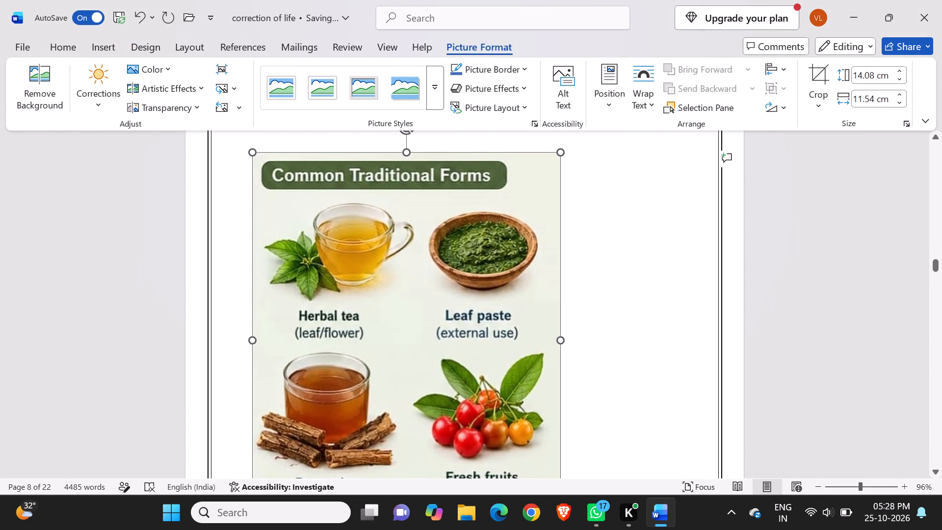
{"action": "left_click_drag", "start_coordinate": [574, 343], "coordinate": [676, 329]}
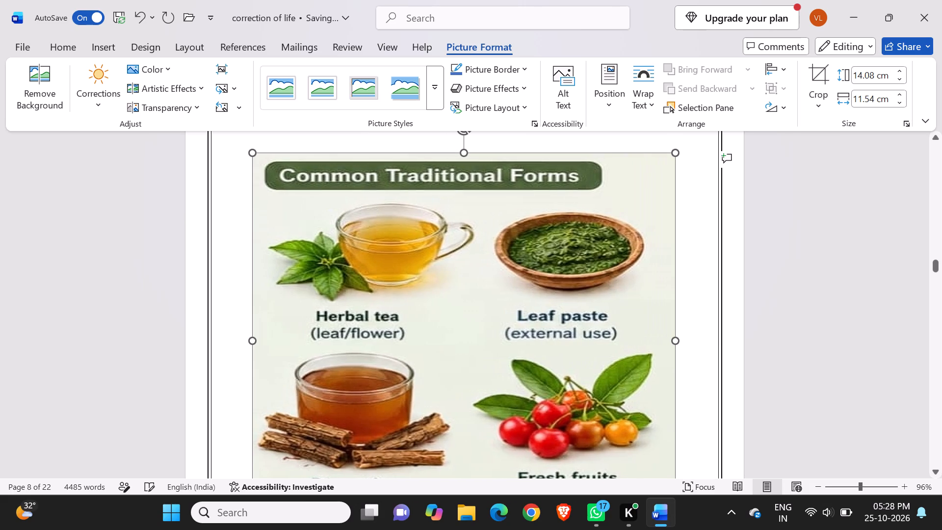
{"action": "scroll", "coordinate": [587, 331], "scroll_direction": "down", "scroll_amount": 3}
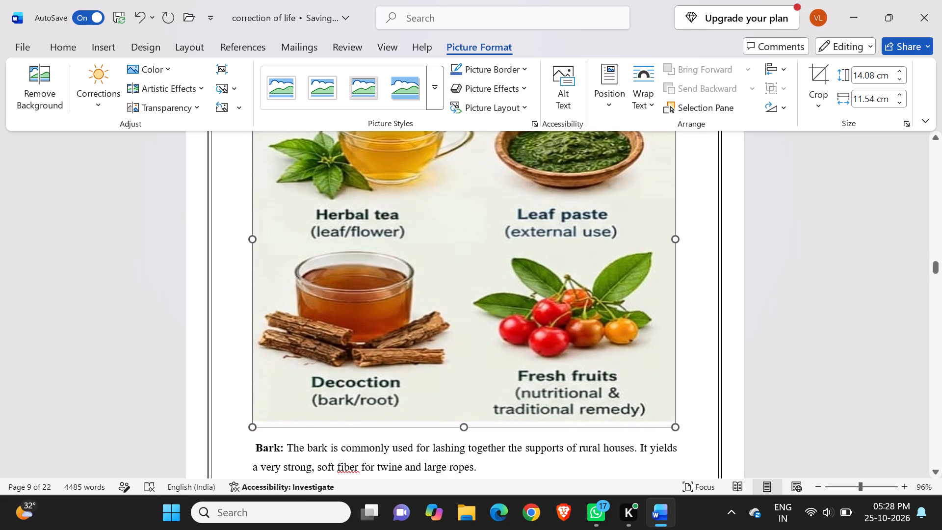
{"action": "left_click", "coordinate": [576, 317]}
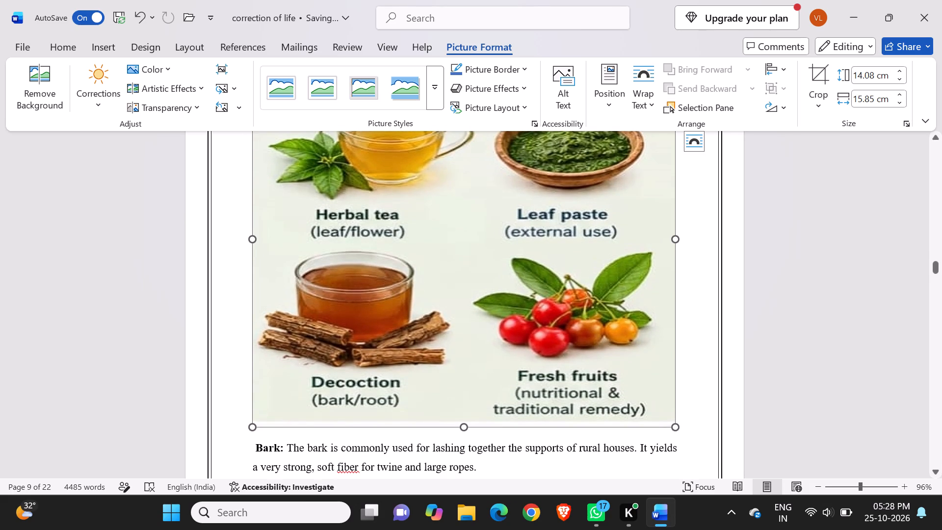
{"action": "left_click", "coordinate": [697, 389]}
Examine the page layout around the "Common Traditional Forms" picture, from the Other Uses section to the Phytochemical Constituents heading.
{"action": "scroll", "coordinate": [697, 389], "scroll_direction": "down", "scroll_amount": 8}
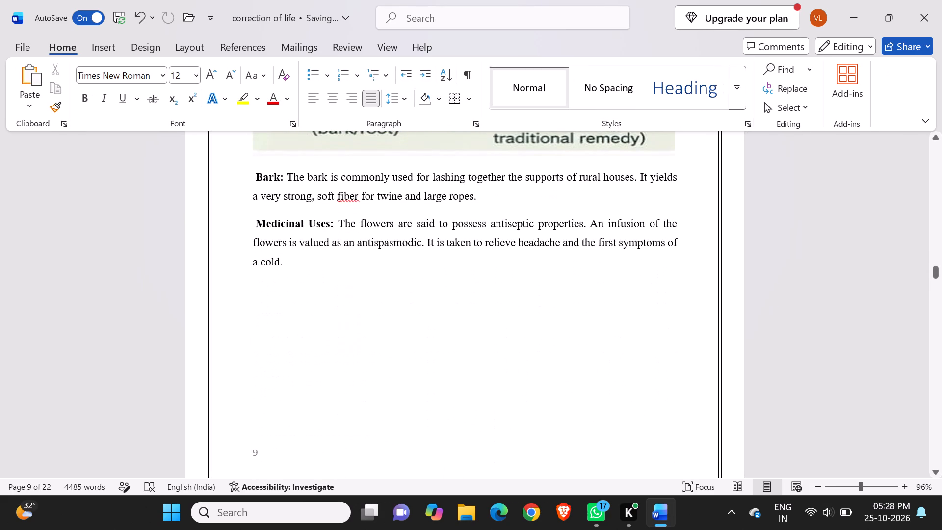
{"action": "scroll", "coordinate": [698, 389], "scroll_direction": "down", "scroll_amount": 10}
{"action": "scroll", "coordinate": [697, 386], "scroll_direction": "up", "scroll_amount": 5}
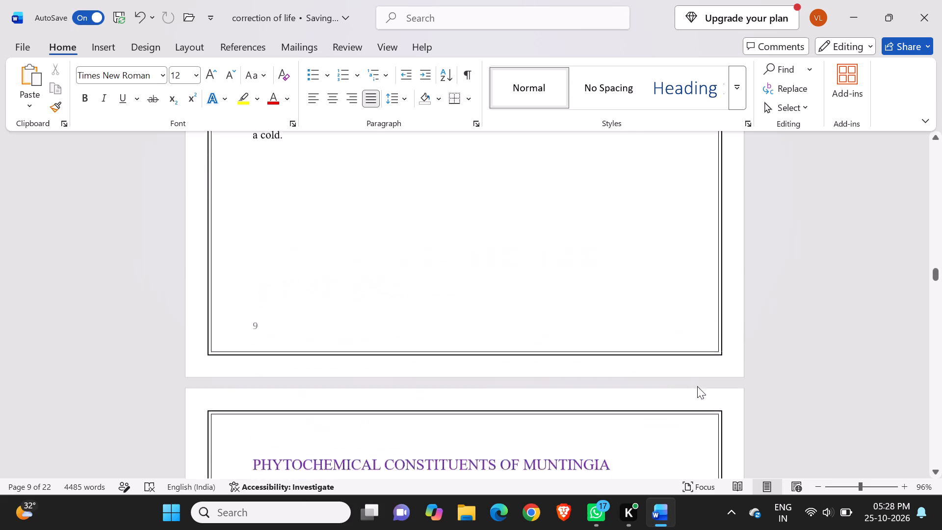
{"action": "scroll", "coordinate": [697, 386], "scroll_direction": "up", "scroll_amount": 16}
{"action": "scroll", "coordinate": [681, 370], "scroll_direction": "up", "scroll_amount": 13}
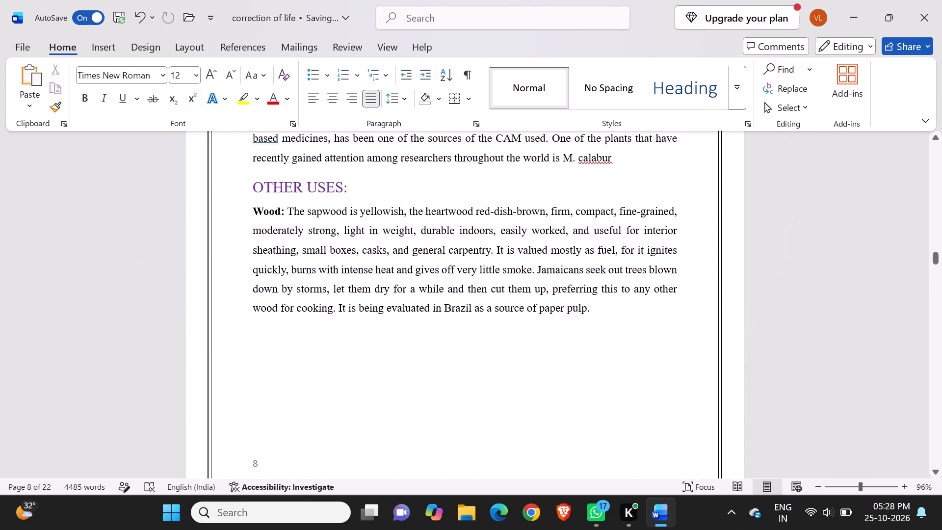
{"action": "scroll", "coordinate": [668, 346], "scroll_direction": "down", "scroll_amount": 12}
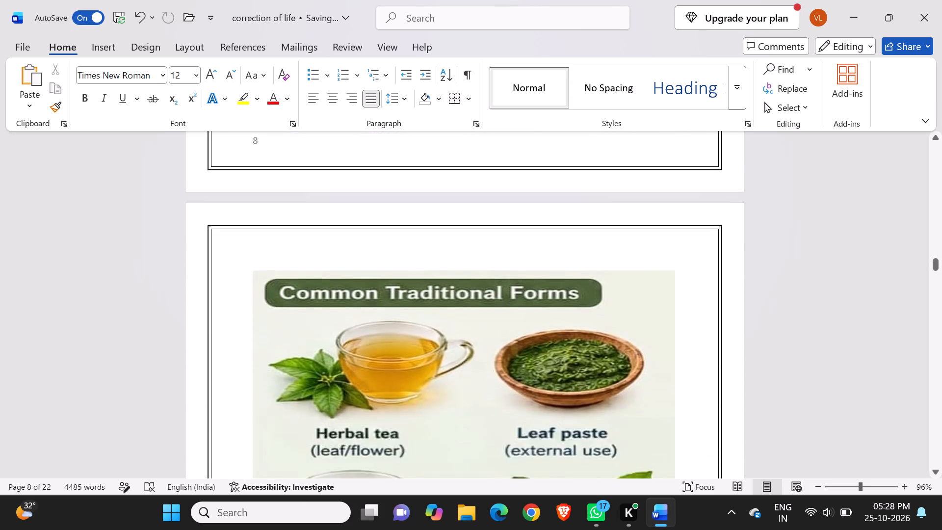
{"action": "scroll", "coordinate": [668, 346], "scroll_direction": "down", "scroll_amount": 7}
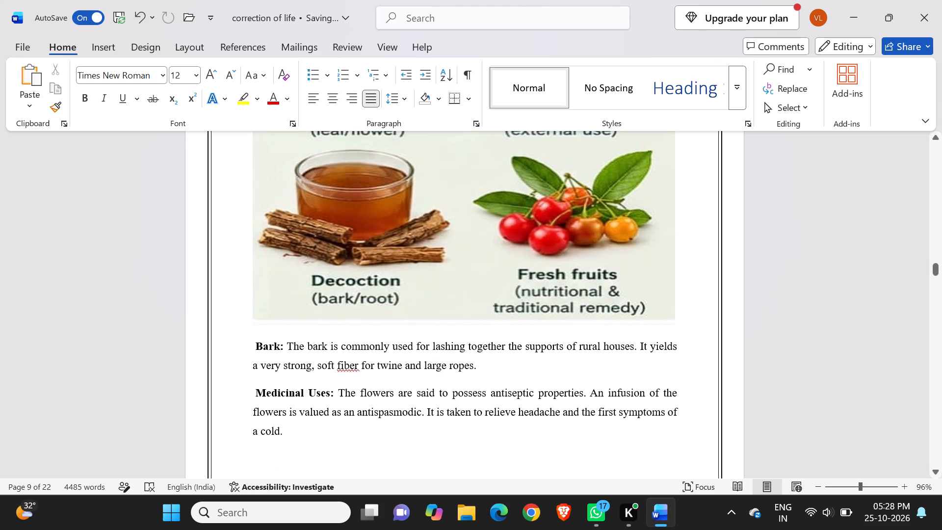
{"action": "scroll", "coordinate": [283, 352], "scroll_direction": "down", "scroll_amount": 12}
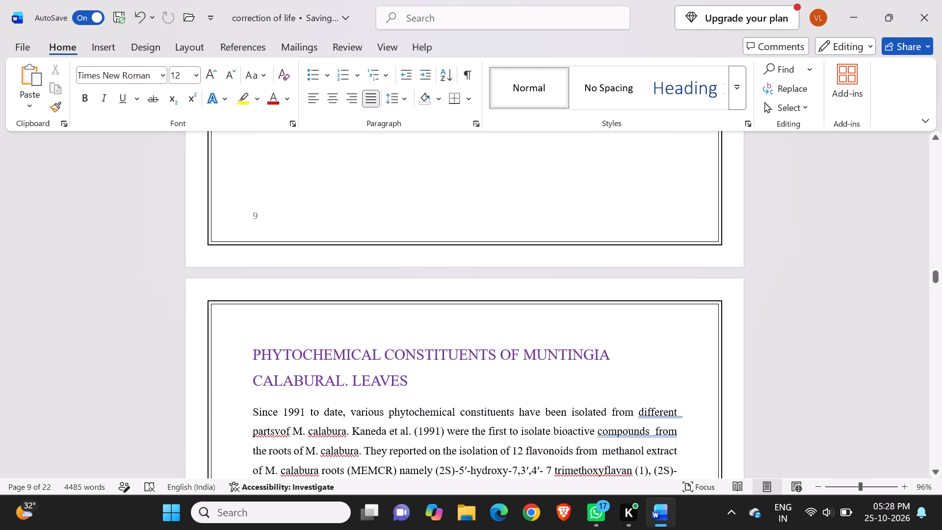
{"action": "scroll", "coordinate": [283, 352], "scroll_direction": "up", "scroll_amount": 14}
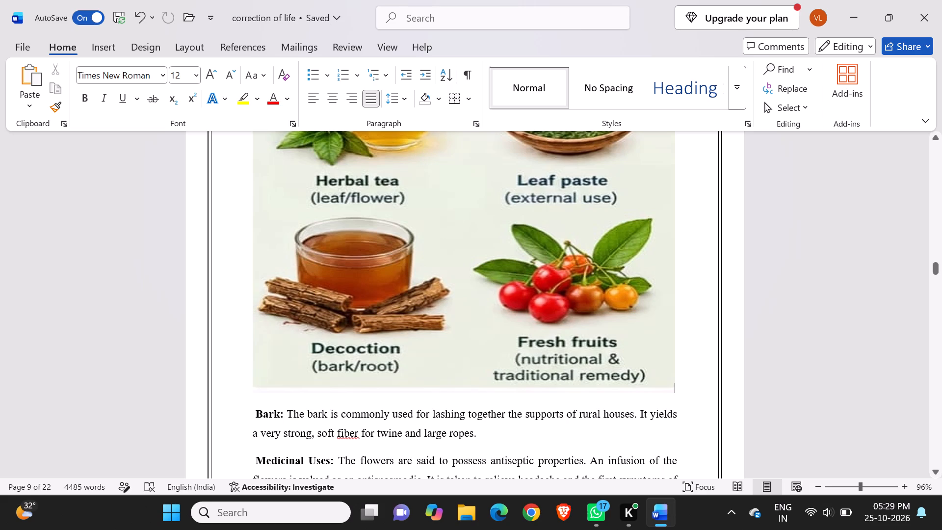
{"action": "scroll", "coordinate": [283, 345], "scroll_direction": "down", "scroll_amount": 3}
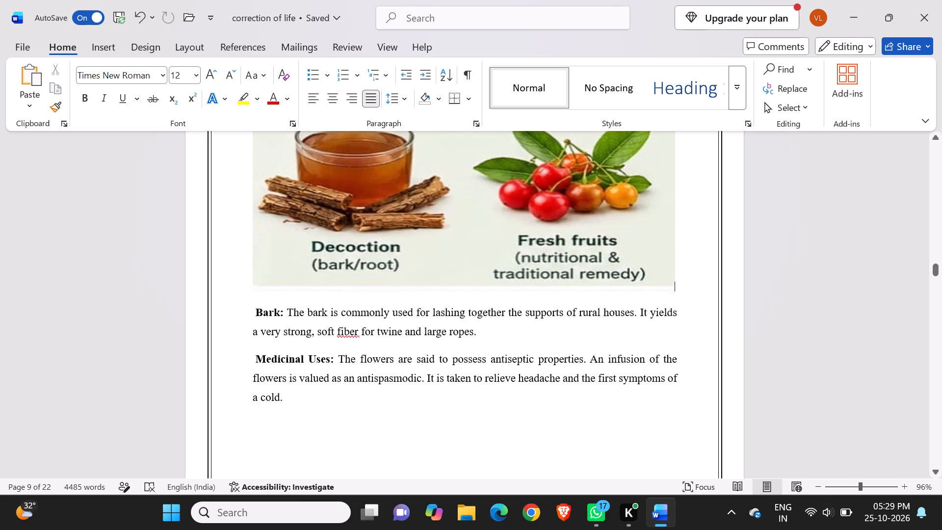
{"action": "scroll", "coordinate": [277, 349], "scroll_direction": "up", "scroll_amount": 17}
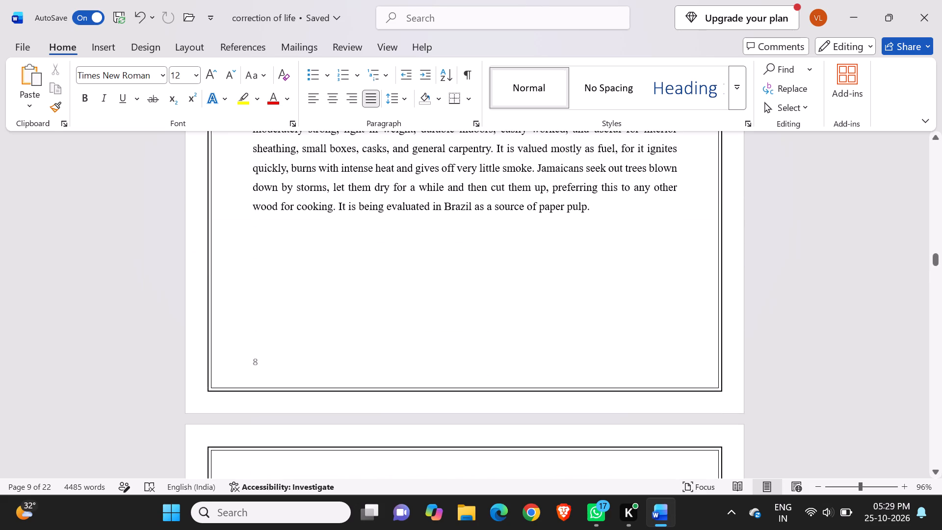
{"action": "scroll", "coordinate": [276, 347], "scroll_direction": "up", "scroll_amount": 3}
Select the Bark and Medicinal Uses paragraphs below the "Common Traditional Forms" picture.
{"action": "scroll", "coordinate": [276, 347], "scroll_direction": "down", "scroll_amount": 12}
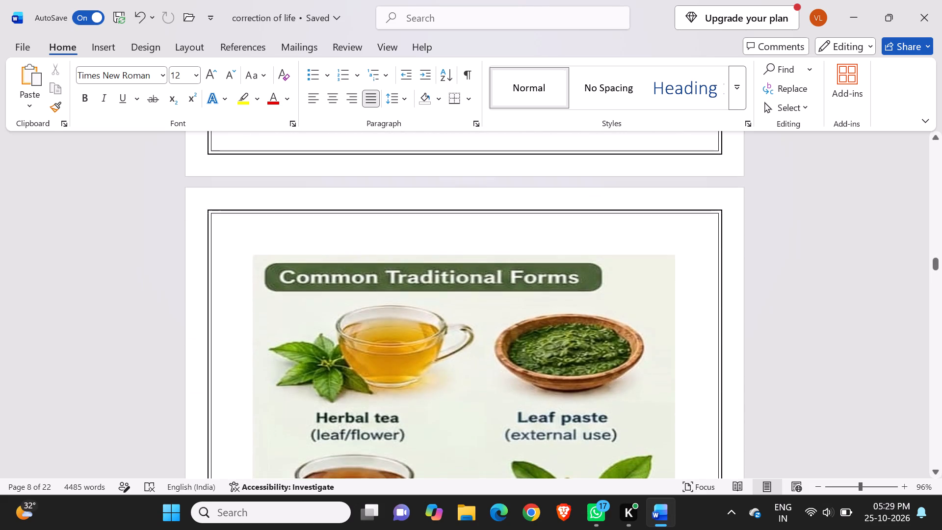
{"action": "scroll", "coordinate": [276, 347], "scroll_direction": "down", "scroll_amount": 7}
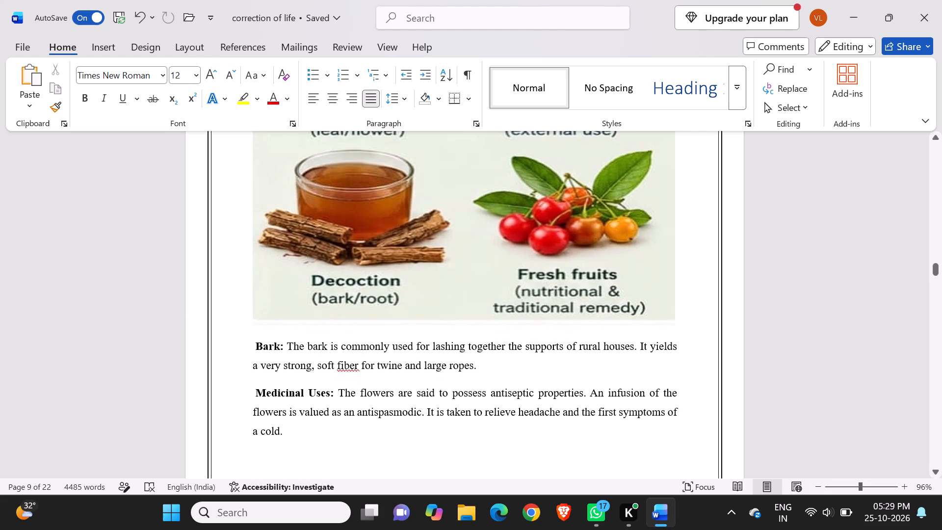
{"action": "left_click_drag", "start_coordinate": [251, 343], "coordinate": [497, 384]}
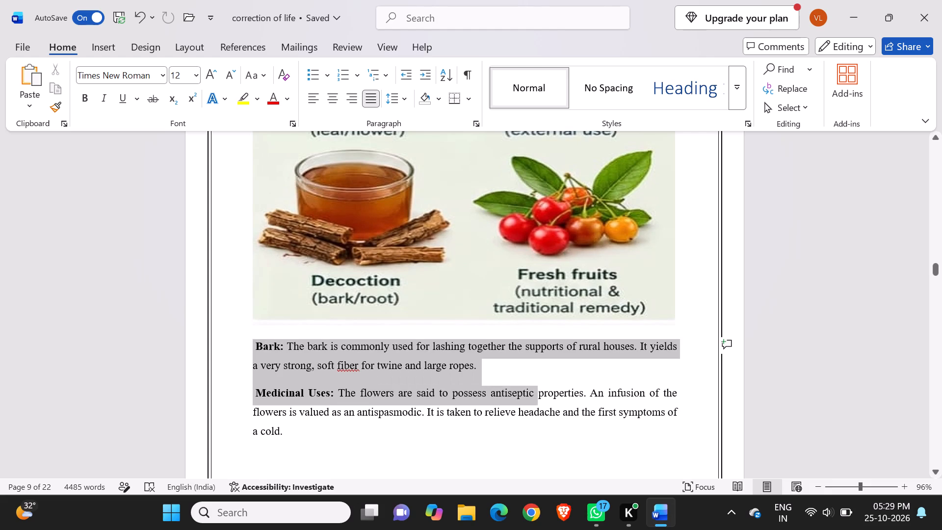
{"action": "left_click_drag", "start_coordinate": [497, 384], "coordinate": [595, 447]}
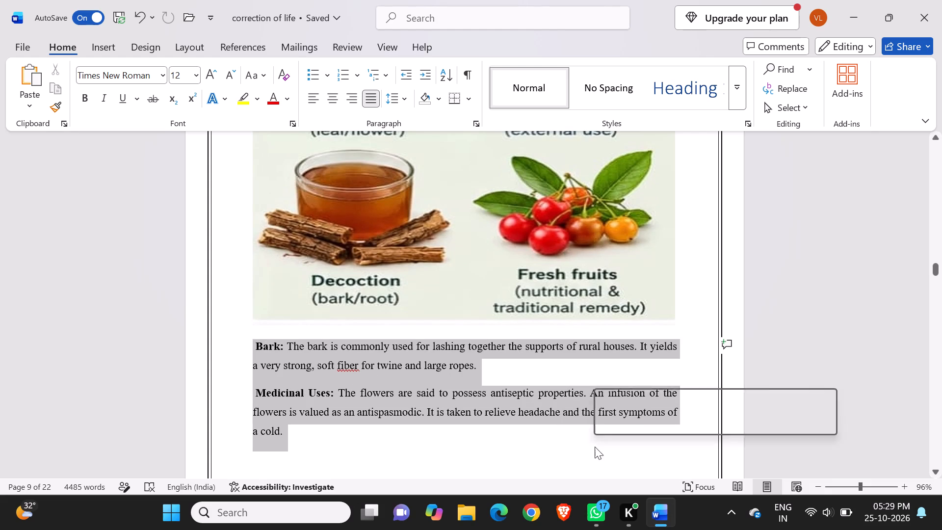
Copy the selected Bark and Medicinal Uses paragraphs onto a new line directly below the Wood paragraph under Other Uses.
{"action": "right_click", "coordinate": [482, 409]}
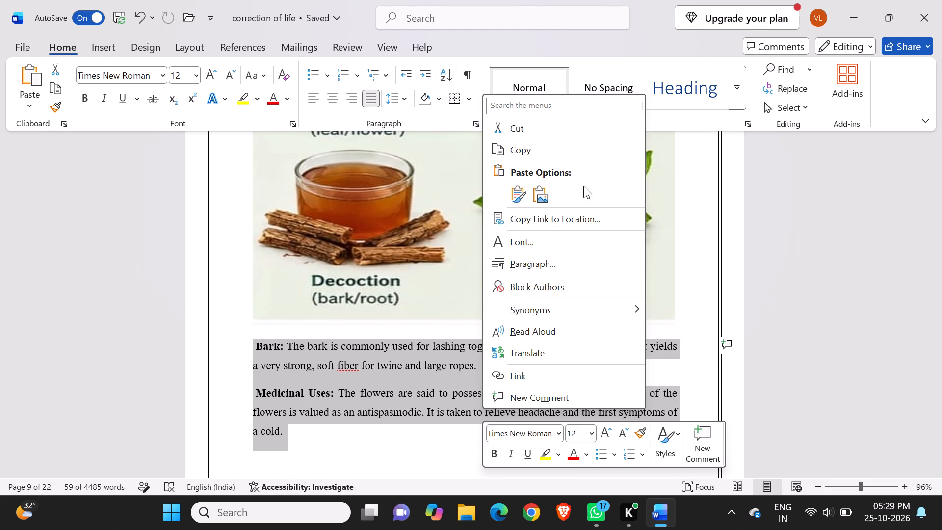
{"action": "left_click", "coordinate": [549, 144]}
{"action": "scroll", "coordinate": [533, 246], "scroll_direction": "up", "scroll_amount": 12}
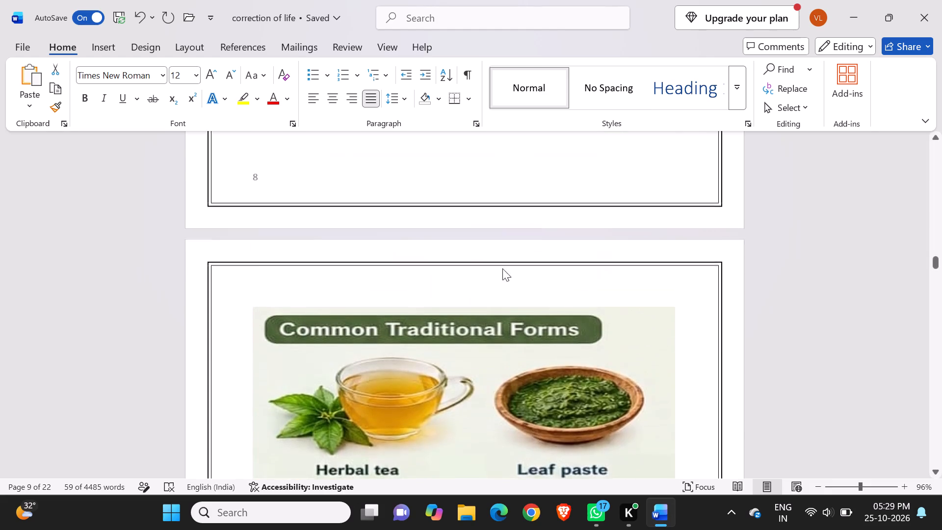
{"action": "scroll", "coordinate": [382, 248], "scroll_direction": "up", "scroll_amount": 4}
{"action": "left_click", "coordinate": [344, 248]}
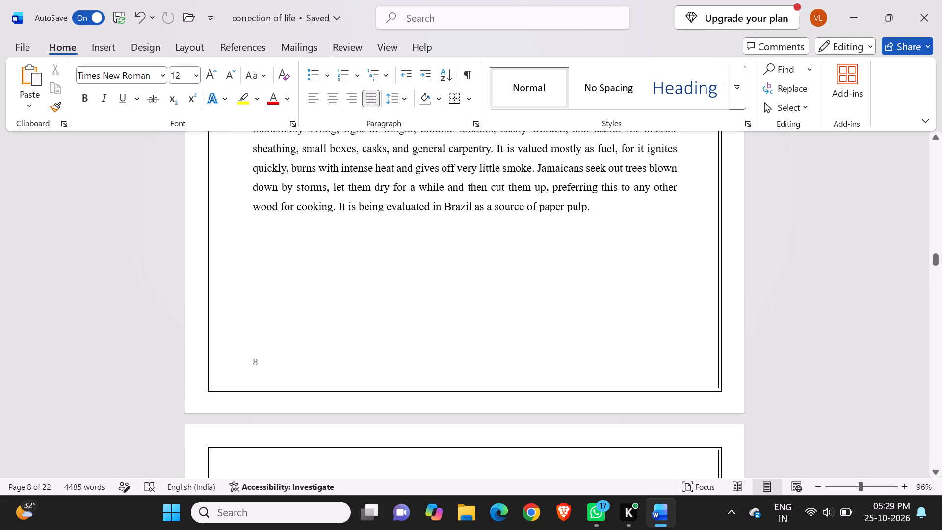
{"action": "left_click", "coordinate": [265, 239]}
{"action": "left_click", "coordinate": [262, 228]}
{"action": "left_click", "coordinate": [602, 212]}
{"action": "key", "text": "Return"}
{"action": "key", "text": "ctrl+v"}
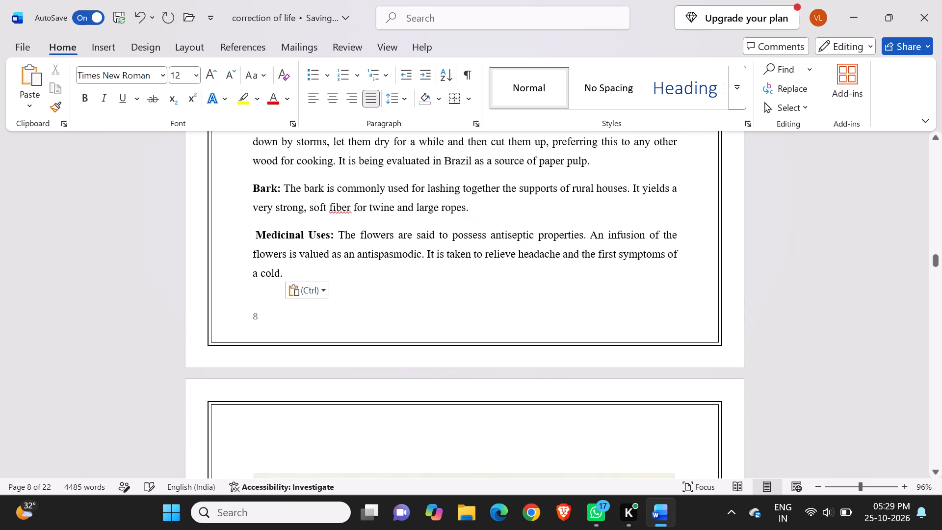
Cut the duplicate Bark and Medicinal Uses paragraphs from below the "Common Traditional Forms" picture.
{"action": "scroll", "coordinate": [0, 482], "scroll_direction": "down", "scroll_amount": 9}
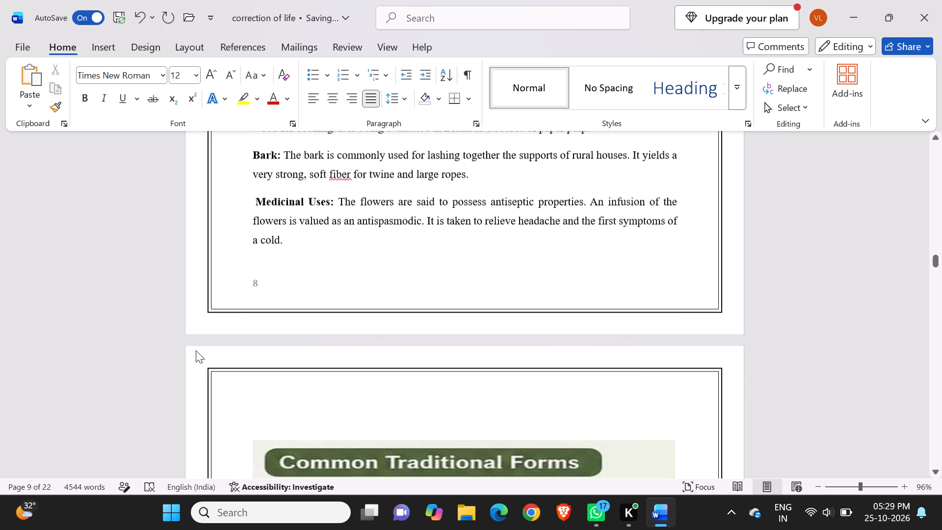
{"action": "scroll", "coordinate": [200, 334], "scroll_direction": "down", "scroll_amount": 15}
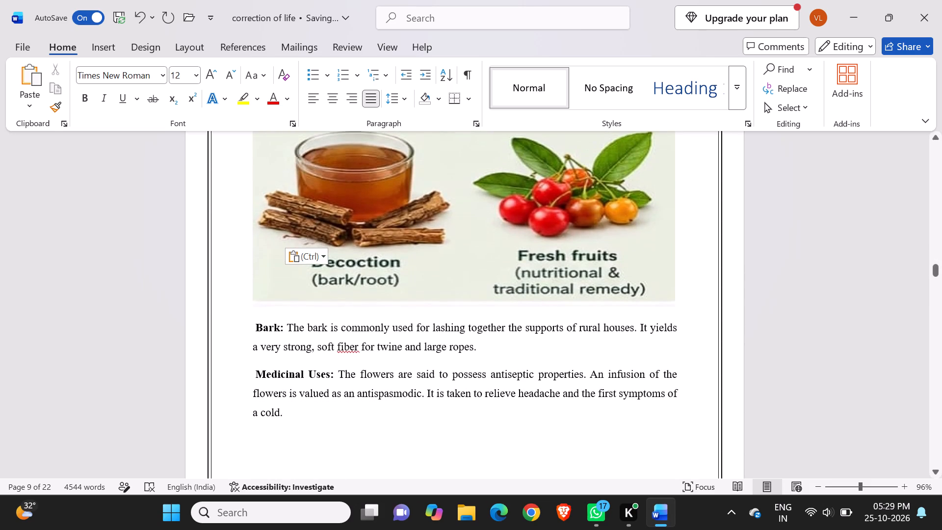
{"action": "left_click_drag", "start_coordinate": [258, 321], "coordinate": [410, 416]}
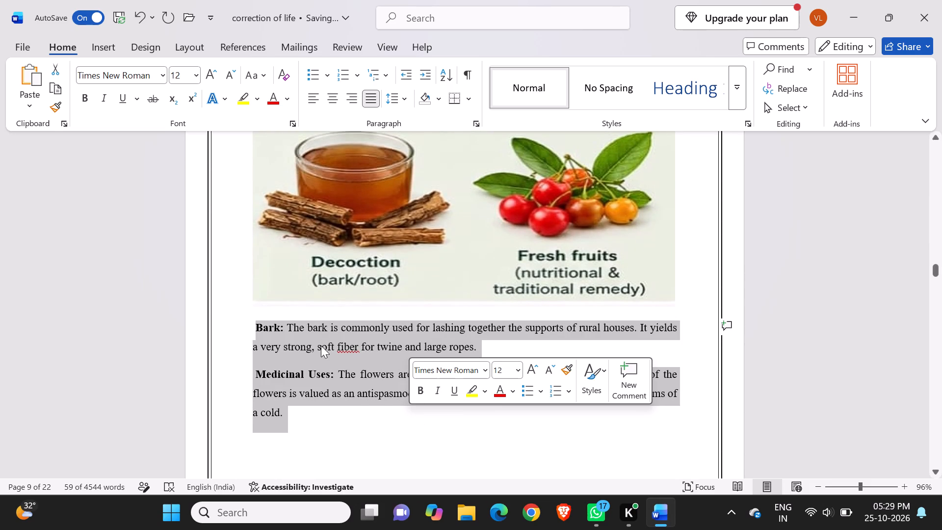
{"action": "right_click", "coordinate": [327, 378]}
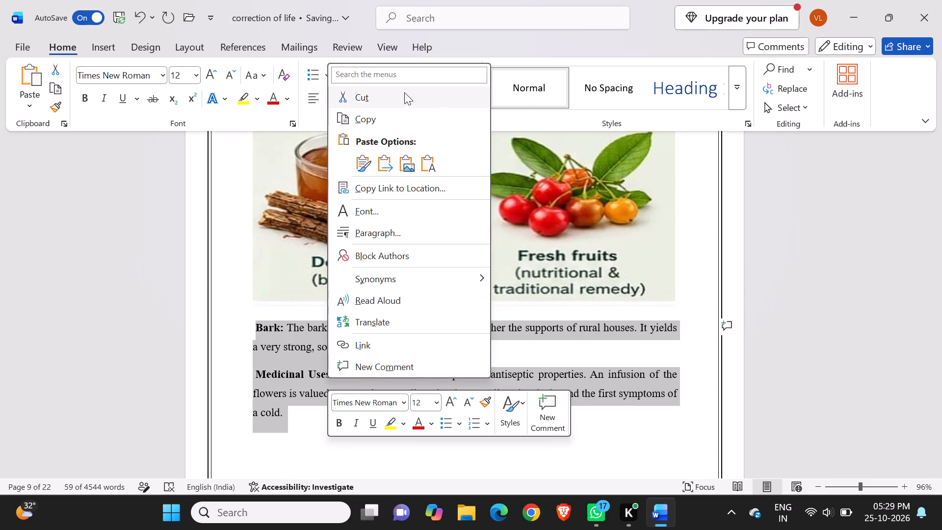
{"action": "left_click", "coordinate": [404, 94]}
Review the rearranged layout from the "Common Traditional Forms" picture back up through Other Uses and Traditional Uses to the Medicinal Uses heading.
{"action": "scroll", "coordinate": [384, 316], "scroll_direction": "up", "scroll_amount": 5}
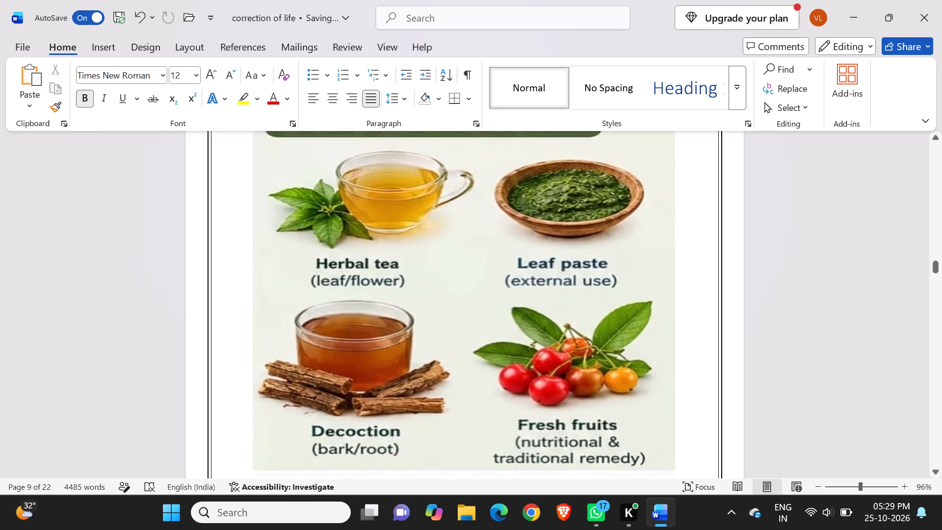
{"action": "scroll", "coordinate": [384, 316], "scroll_direction": "up", "scroll_amount": 5}
{"action": "scroll", "coordinate": [383, 317], "scroll_direction": "down", "scroll_amount": 5}
{"action": "scroll", "coordinate": [383, 317], "scroll_direction": "up", "scroll_amount": 11}
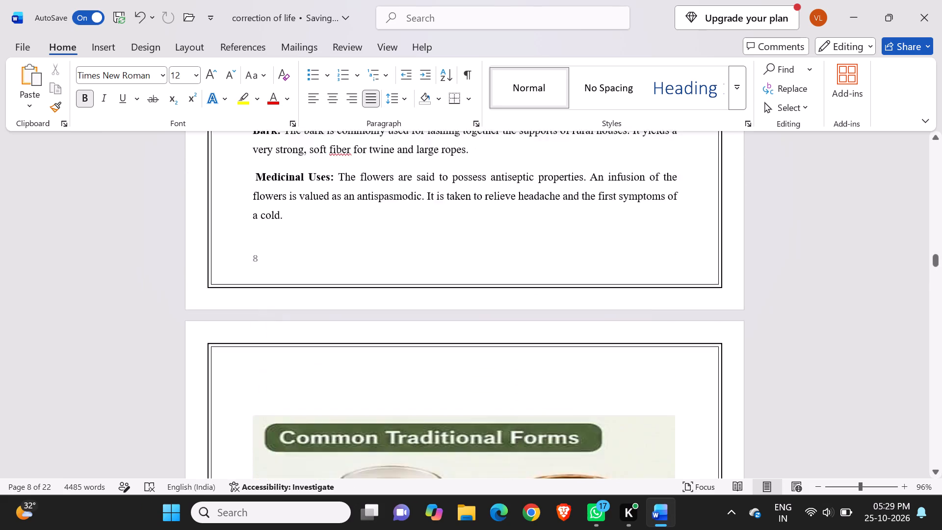
{"action": "scroll", "coordinate": [360, 307], "scroll_direction": "up", "scroll_amount": 8}
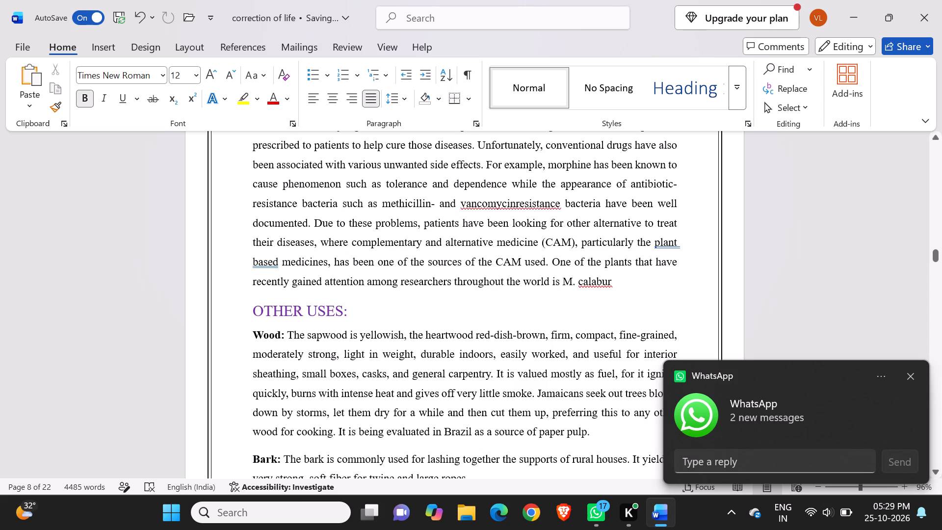
{"action": "scroll", "coordinate": [313, 344], "scroll_direction": "up", "scroll_amount": 5}
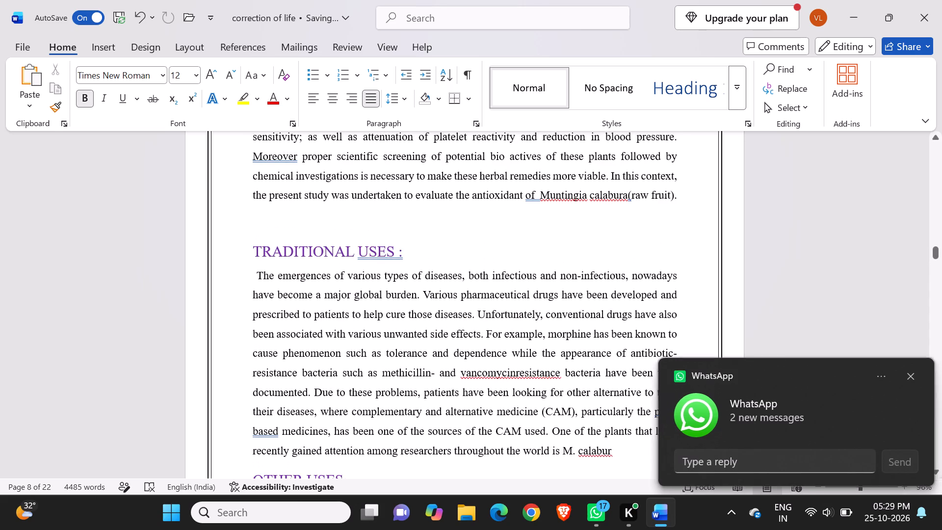
{"action": "scroll", "coordinate": [354, 307], "scroll_direction": "up", "scroll_amount": 5}
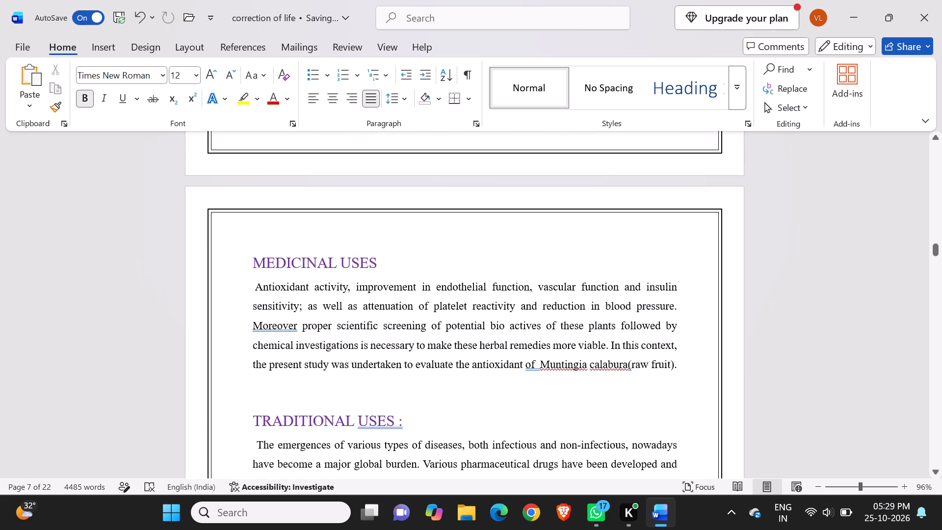
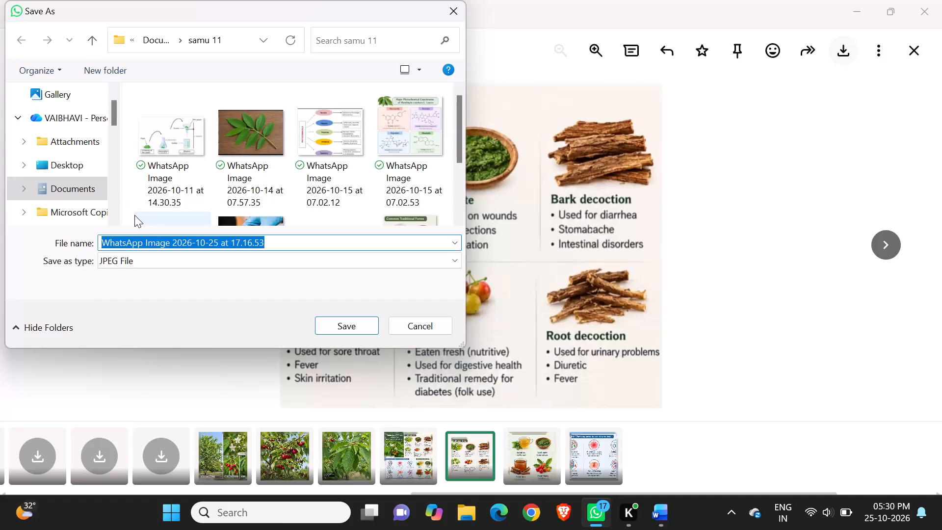
Save the WhatsApp picture showing the bark and root decoctions into the samu 11 folder under Documents.
{"action": "left_click", "coordinate": [78, 194]}
{"action": "scroll", "coordinate": [189, 199], "scroll_direction": "down", "scroll_amount": 6}
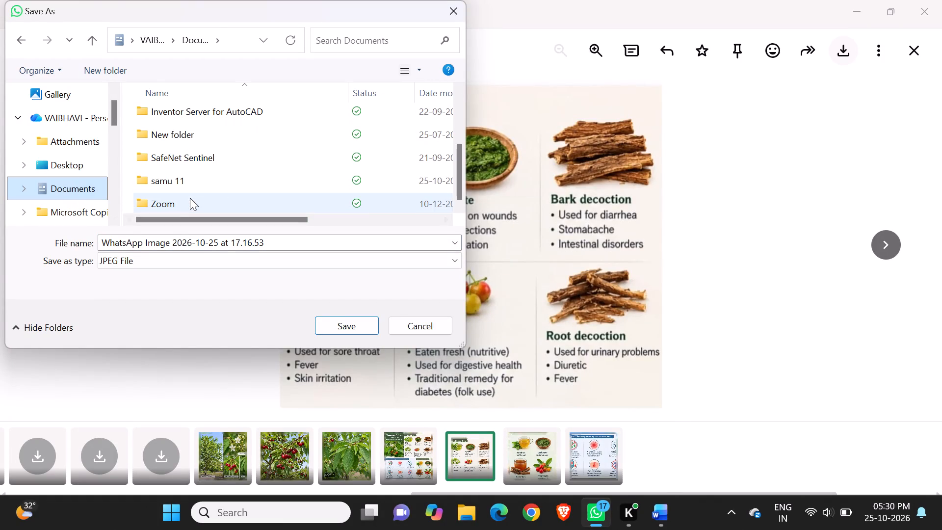
{"action": "left_click", "coordinate": [193, 185]}
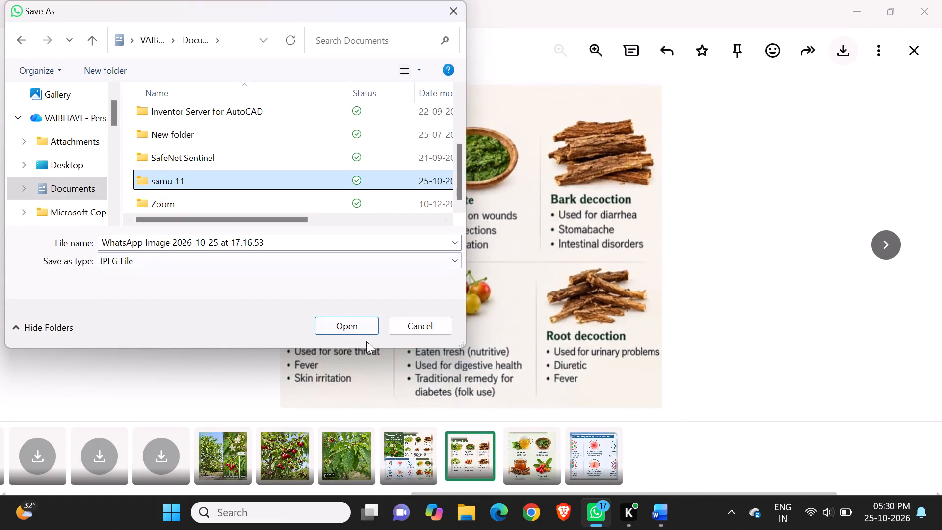
{"action": "left_click", "coordinate": [369, 326]}
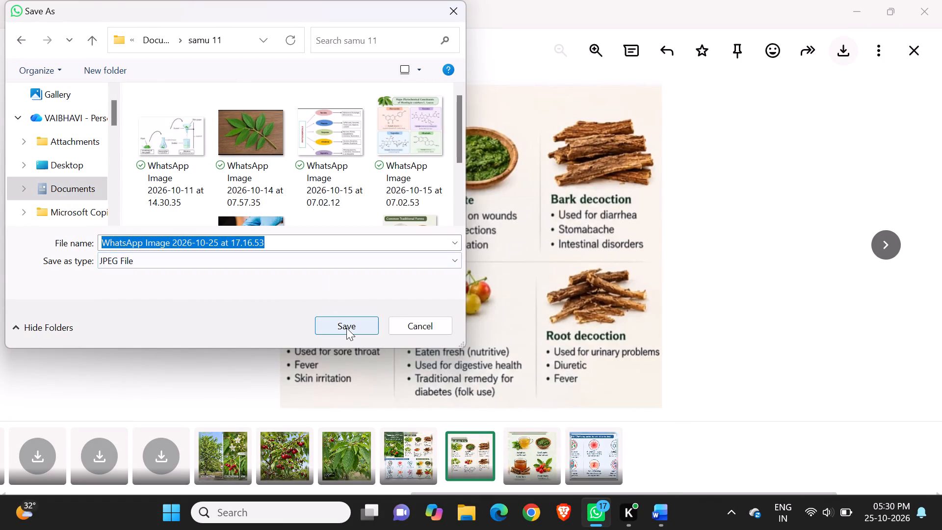
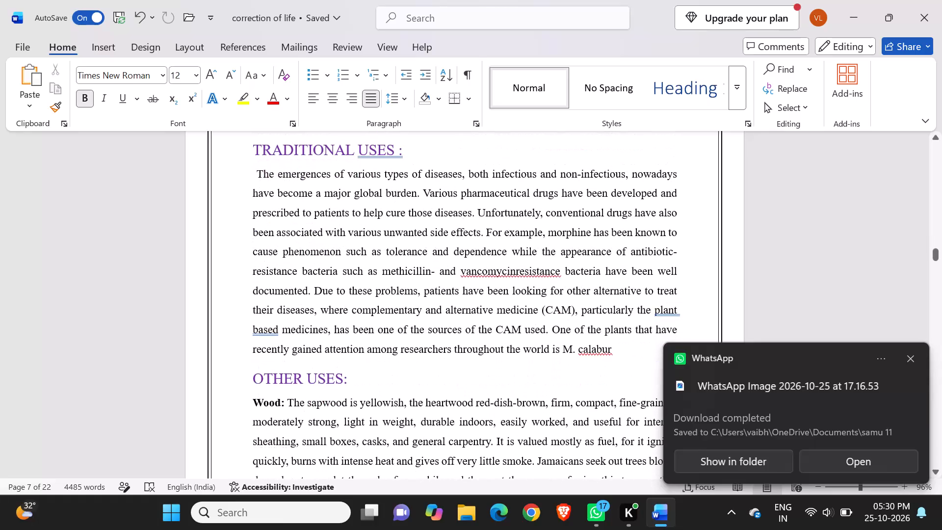
Insert the "Traditional Uses" picture from the samu 11 folder at the end of the Traditional Uses paragraph, after "M. calabur".
{"action": "left_click", "coordinate": [629, 366]}
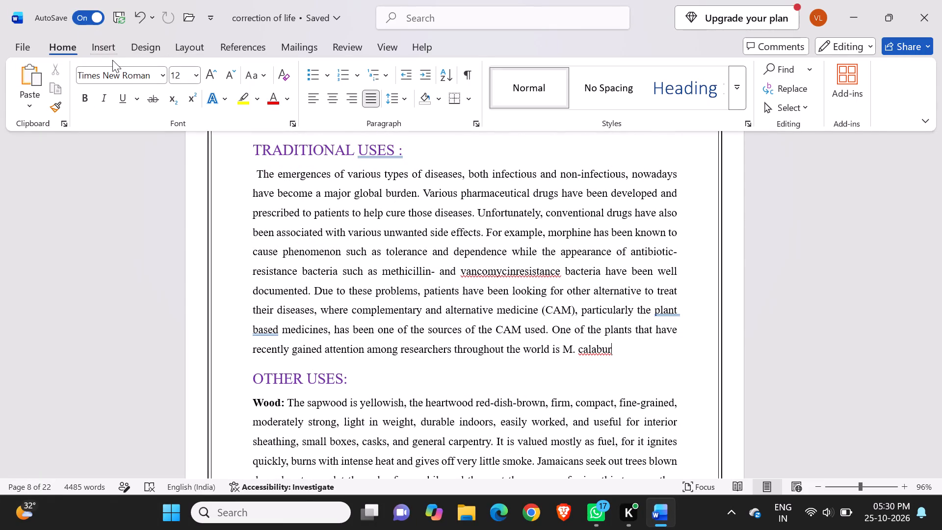
{"action": "left_click", "coordinate": [114, 48]}
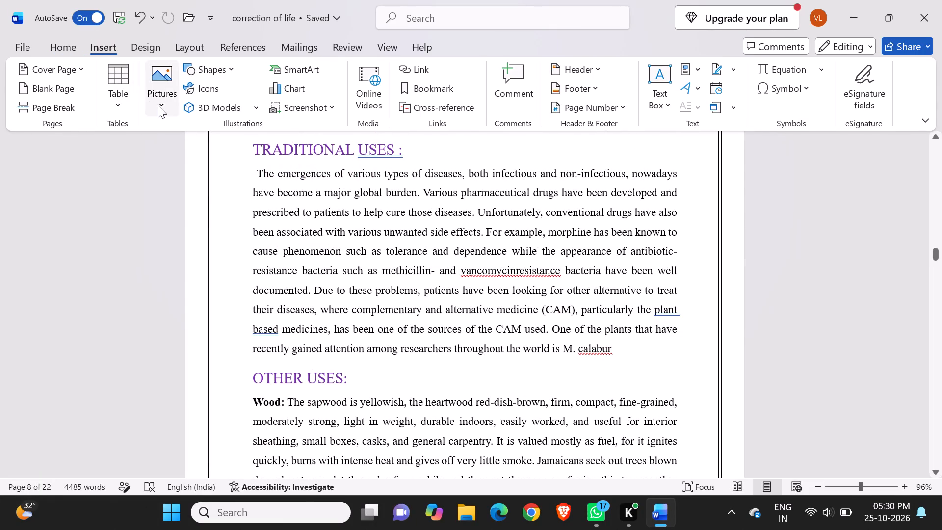
{"action": "left_click", "coordinate": [158, 106]}
{"action": "left_click", "coordinate": [166, 150]}
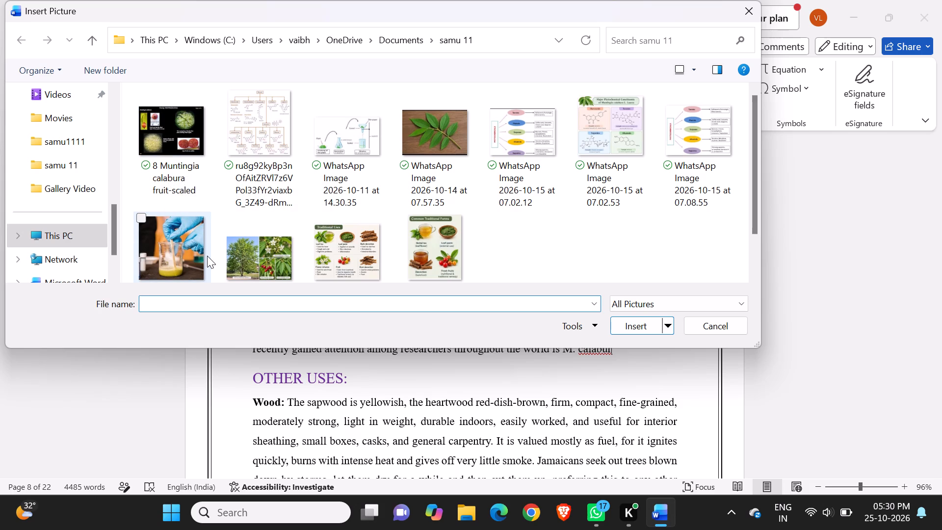
{"action": "left_click", "coordinate": [375, 254]}
{"action": "left_click", "coordinate": [619, 326]}
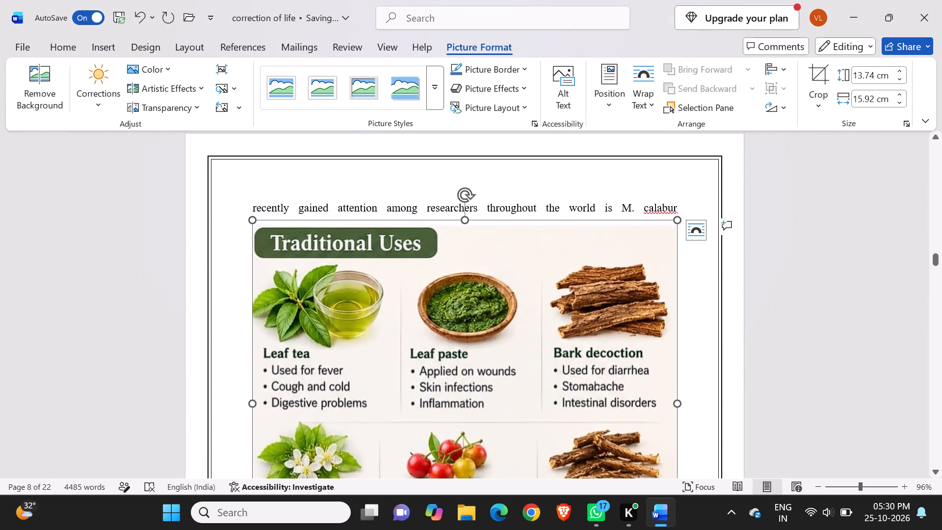
Examine the page layout around the "Traditional Uses" picture, from the Traditional Uses heading to the Other Uses section.
{"action": "scroll", "coordinate": [617, 325], "scroll_direction": "up", "scroll_amount": 17}
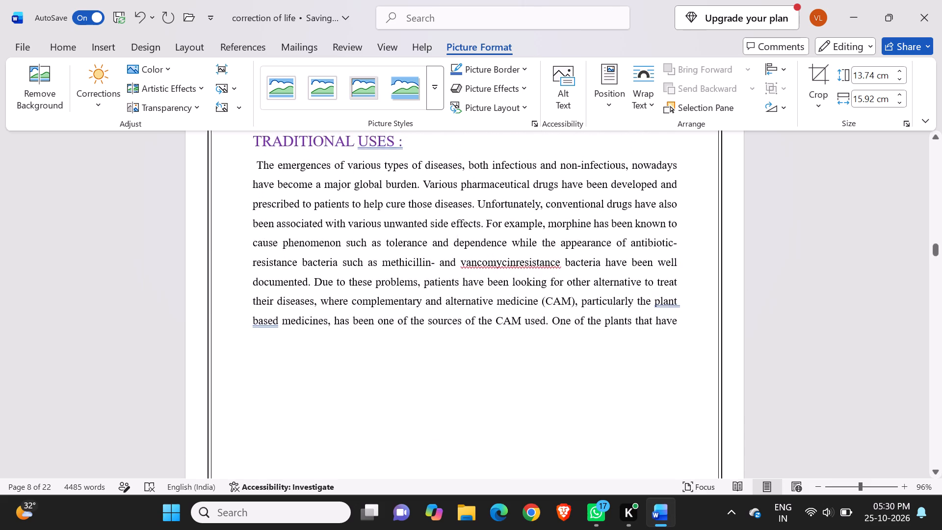
{"action": "scroll", "coordinate": [586, 323], "scroll_direction": "up", "scroll_amount": 3}
{"action": "scroll", "coordinate": [578, 305], "scroll_direction": "down", "scroll_amount": 10}
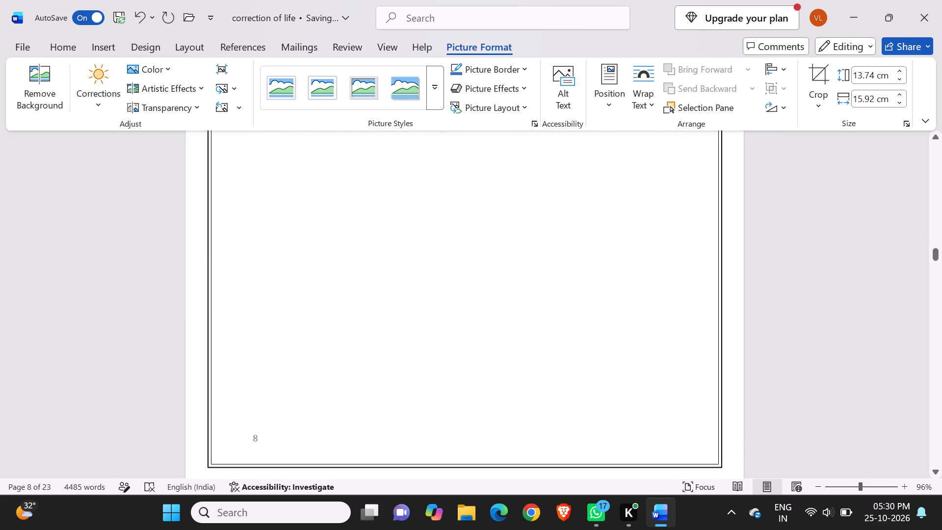
{"action": "scroll", "coordinate": [578, 305], "scroll_direction": "down", "scroll_amount": 17}
{"action": "scroll", "coordinate": [578, 305], "scroll_direction": "down", "scroll_amount": 17}
{"action": "scroll", "coordinate": [577, 305], "scroll_direction": "up", "scroll_amount": 17}
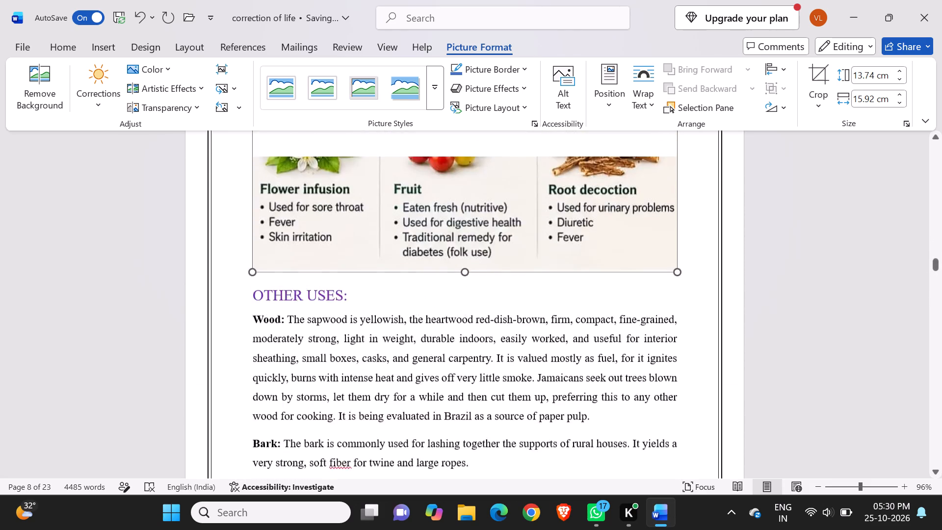
{"action": "scroll", "coordinate": [577, 305], "scroll_direction": "up", "scroll_amount": 7}
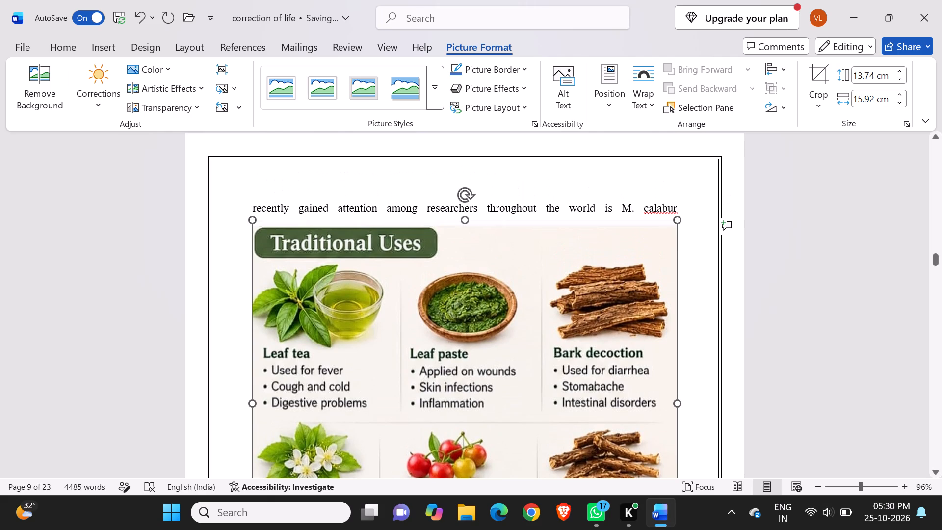
{"action": "left_click", "coordinate": [578, 188]}
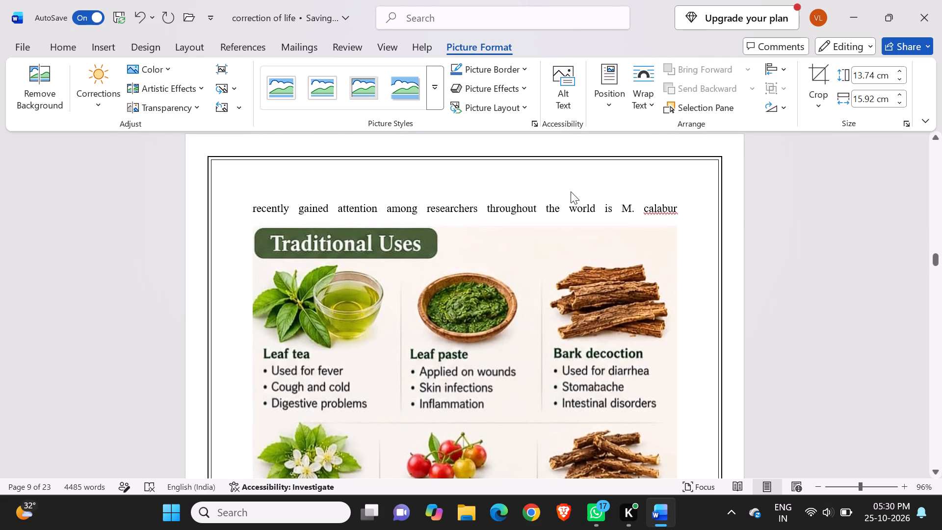
Place the text cursor at the end of the paragraph above the Traditional Uses heading, after "Muntingia calabura(raw fruit).".
{"action": "scroll", "coordinate": [571, 192], "scroll_direction": "up", "scroll_amount": 10}
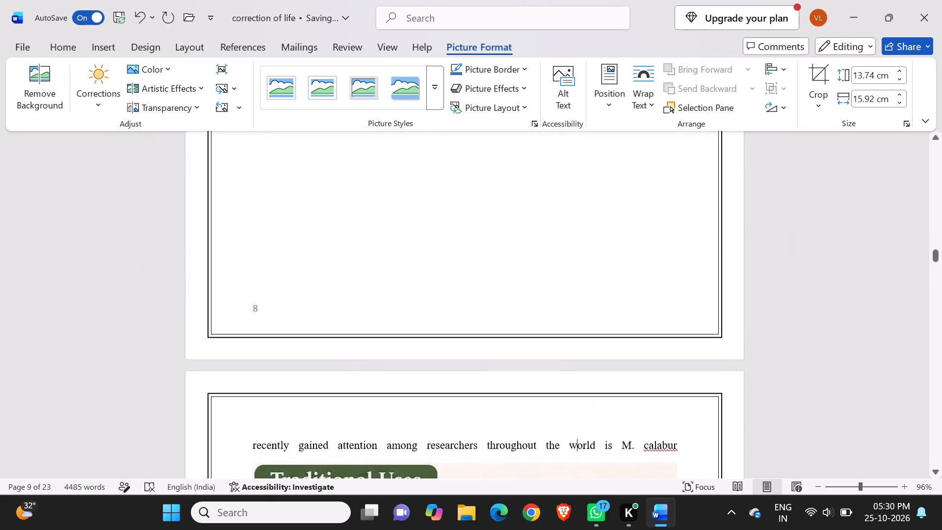
{"action": "scroll", "coordinate": [569, 192], "scroll_direction": "up", "scroll_amount": 11}
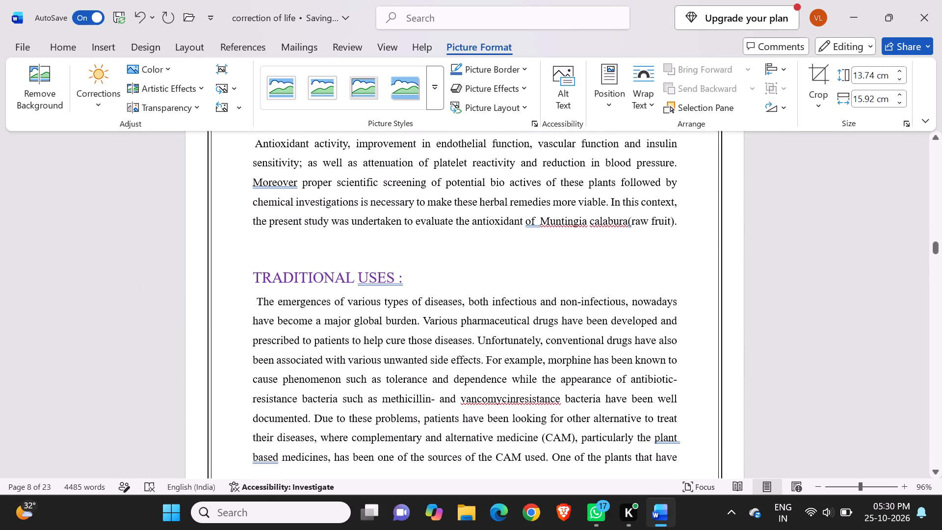
{"action": "left_click", "coordinate": [677, 224]}
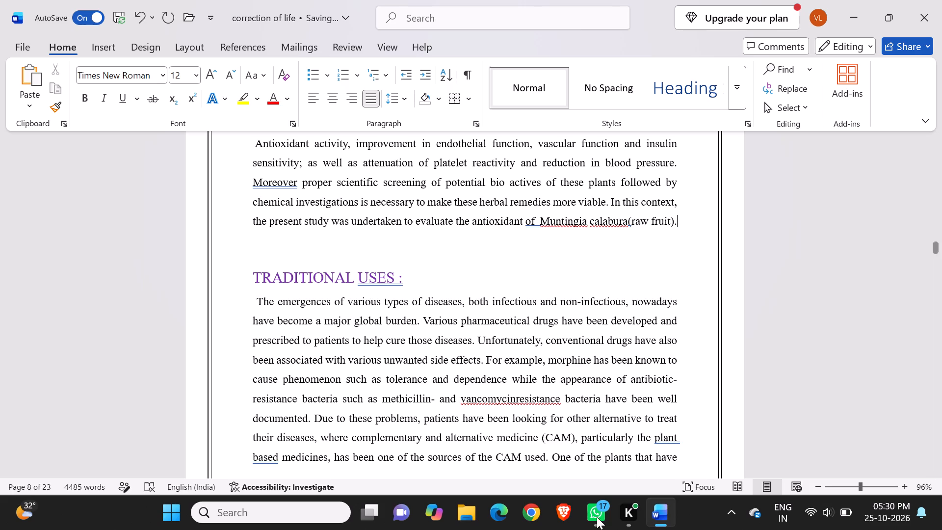
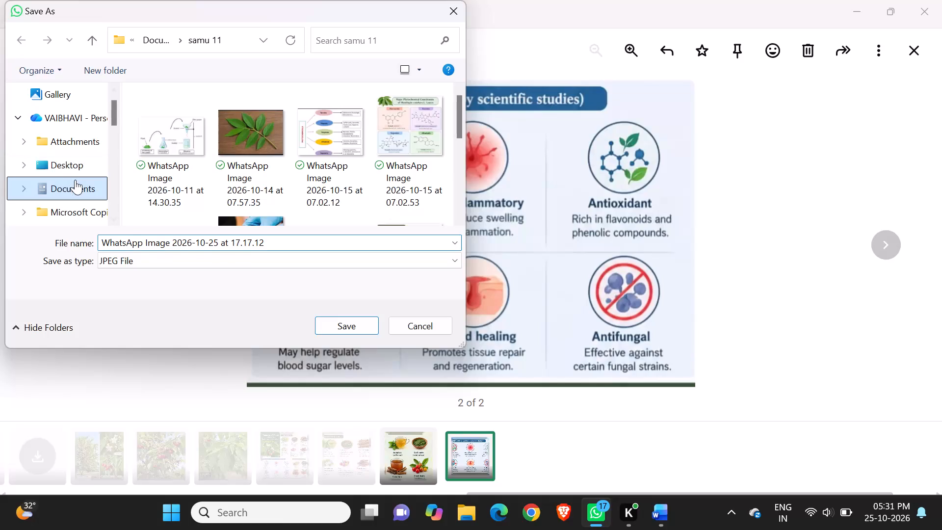
Save the scientific studies picture from WhatsApp as "WhatsApp Image 2026-10-25 at 17.17.12" in the samu 11 folder under Documents.
{"action": "scroll", "coordinate": [156, 187], "scroll_direction": "down", "scroll_amount": 6}
{"action": "left_click", "coordinate": [161, 184]}
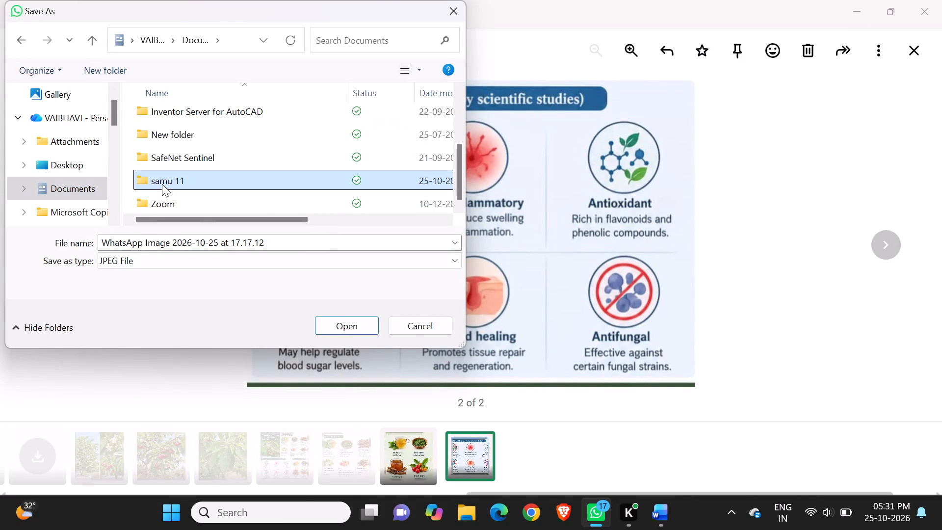
{"action": "left_click", "coordinate": [325, 320]}
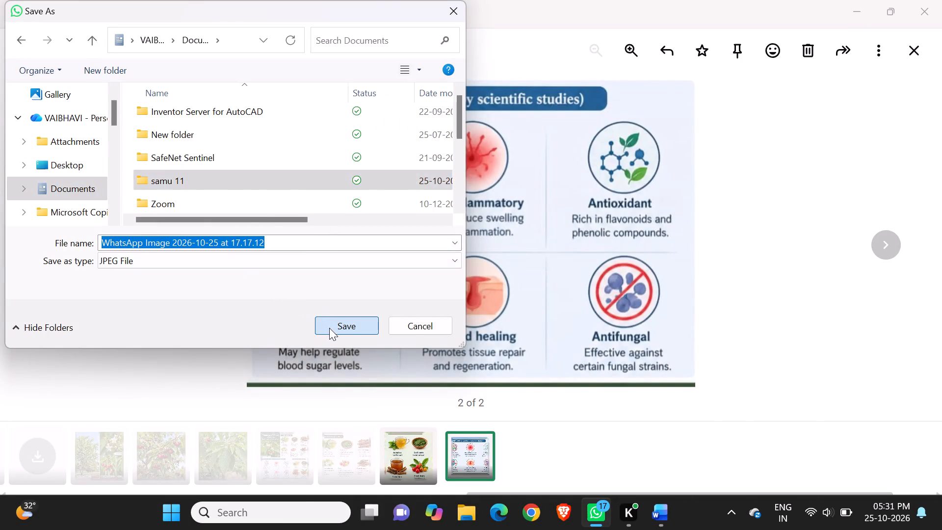
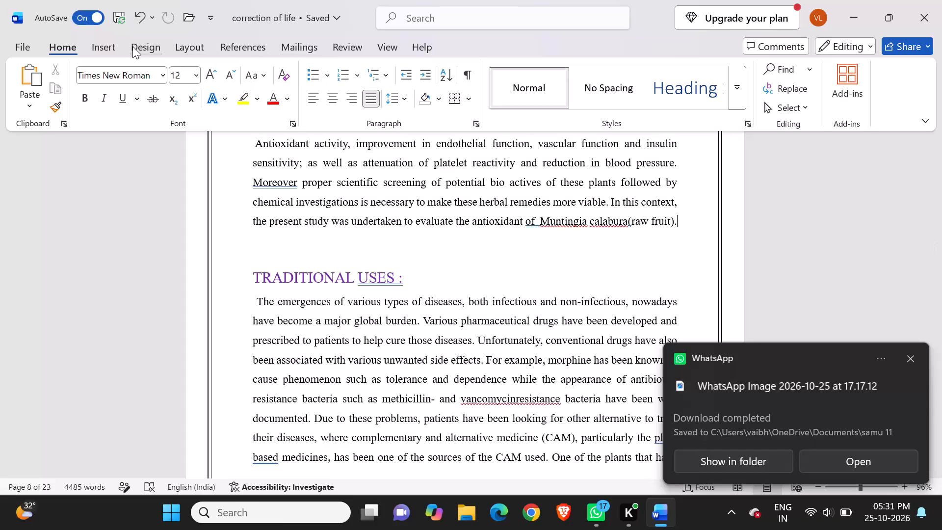
Insert the picture "WhatsApp Image 2026-10-25 at 17.17.12" from the samu 11 folder at the end of the Medicinal Uses paragraph.
{"action": "left_click", "coordinate": [96, 47]}
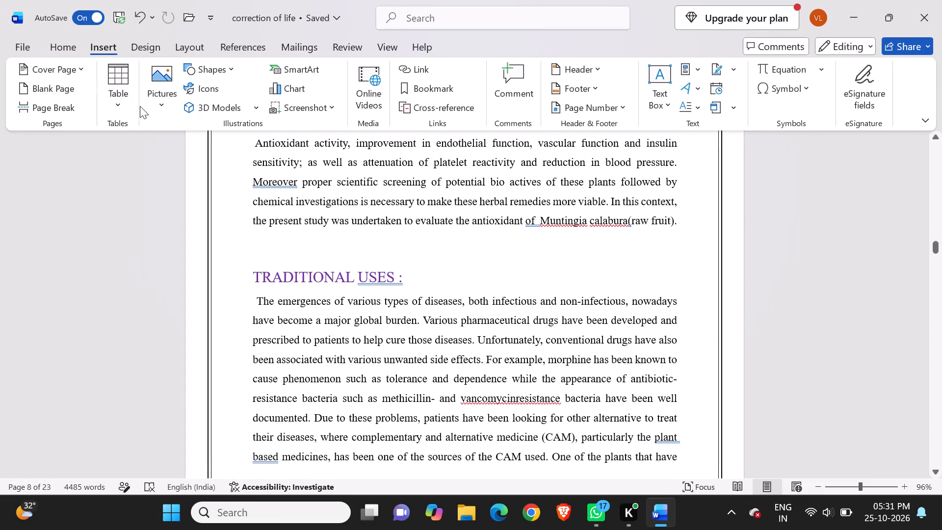
{"action": "left_click", "coordinate": [156, 105]}
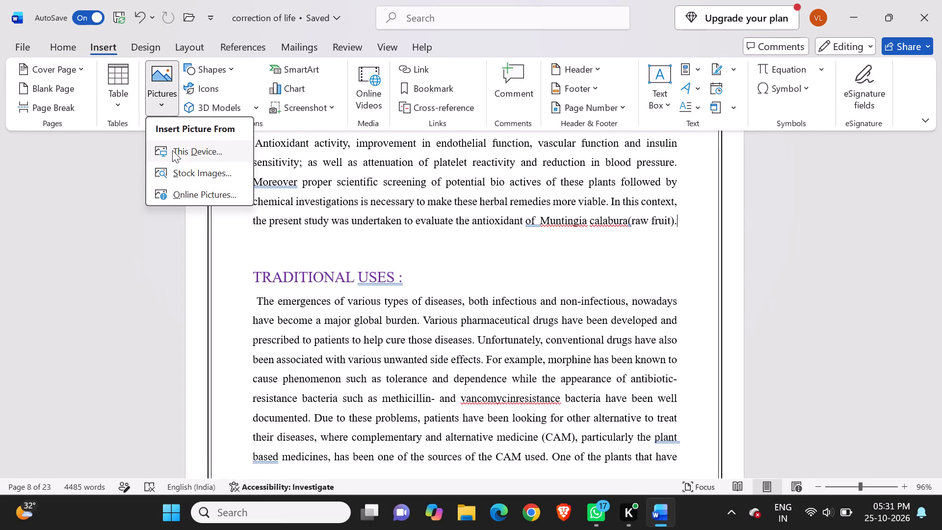
{"action": "left_click", "coordinate": [172, 150]}
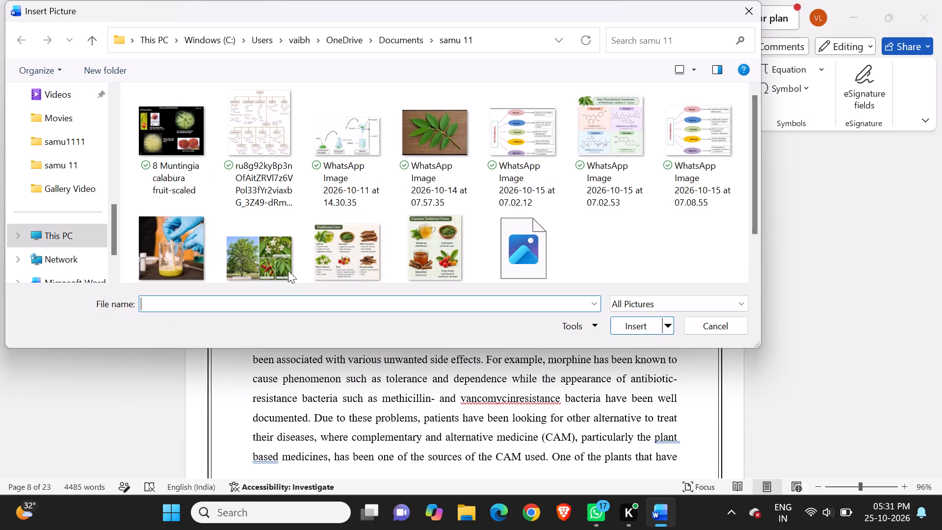
{"action": "left_click", "coordinate": [509, 252]}
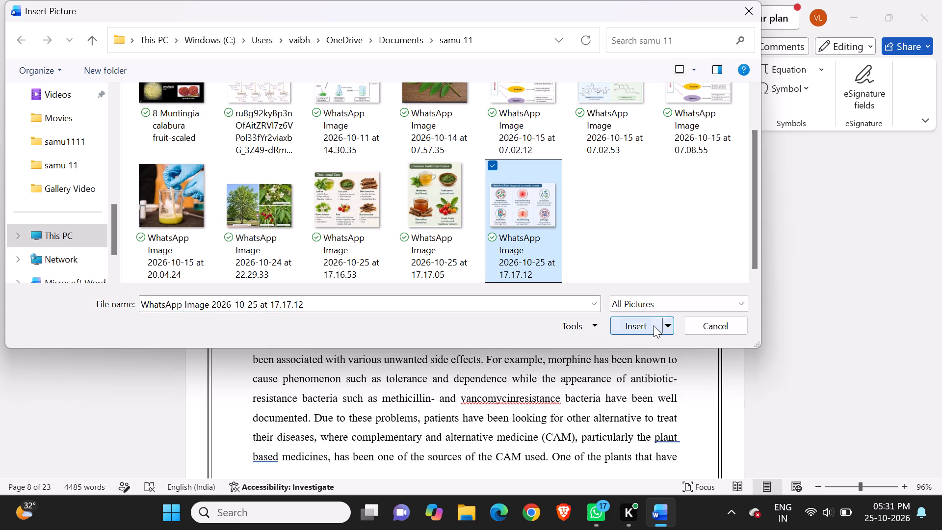
{"action": "left_click", "coordinate": [654, 325]}
{"action": "scroll", "coordinate": [653, 325], "scroll_direction": "up", "scroll_amount": 2}
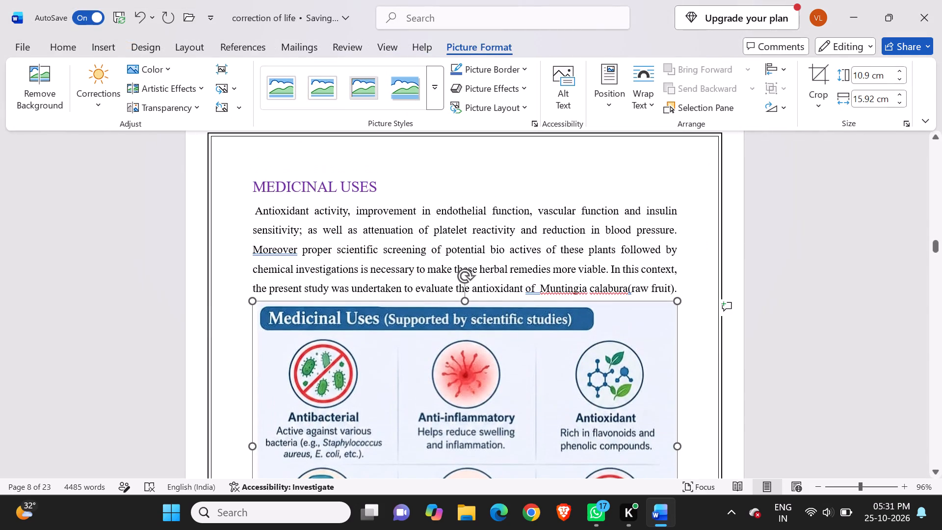
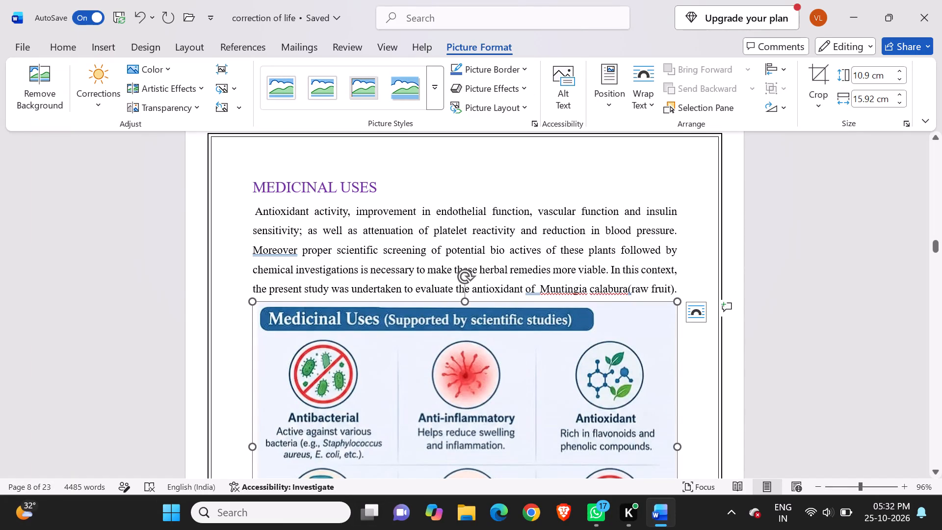
Examine the page layout from the plant description through the Medicinal Uses picture to the Traditional Uses section.
{"action": "scroll", "coordinate": [387, 403], "scroll_direction": "up", "scroll_amount": 15}
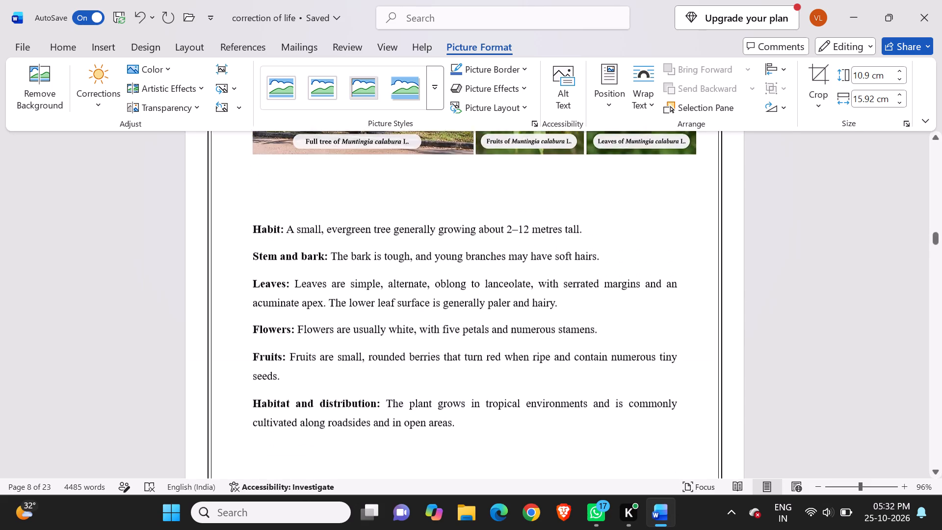
{"action": "scroll", "coordinate": [390, 392], "scroll_direction": "up", "scroll_amount": 5}
{"action": "scroll", "coordinate": [390, 392], "scroll_direction": "down", "scroll_amount": 6}
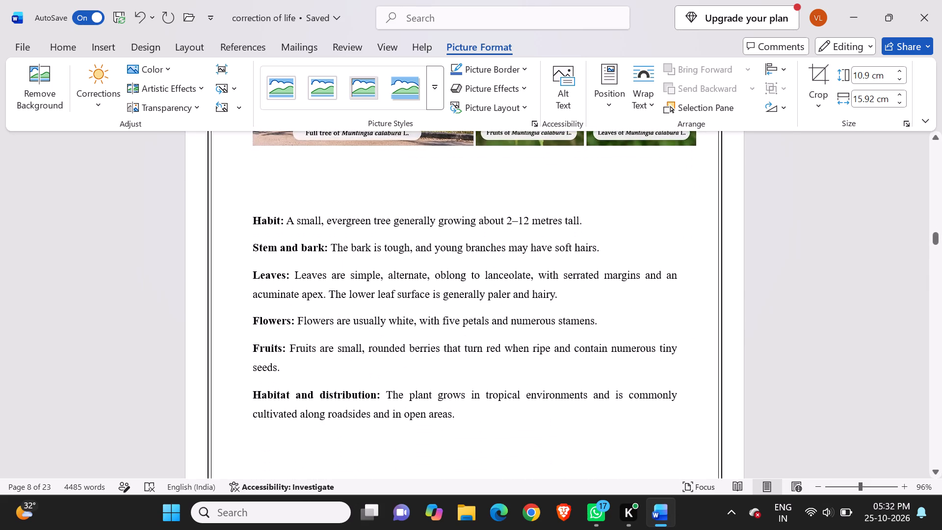
{"action": "scroll", "coordinate": [390, 392], "scroll_direction": "down", "scroll_amount": 12}
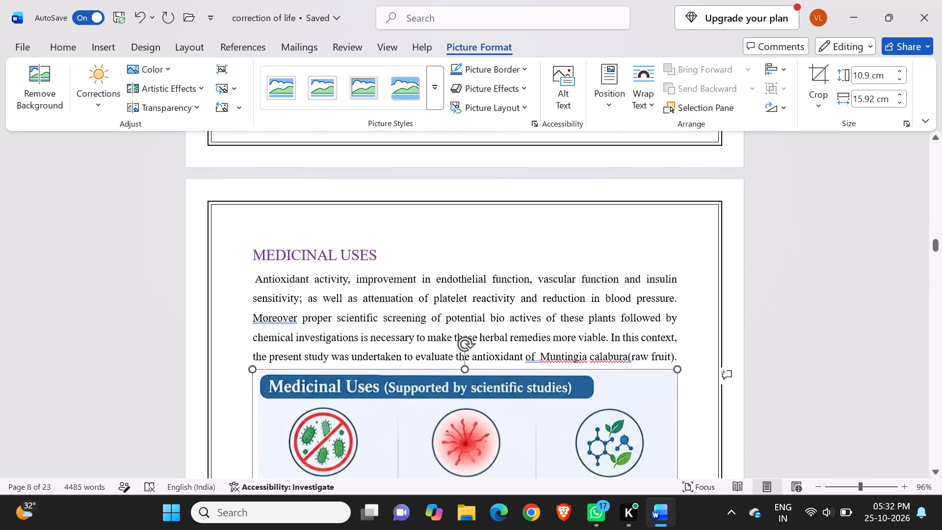
{"action": "left_click", "coordinate": [480, 259]}
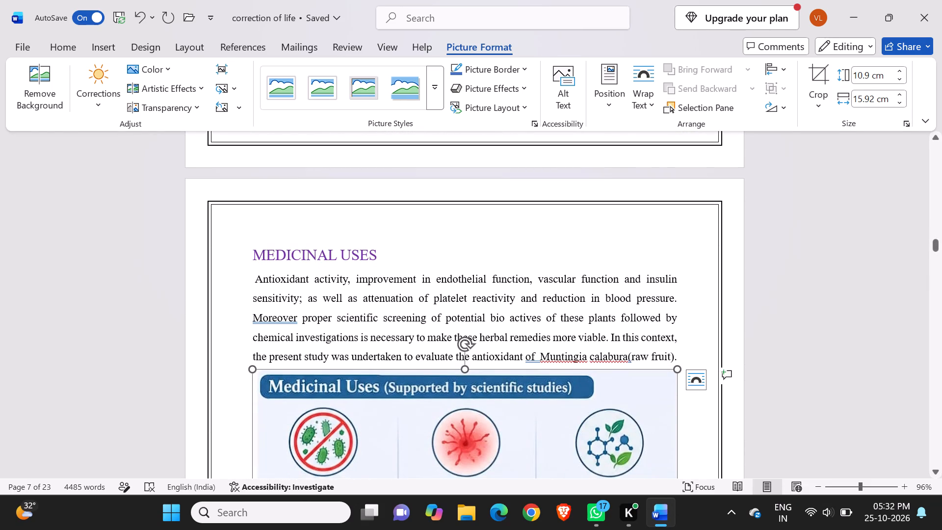
{"action": "scroll", "coordinate": [477, 258], "scroll_direction": "down", "scroll_amount": 8}
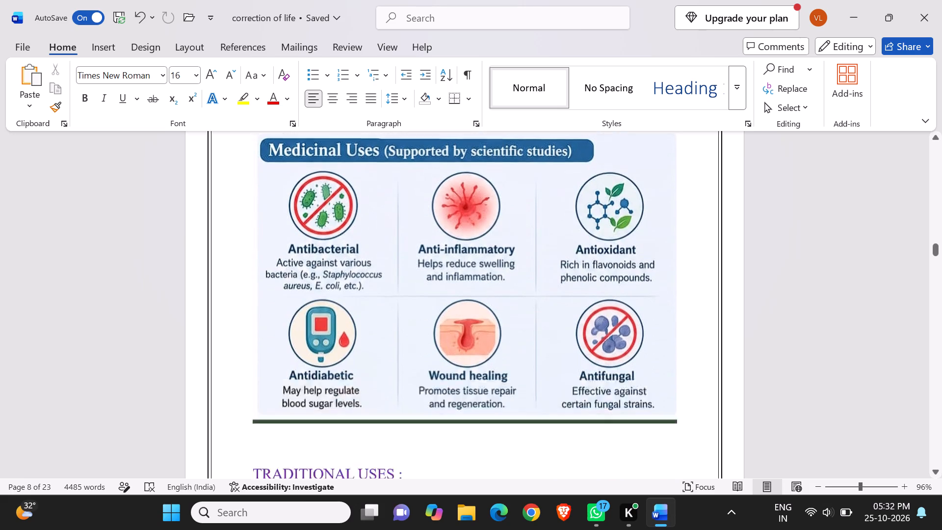
{"action": "scroll", "coordinate": [467, 266], "scroll_direction": "down", "scroll_amount": 13}
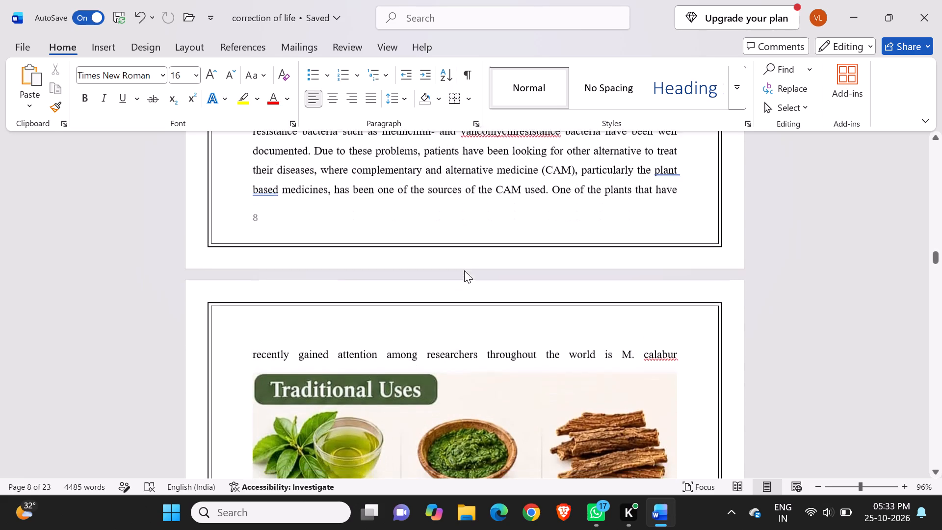
Reduce the height of the "Medicinal Uses (Supported by scientific studies)" picture slightly from its top edge.
{"action": "scroll", "coordinate": [464, 273], "scroll_direction": "up", "scroll_amount": 17}
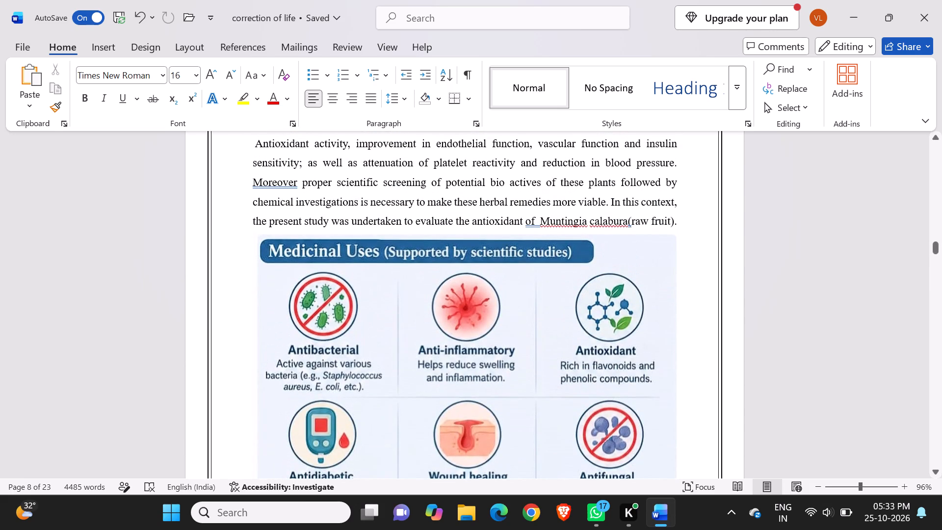
{"action": "left_click", "coordinate": [455, 299]}
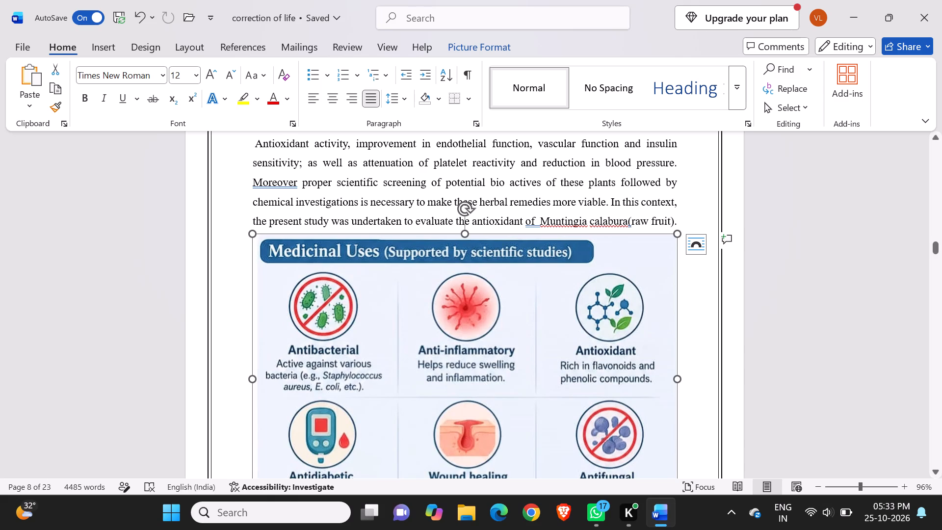
{"action": "left_click_drag", "start_coordinate": [462, 237], "coordinate": [462, 243]}
Remove the blank line between the Medicinal Uses picture and the Traditional Uses heading.
{"action": "scroll", "coordinate": [456, 276], "scroll_direction": "down", "scroll_amount": 6}
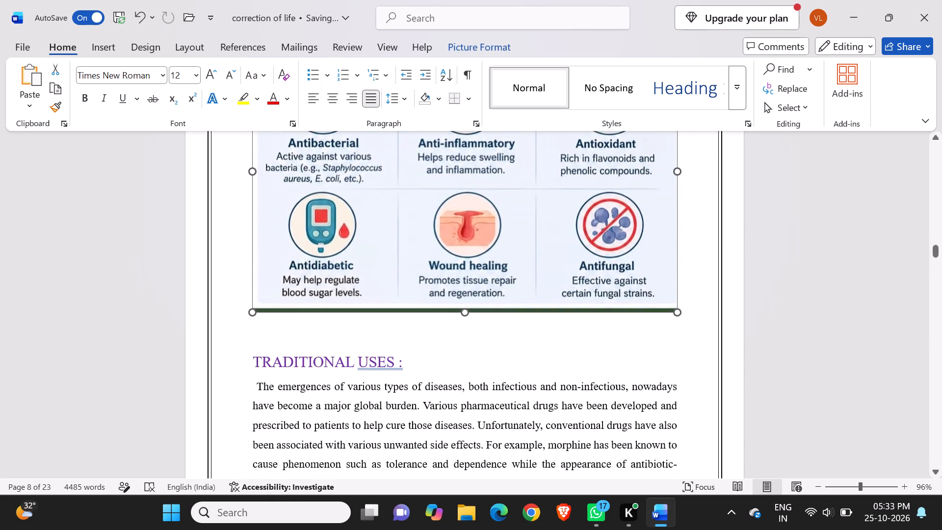
{"action": "left_click", "coordinate": [254, 367]}
{"action": "key", "text": "BackSpace"}
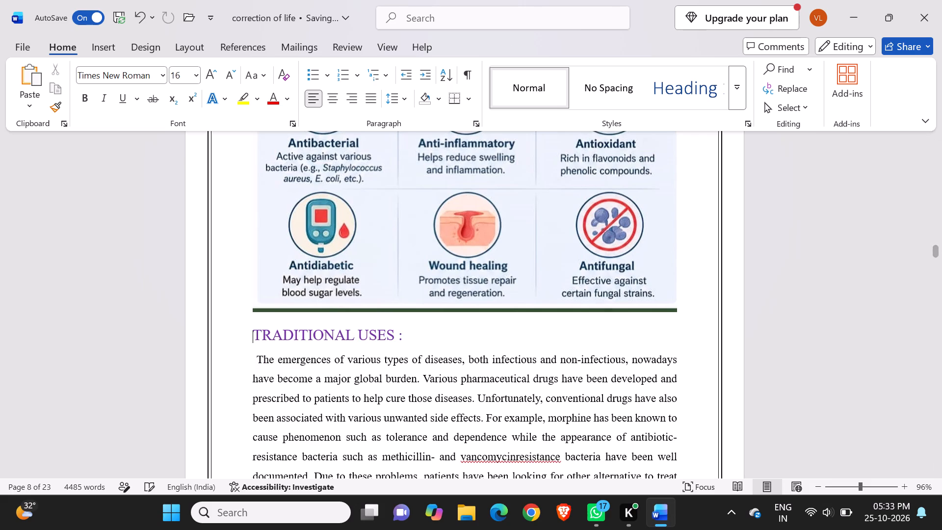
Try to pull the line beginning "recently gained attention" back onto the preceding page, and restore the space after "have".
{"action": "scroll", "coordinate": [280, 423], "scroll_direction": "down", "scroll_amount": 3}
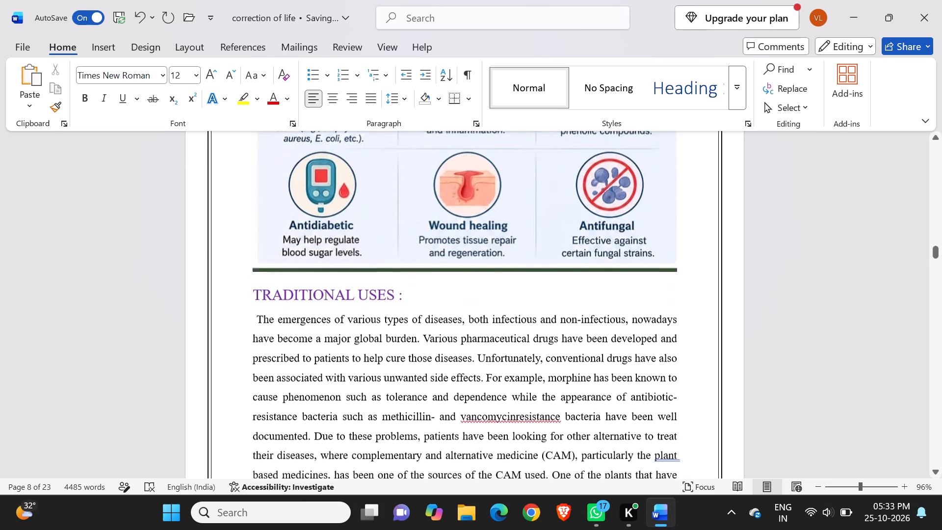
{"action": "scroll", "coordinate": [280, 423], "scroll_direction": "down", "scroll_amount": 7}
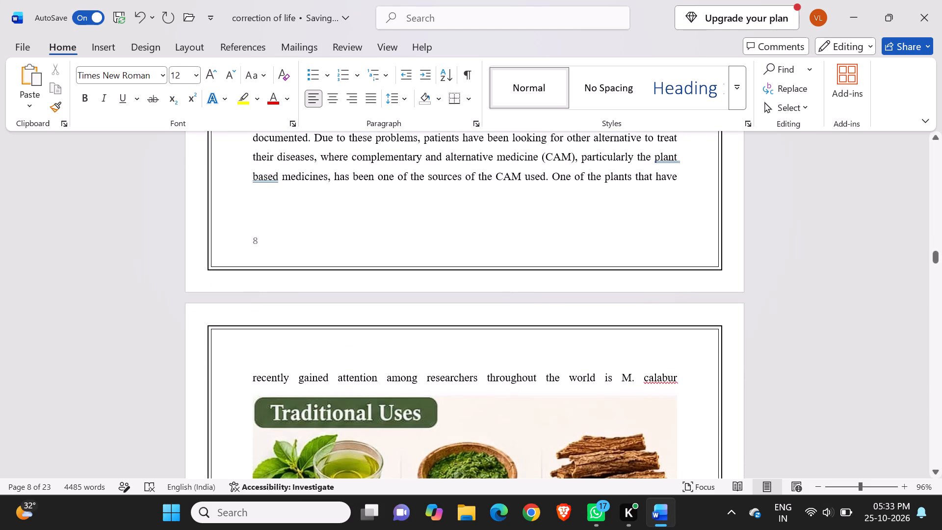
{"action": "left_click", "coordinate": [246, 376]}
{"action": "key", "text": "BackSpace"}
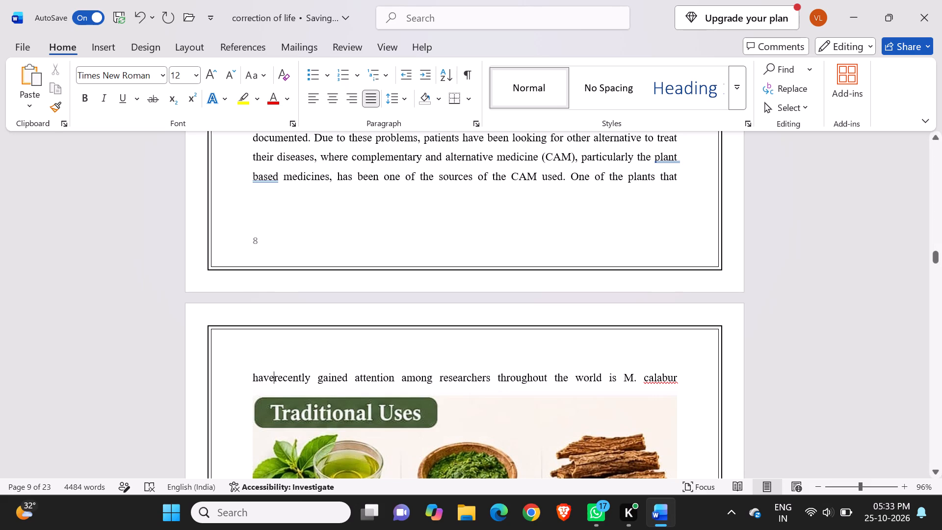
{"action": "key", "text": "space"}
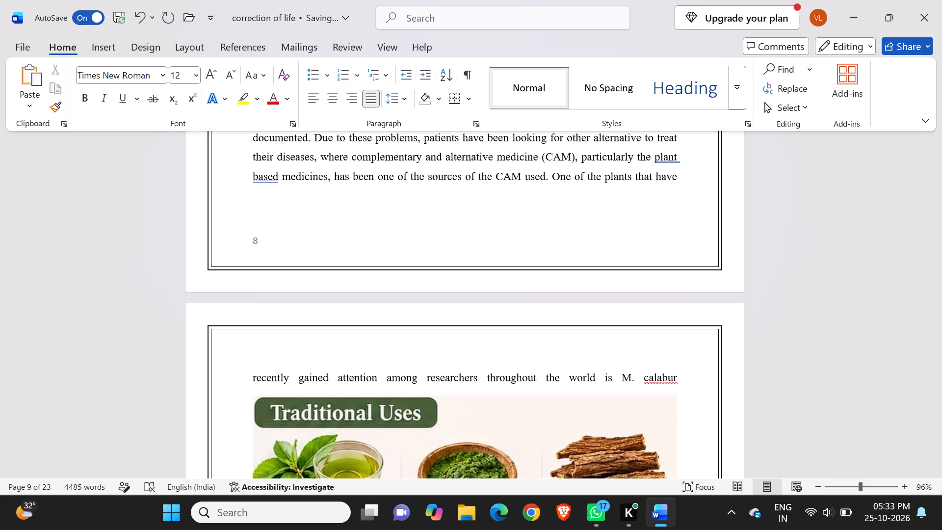
Reduce the height of the Medicinal Uses picture further from its bottom edge.
{"action": "scroll", "coordinate": [250, 375], "scroll_direction": "up", "scroll_amount": 12}
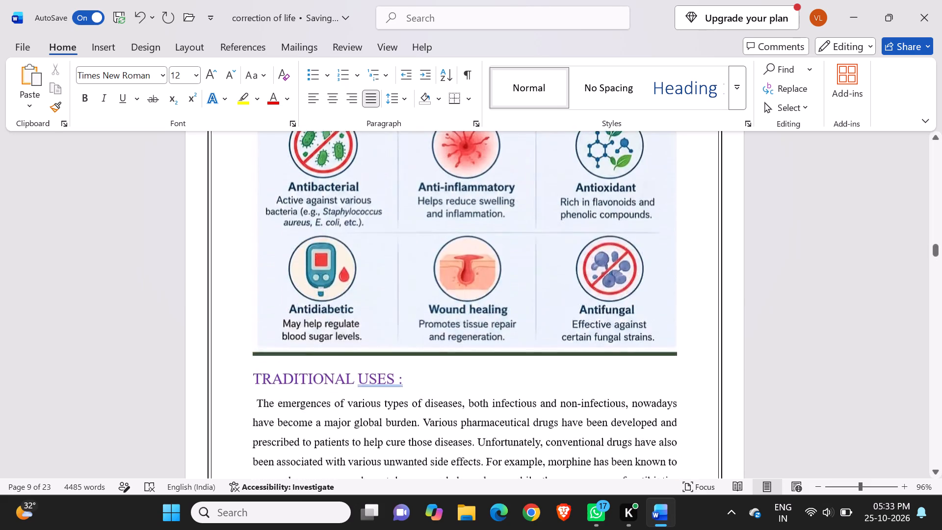
{"action": "scroll", "coordinate": [254, 370], "scroll_direction": "up", "scroll_amount": 3}
{"action": "left_click", "coordinate": [325, 362]}
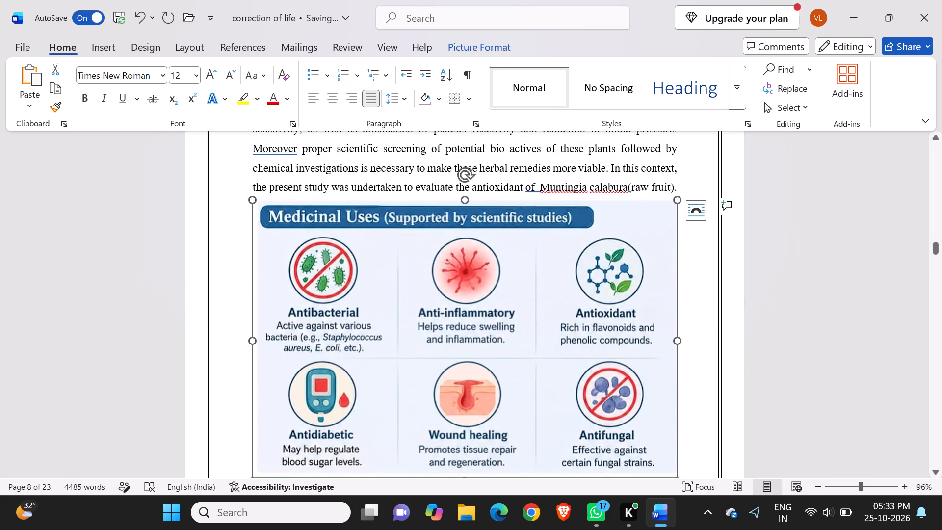
{"action": "scroll", "coordinate": [431, 463], "scroll_direction": "down", "scroll_amount": 2}
{"action": "left_click_drag", "start_coordinate": [462, 411], "coordinate": [462, 391]}
{"action": "left_click", "coordinate": [461, 412]}
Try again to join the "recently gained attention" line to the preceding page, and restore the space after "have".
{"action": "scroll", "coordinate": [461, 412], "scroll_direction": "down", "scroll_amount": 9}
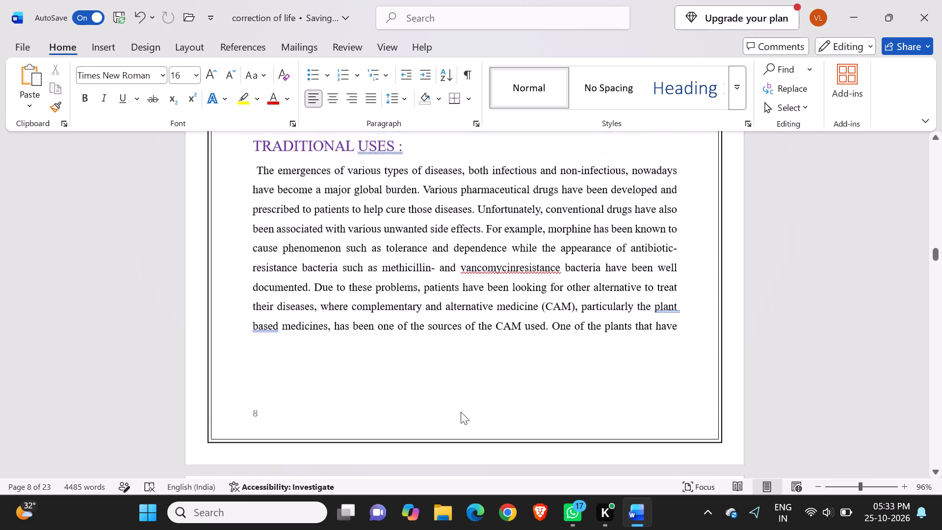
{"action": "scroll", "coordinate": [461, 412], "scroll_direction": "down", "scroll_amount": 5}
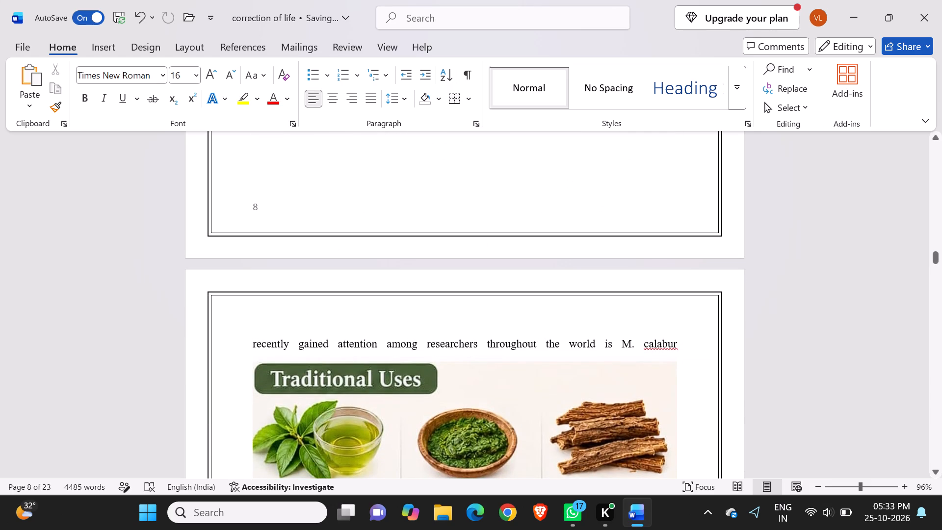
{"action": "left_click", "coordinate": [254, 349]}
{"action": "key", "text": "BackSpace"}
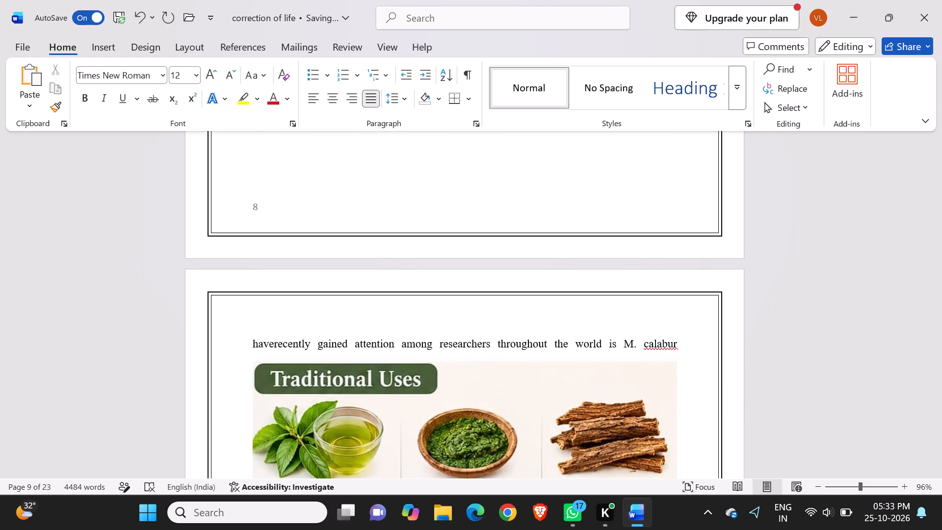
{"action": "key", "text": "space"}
Increase the height of the Medicinal Uses picture slightly from its bottom edge above the Traditional Uses heading.
{"action": "scroll", "coordinate": [238, 470], "scroll_direction": "up", "scroll_amount": 5}
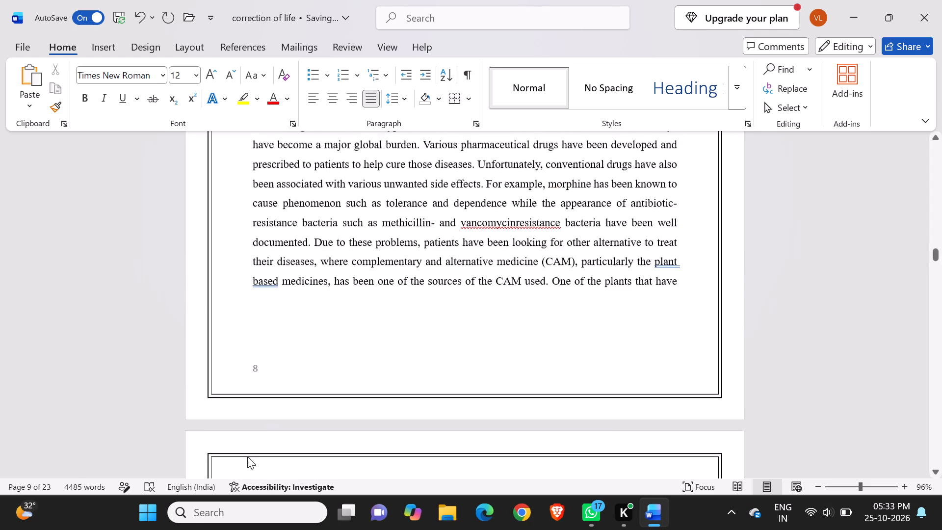
{"action": "scroll", "coordinate": [247, 456], "scroll_direction": "up", "scroll_amount": 1}
{"action": "scroll", "coordinate": [387, 174], "scroll_direction": "up", "scroll_amount": 4}
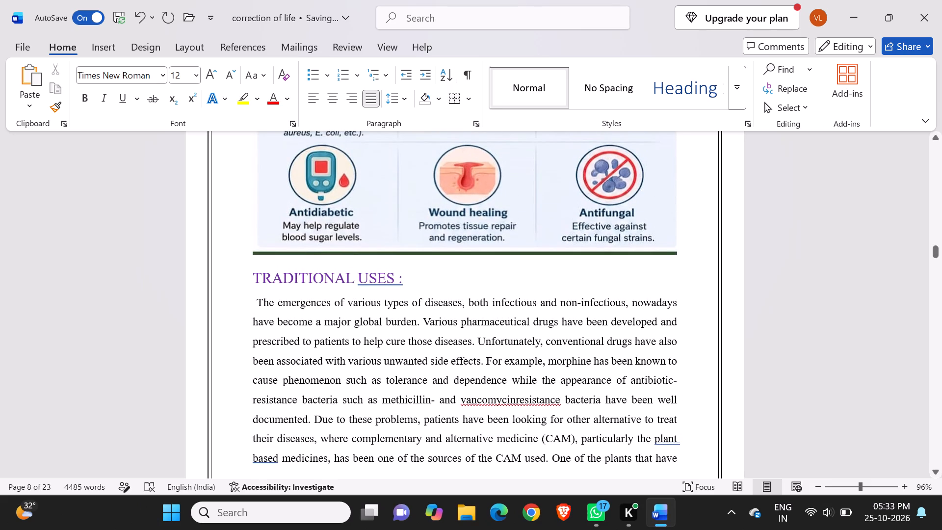
{"action": "left_click", "coordinate": [445, 227]}
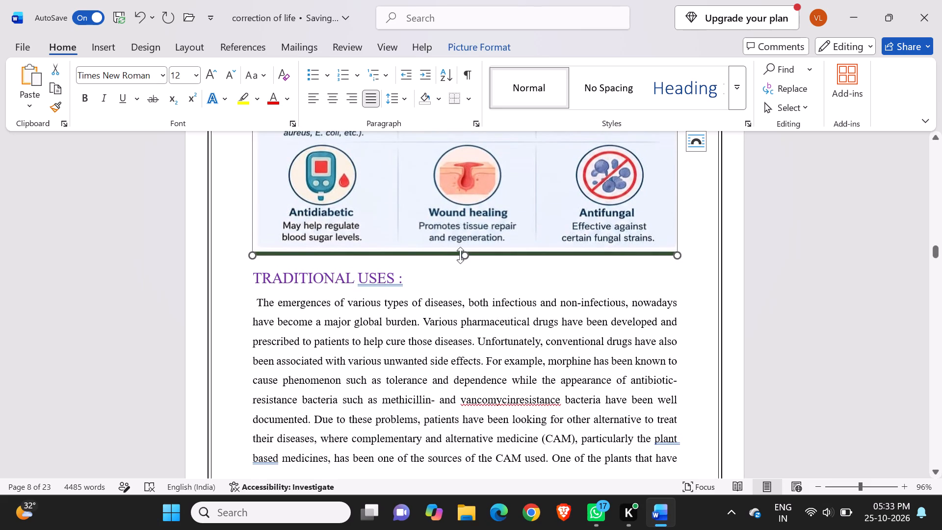
{"action": "left_click_drag", "start_coordinate": [462, 255], "coordinate": [467, 268]}
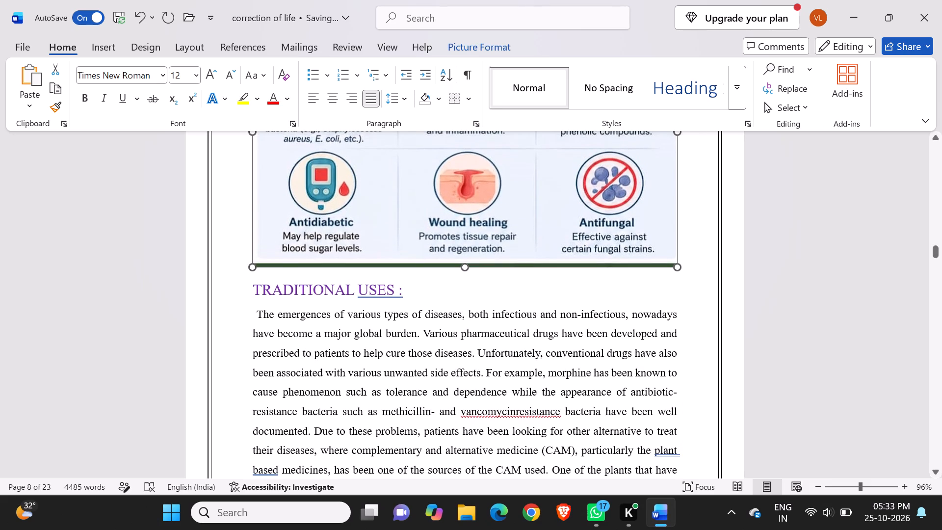
{"action": "left_click_drag", "start_coordinate": [467, 268], "coordinate": [467, 270]}
Complete the species name above the Traditional Uses picture by correcting "calabur" to "calabura".
{"action": "scroll", "coordinate": [465, 285], "scroll_direction": "up", "scroll_amount": 5}
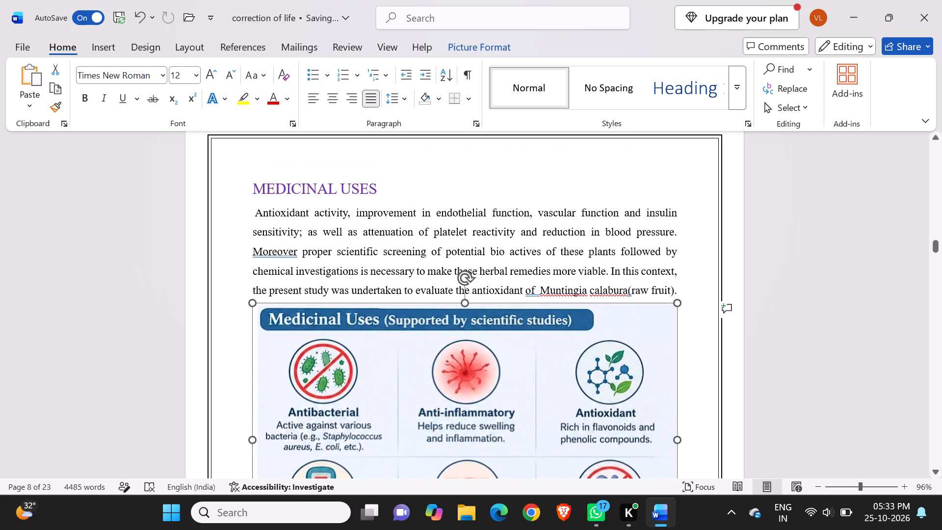
{"action": "scroll", "coordinate": [465, 285], "scroll_direction": "down", "scroll_amount": 18}
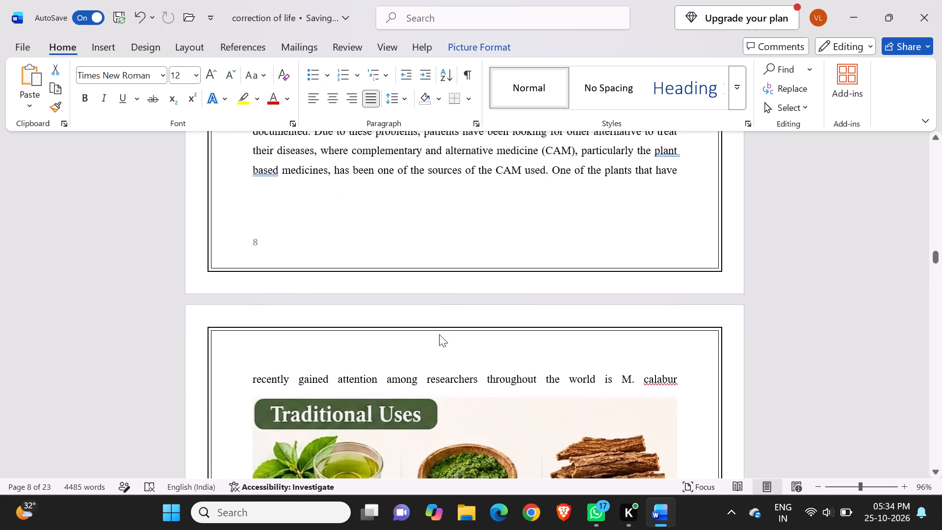
{"action": "scroll", "coordinate": [439, 334], "scroll_direction": "down", "scroll_amount": 5}
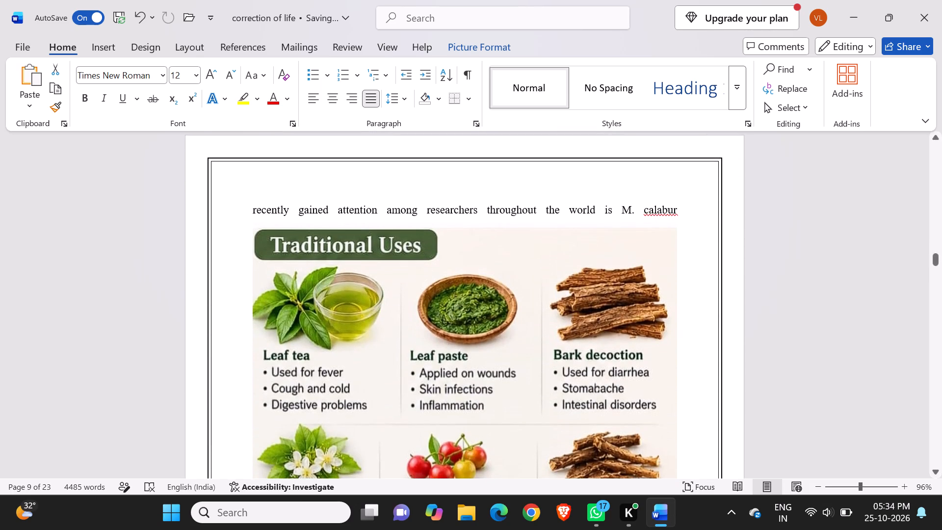
{"action": "scroll", "coordinate": [652, 208], "scroll_direction": "down", "scroll_amount": 6}
{"action": "scroll", "coordinate": [652, 208], "scroll_direction": "up", "scroll_amount": 6}
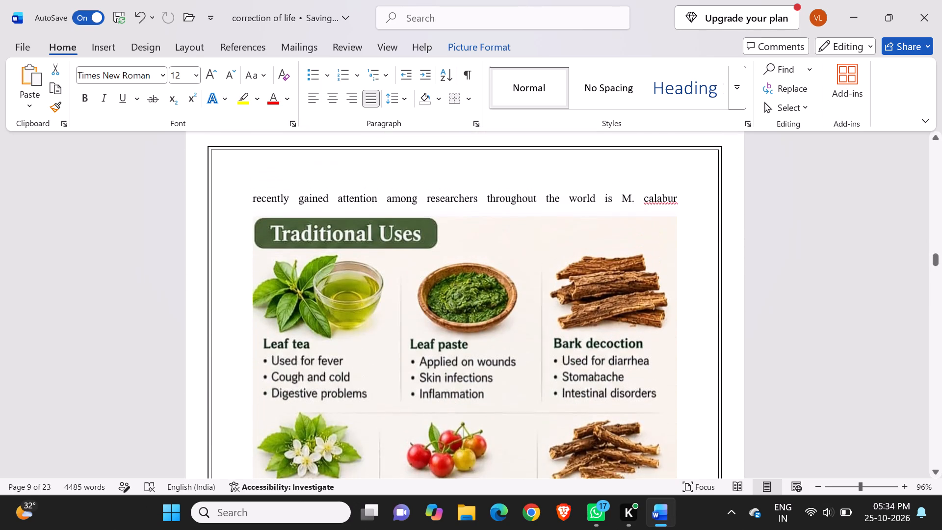
{"action": "left_click", "coordinate": [682, 215]}
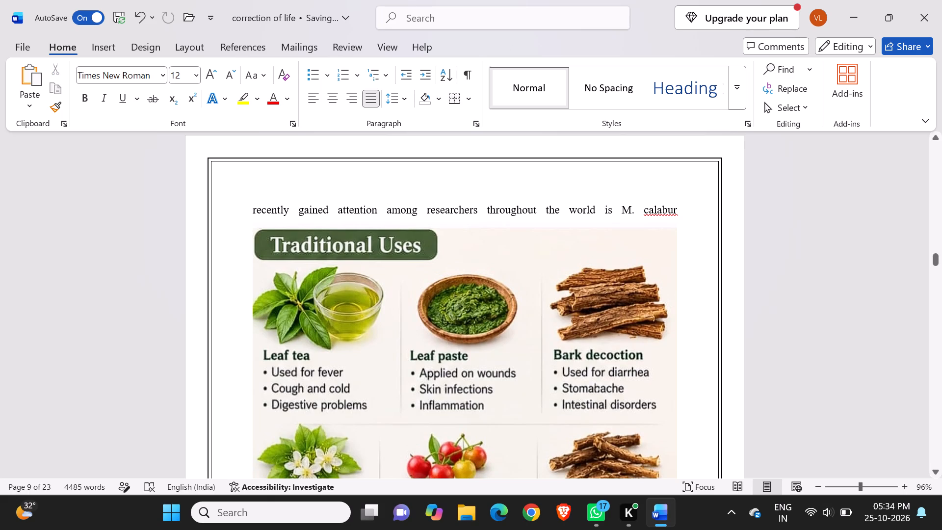
{"action": "key", "text": "a"}
Examine the layout of the Traditional Uses picture and Other Uses section, and go back over the Medicinal Uses page.
{"action": "scroll", "coordinate": [680, 216], "scroll_direction": "up", "scroll_amount": 3}
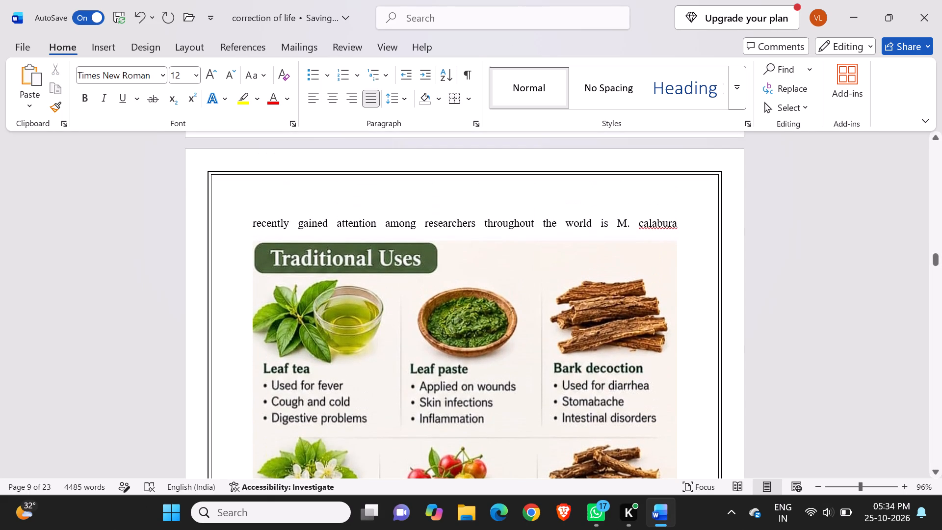
{"action": "scroll", "coordinate": [678, 242], "scroll_direction": "down", "scroll_amount": 11}
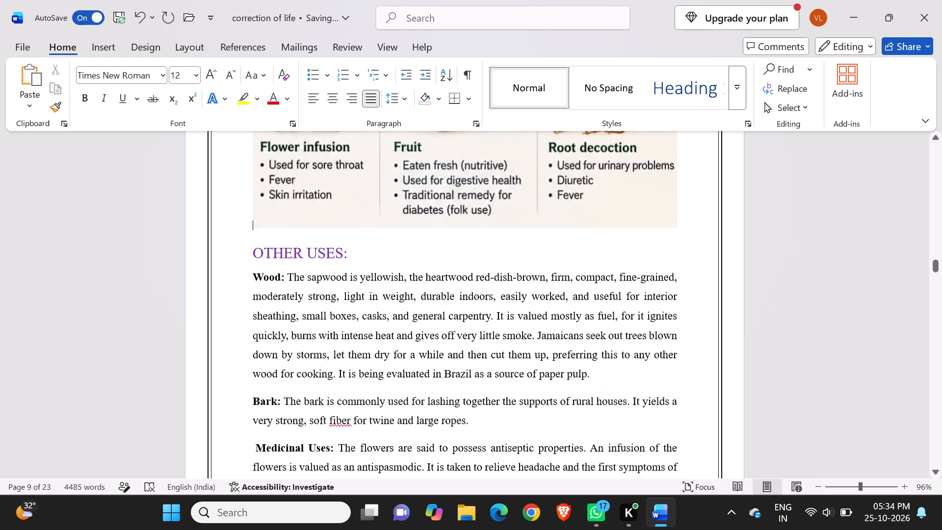
{"action": "scroll", "coordinate": [677, 243], "scroll_direction": "down", "scroll_amount": 5}
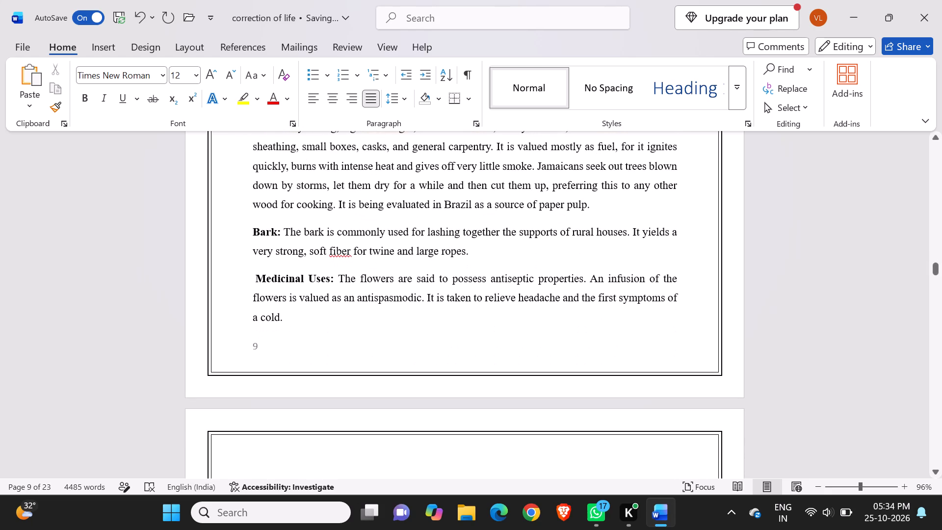
{"action": "scroll", "coordinate": [676, 243], "scroll_direction": "up", "scroll_amount": 14}
{"action": "scroll", "coordinate": [675, 245], "scroll_direction": "up", "scroll_amount": 14}
{"action": "scroll", "coordinate": [673, 247], "scroll_direction": "up", "scroll_amount": 9}
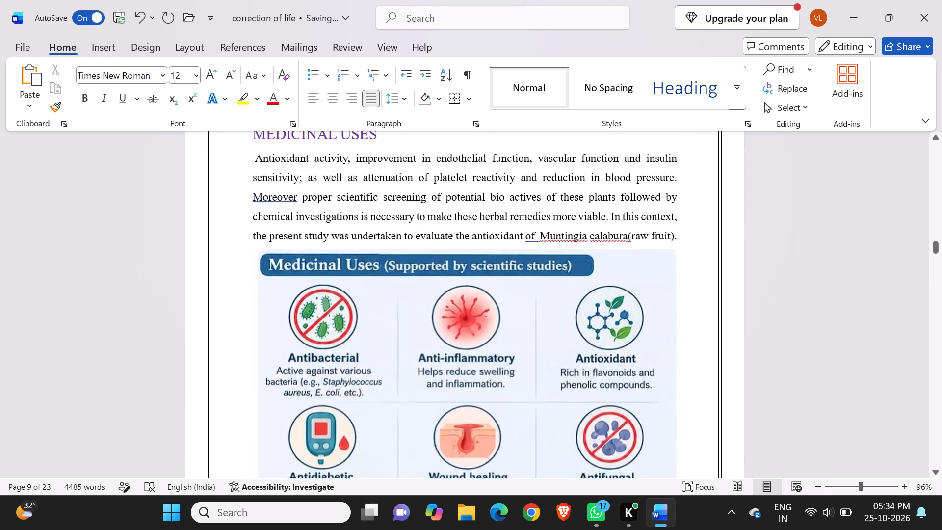
{"action": "scroll", "coordinate": [671, 250], "scroll_direction": "up", "scroll_amount": 5}
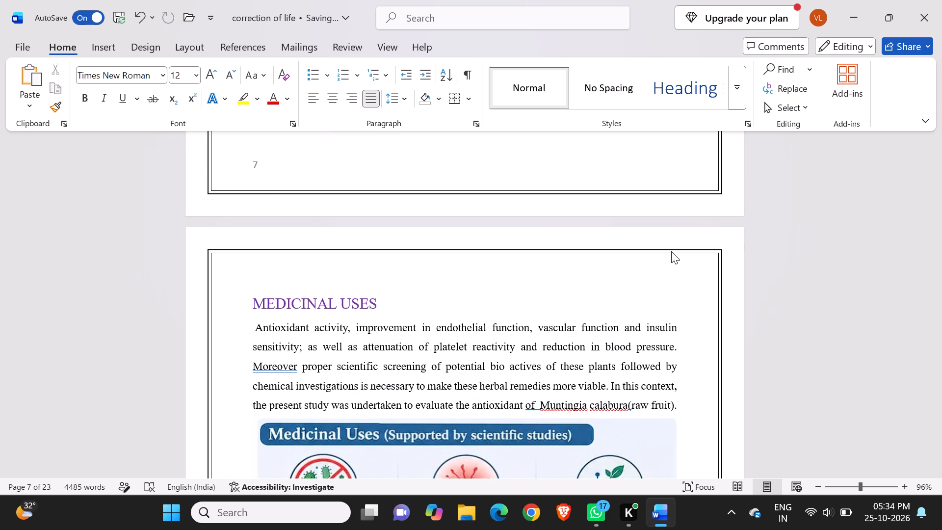
Copy the flower text following the "Medicinal Uses:" label under OTHER USES and paste it after "(raw fruit)." in the MEDICINAL USES paragraph.
{"action": "scroll", "coordinate": [668, 255], "scroll_direction": "down", "scroll_amount": 17}
{"action": "scroll", "coordinate": [665, 257], "scroll_direction": "down", "scroll_amount": 17}
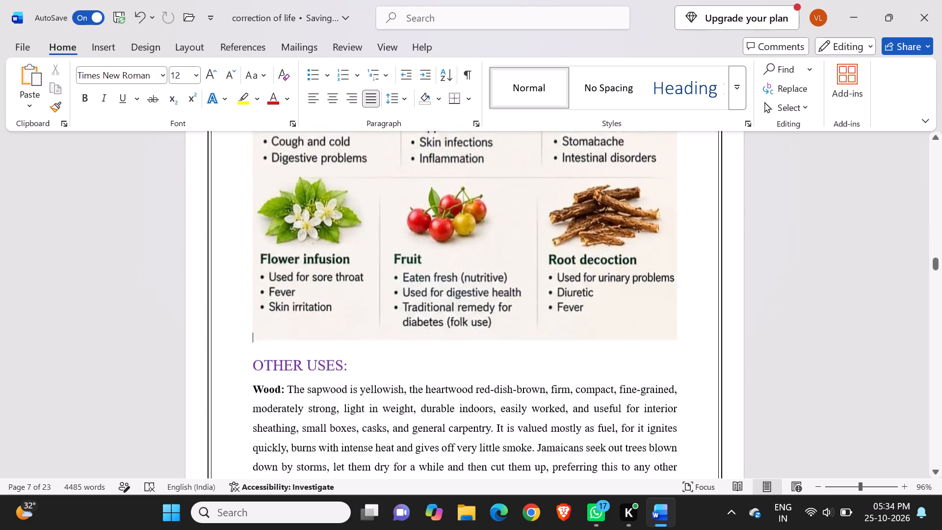
{"action": "scroll", "coordinate": [663, 257], "scroll_direction": "up", "scroll_amount": 14}
{"action": "scroll", "coordinate": [659, 264], "scroll_direction": "down", "scroll_amount": 17}
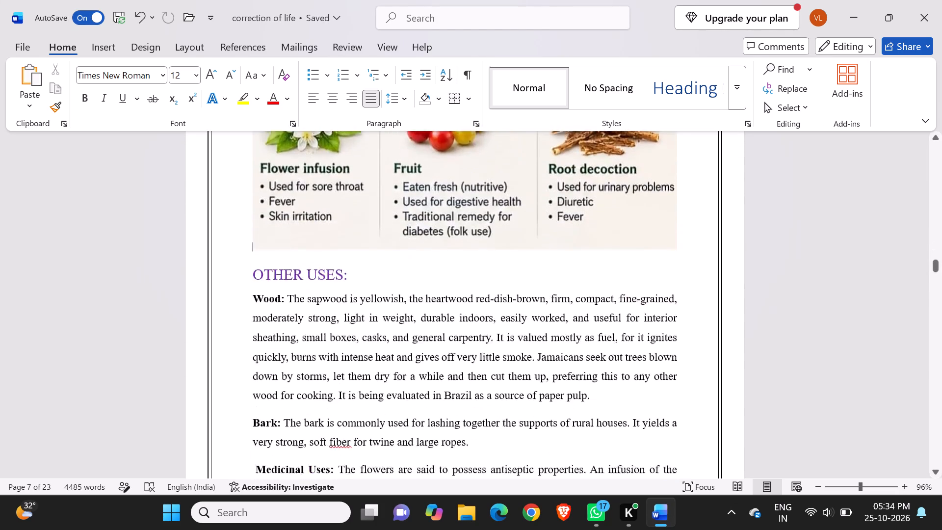
{"action": "scroll", "coordinate": [656, 265], "scroll_direction": "down", "scroll_amount": 5}
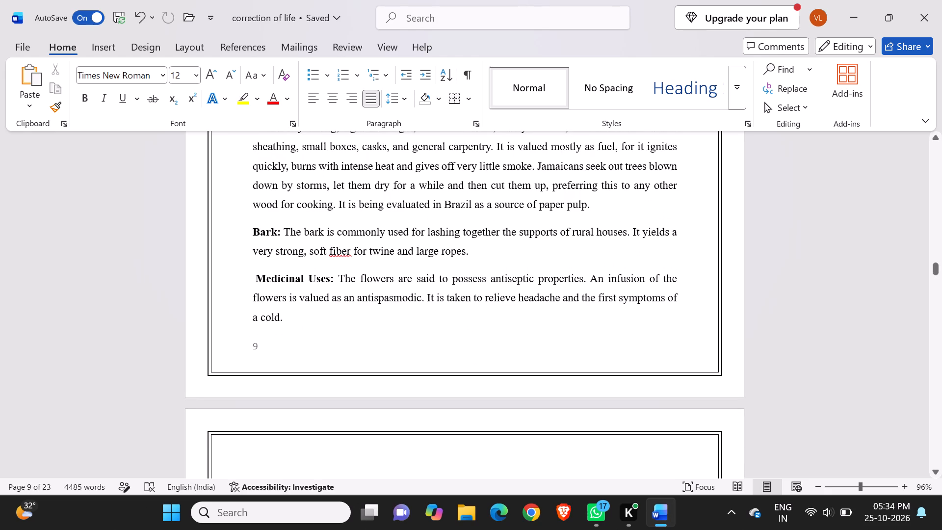
{"action": "left_click_drag", "start_coordinate": [334, 276], "coordinate": [358, 321]}
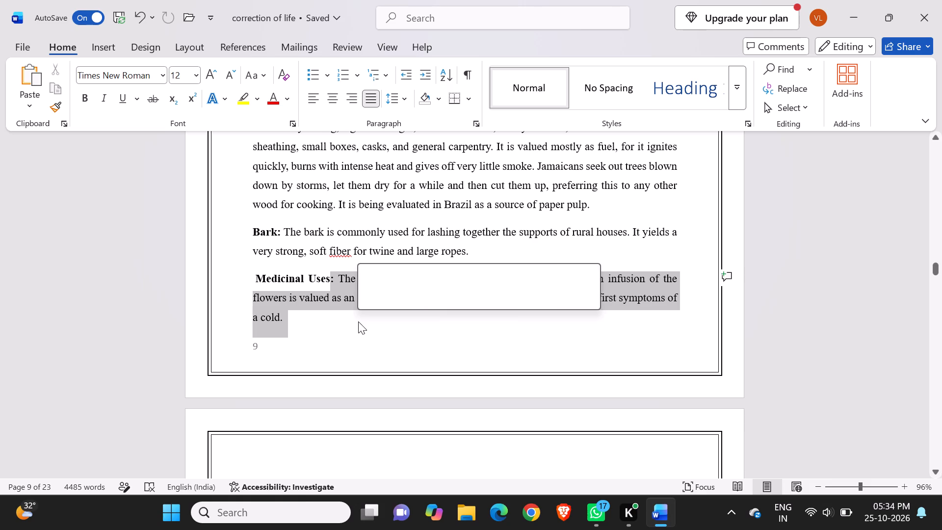
{"action": "right_click", "coordinate": [340, 296]}
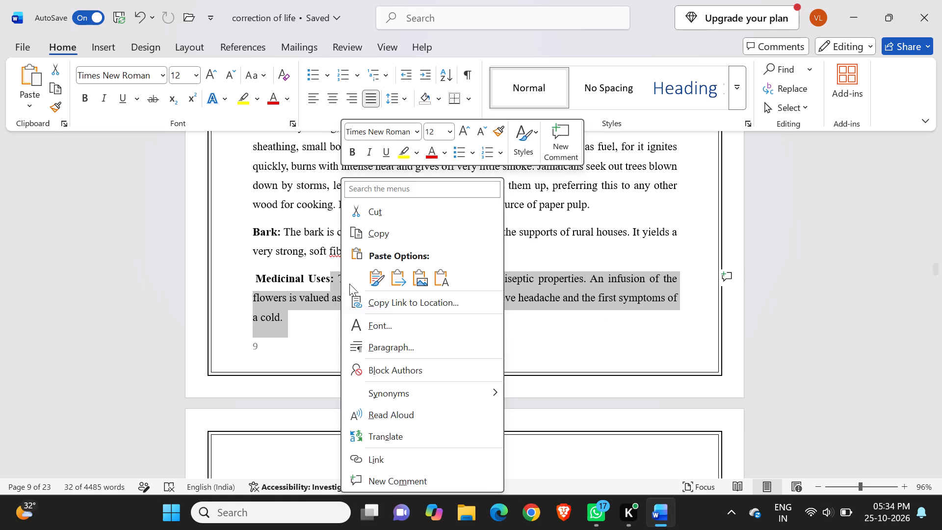
{"action": "left_click", "coordinate": [380, 232]}
{"action": "scroll", "coordinate": [380, 233], "scroll_direction": "up", "scroll_amount": 5}
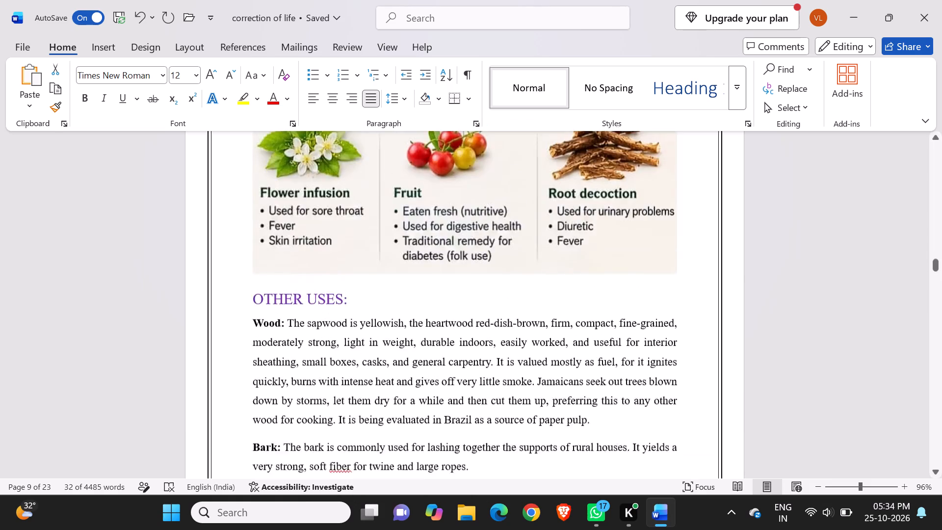
{"action": "scroll", "coordinate": [380, 234], "scroll_direction": "up", "scroll_amount": 20}
{"action": "scroll", "coordinate": [380, 234], "scroll_direction": "up", "scroll_amount": 5}
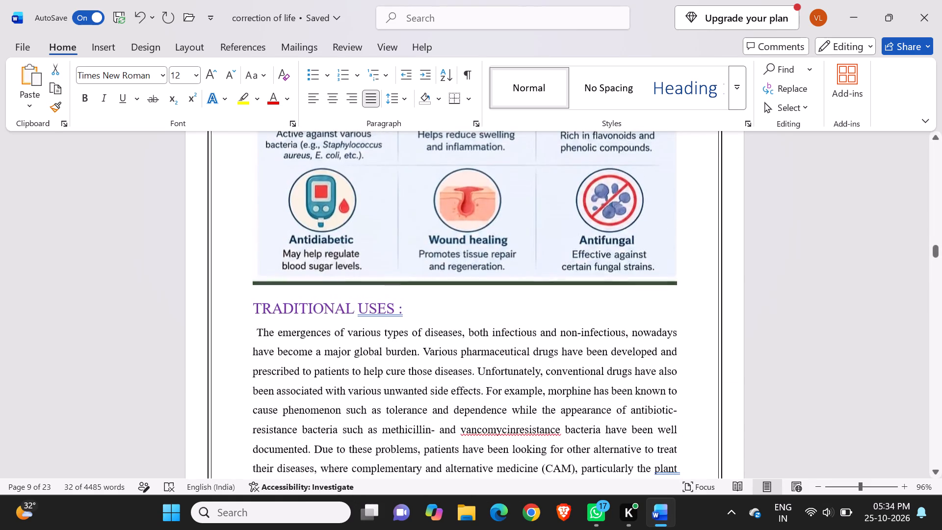
{"action": "scroll", "coordinate": [378, 260], "scroll_direction": "up", "scroll_amount": 8}
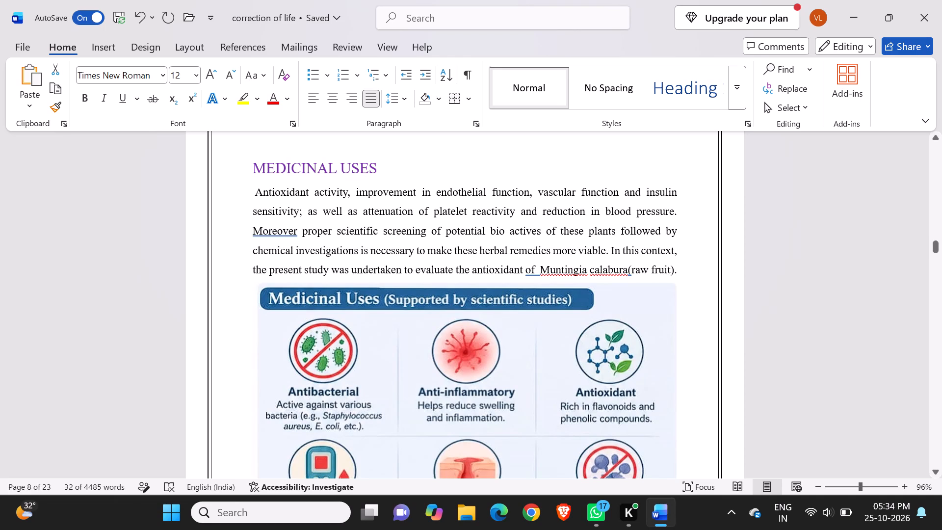
{"action": "left_click", "coordinate": [678, 278]}
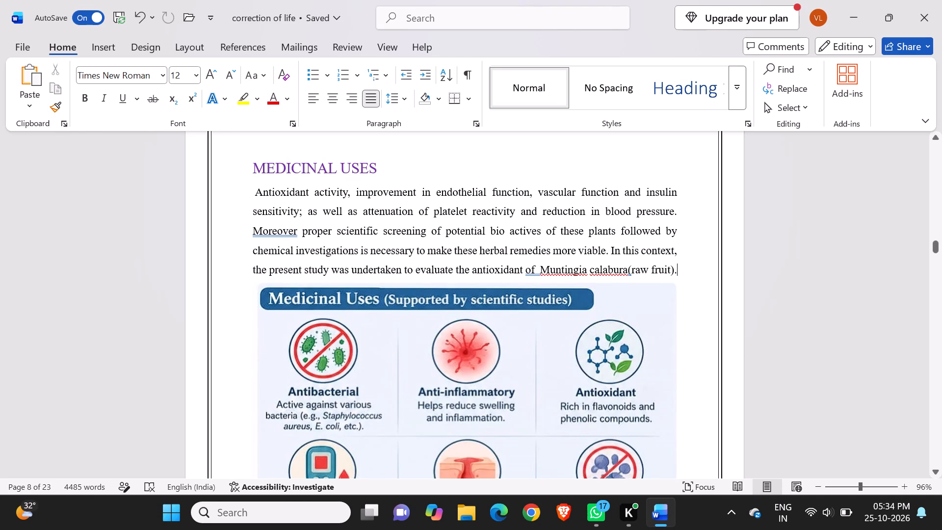
{"action": "key", "text": "ctrl+v"}
Remove the stray colon and extra spaces between "(raw fruit)." and "The flowers are said" in the MEDICINAL USES paragraph.
{"action": "scroll", "coordinate": [691, 301], "scroll_direction": "up", "scroll_amount": 5}
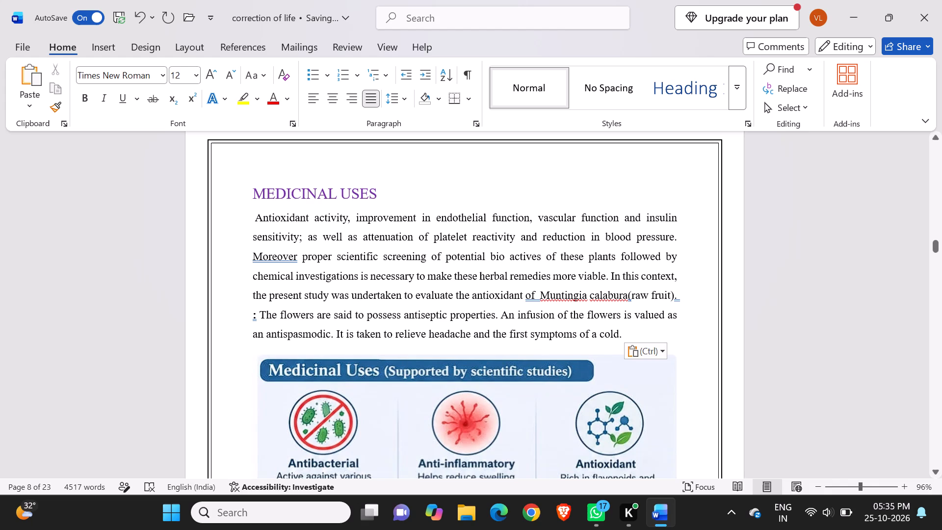
{"action": "left_click", "coordinate": [678, 326]}
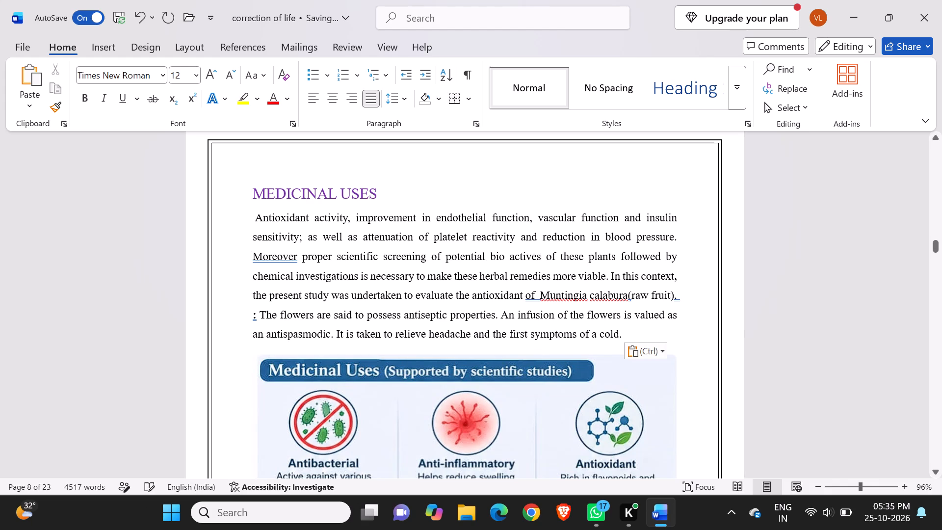
{"action": "left_click", "coordinate": [681, 305]}
{"action": "key", "text": "BackSpace"}
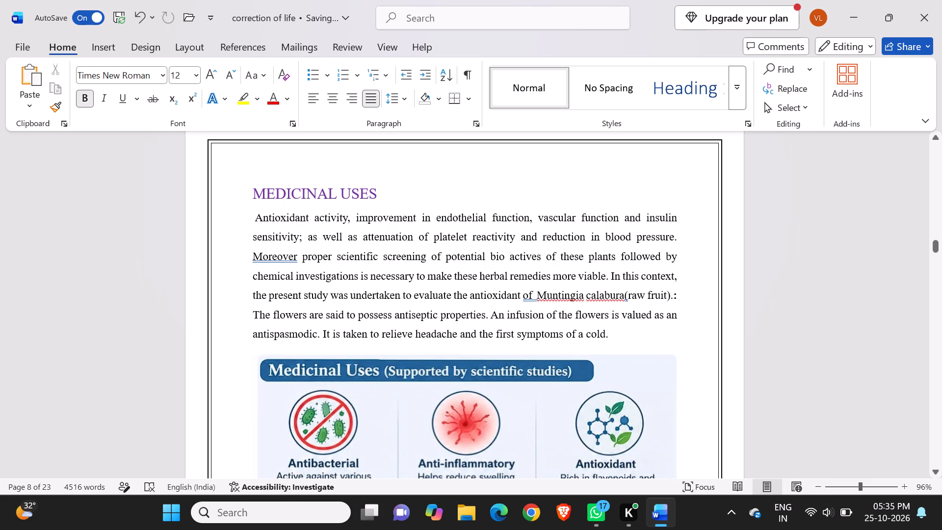
{"action": "left_click", "coordinate": [679, 298]}
{"action": "key", "text": "BackSpace"}
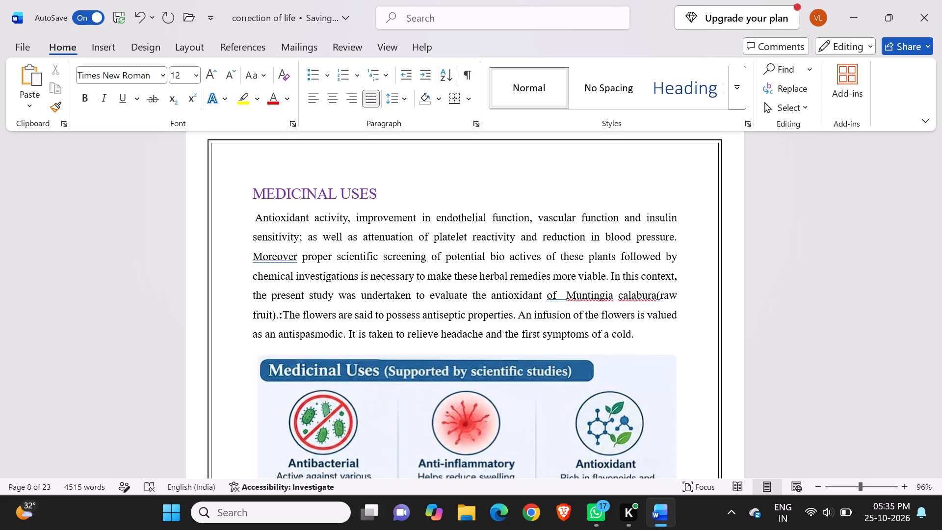
{"action": "key", "text": "BackSpace"}
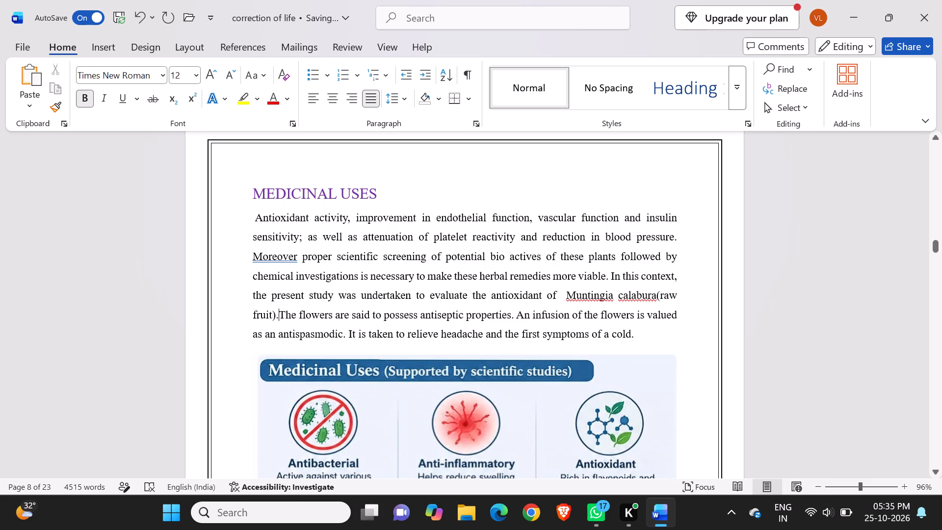
Cut the "Medicinal Uses:" paragraph from the end of the OTHER USES section and delete its leftover full stop.
{"action": "scroll", "coordinate": [671, 320], "scroll_direction": "down", "scroll_amount": 17}
{"action": "scroll", "coordinate": [684, 334], "scroll_direction": "down", "scroll_amount": 6}
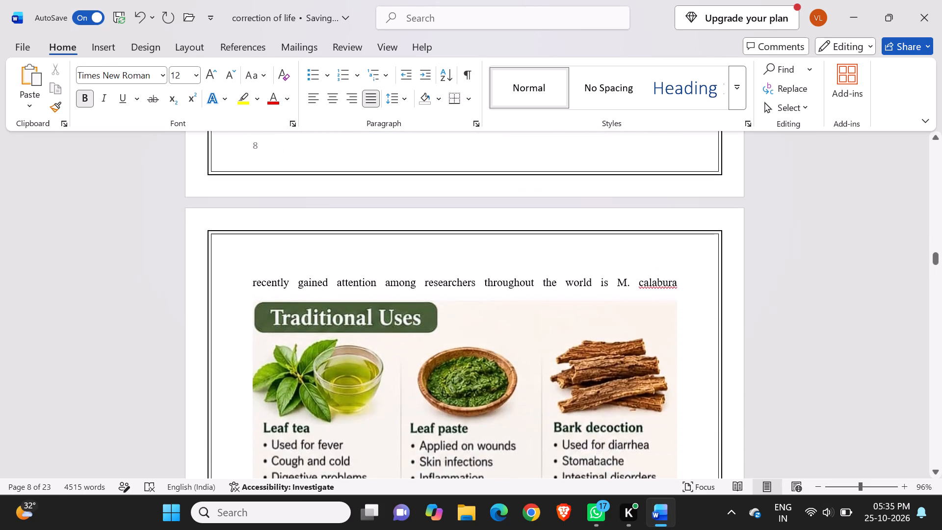
{"action": "scroll", "coordinate": [684, 341], "scroll_direction": "down", "scroll_amount": 13}
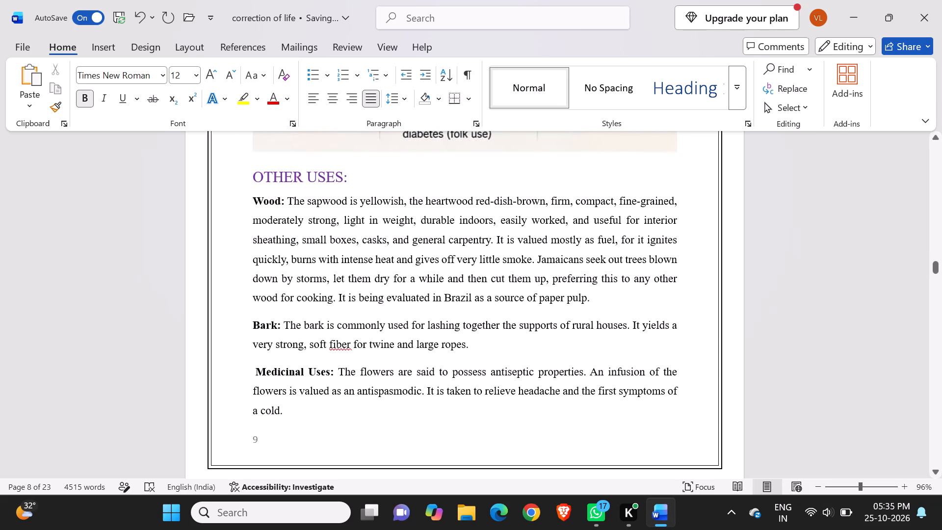
{"action": "left_click_drag", "start_coordinate": [255, 371], "coordinate": [268, 422]}
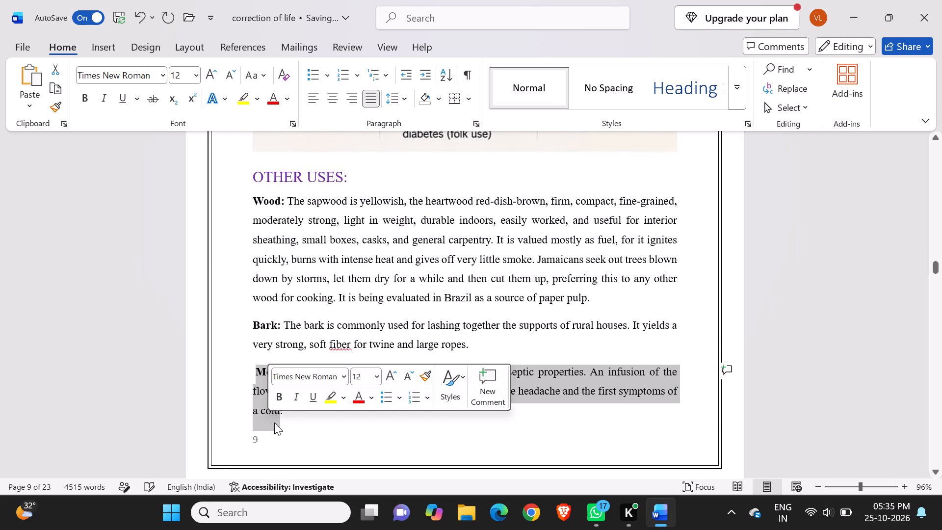
{"action": "right_click", "coordinate": [258, 419]}
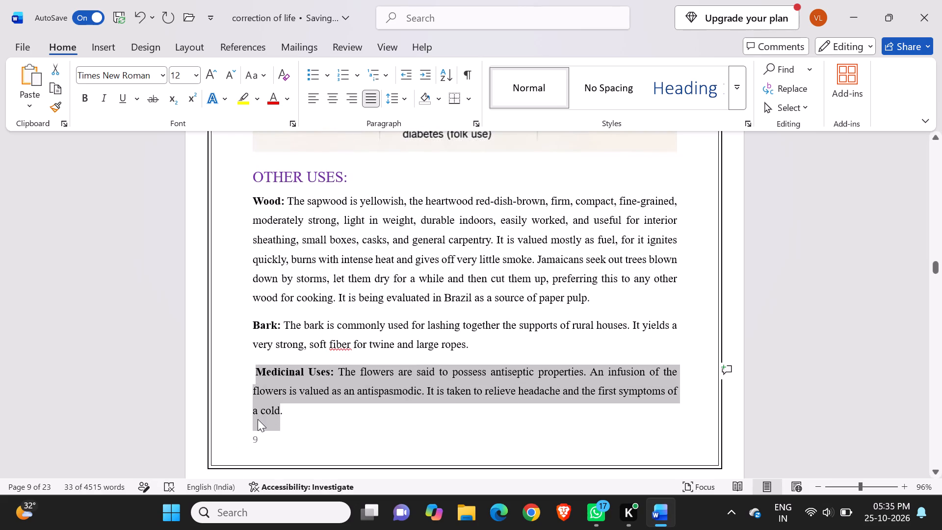
{"action": "left_click", "coordinate": [328, 141]}
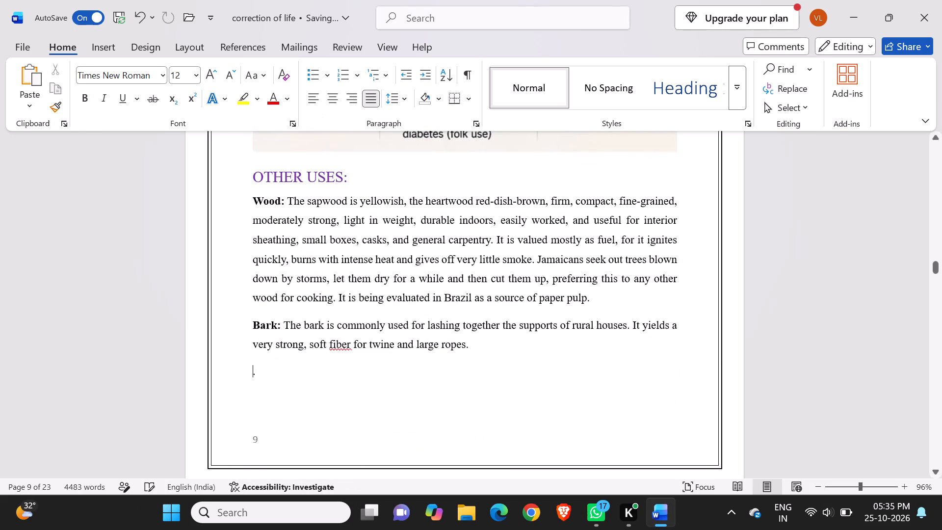
{"action": "left_click", "coordinate": [318, 374]}
{"action": "key", "text": "BackSpace"}
Examine the page layout from the MEDICINAL USES text through the Traditional Uses picture and OTHER USES to the herbal tea picture.
{"action": "scroll", "coordinate": [307, 455], "scroll_direction": "up", "scroll_amount": 11}
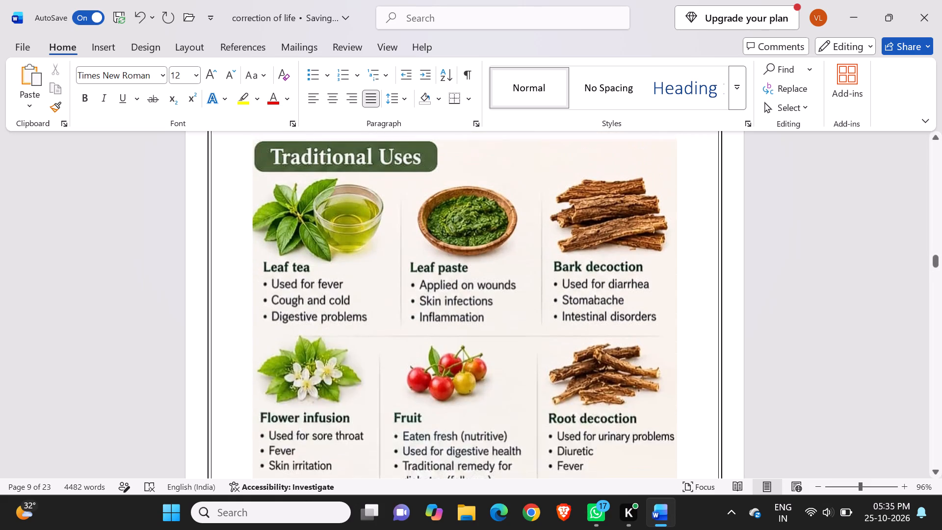
{"action": "scroll", "coordinate": [311, 466], "scroll_direction": "up", "scroll_amount": 8}
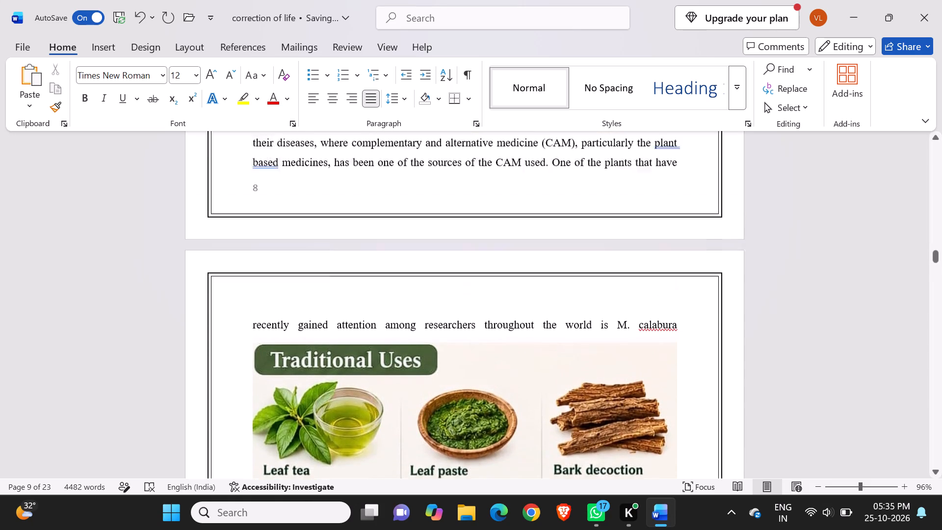
{"action": "scroll", "coordinate": [314, 470], "scroll_direction": "up", "scroll_amount": 16}
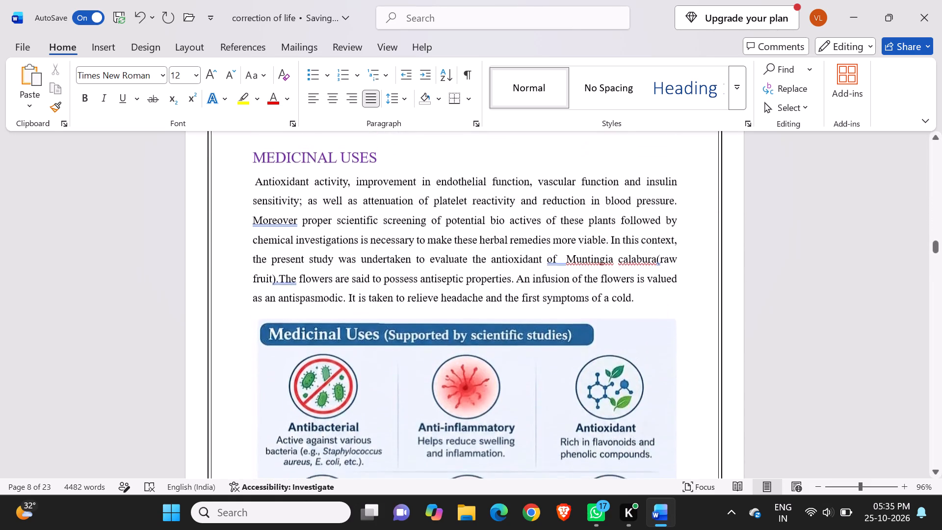
{"action": "scroll", "coordinate": [315, 473], "scroll_direction": "up", "scroll_amount": 3}
{"action": "scroll", "coordinate": [316, 474], "scroll_direction": "down", "scroll_amount": 16}
{"action": "scroll", "coordinate": [320, 478], "scroll_direction": "down", "scroll_amount": 19}
{"action": "scroll", "coordinate": [323, 342], "scroll_direction": "down", "scroll_amount": 9}
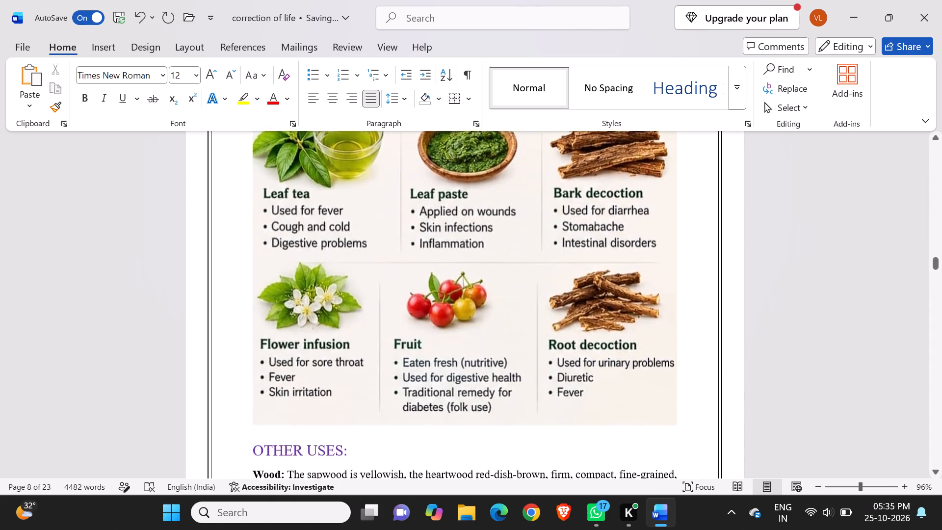
{"action": "scroll", "coordinate": [325, 343], "scroll_direction": "down", "scroll_amount": 20}
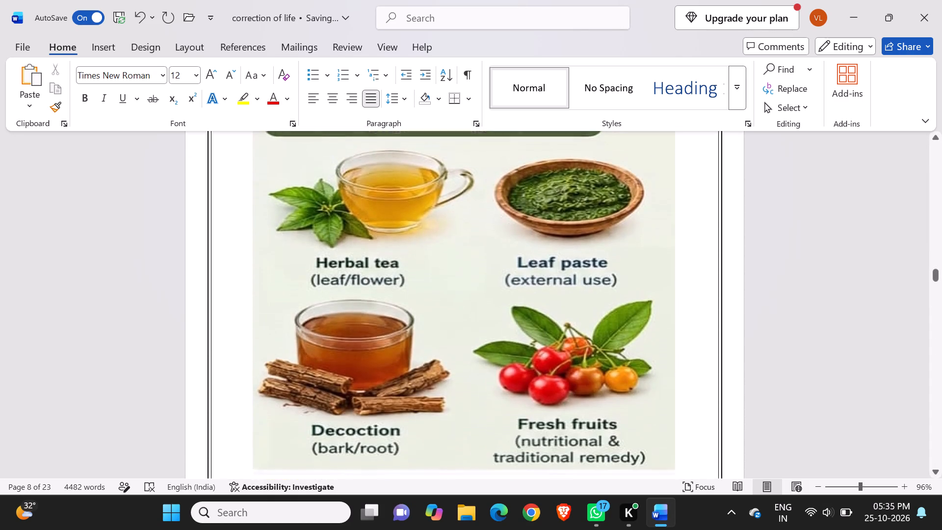
Look over the phytochemical constituents text, the phenols classification diagram and the qualitative phytochemical screening paragraph.
{"action": "scroll", "coordinate": [326, 354], "scroll_direction": "down", "scroll_amount": 20}
{"action": "scroll", "coordinate": [325, 360], "scroll_direction": "down", "scroll_amount": 3}
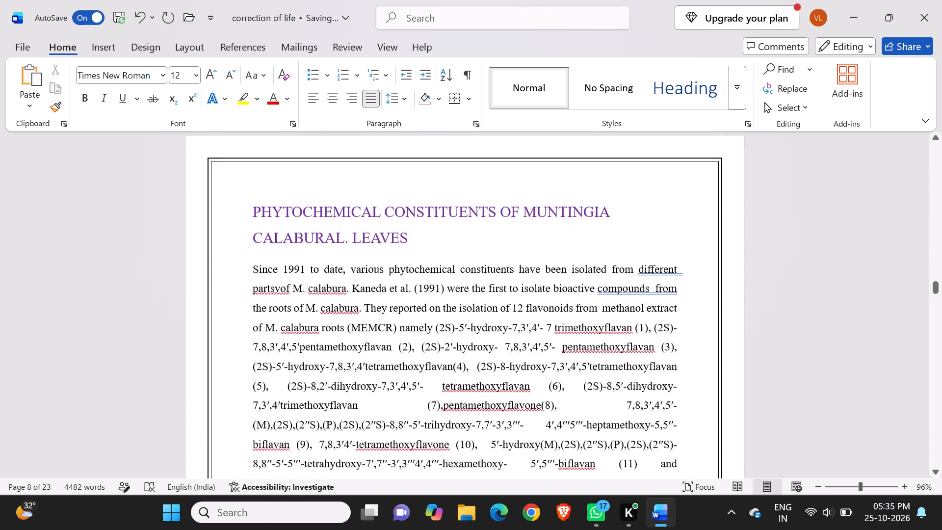
{"action": "scroll", "coordinate": [325, 360], "scroll_direction": "down", "scroll_amount": 18}
{"action": "scroll", "coordinate": [326, 364], "scroll_direction": "down", "scroll_amount": 7}
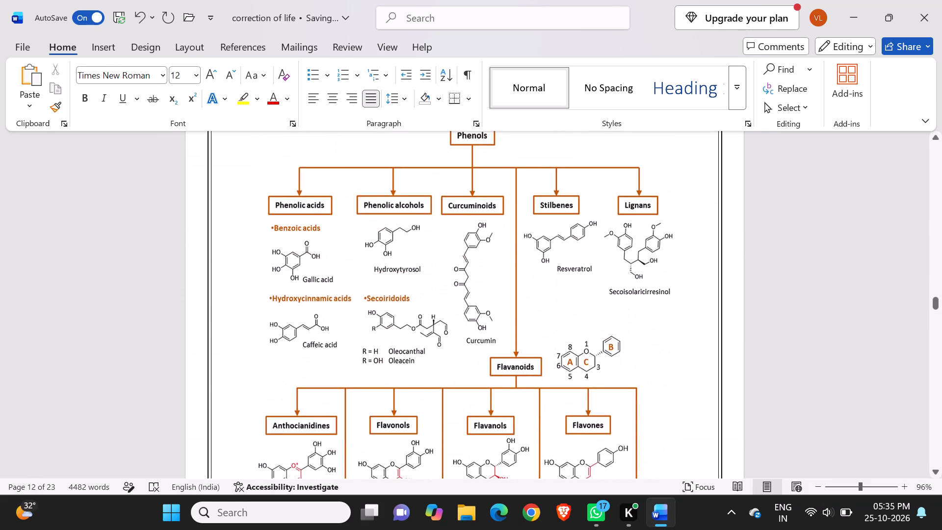
{"action": "scroll", "coordinate": [326, 365], "scroll_direction": "down", "scroll_amount": 13}
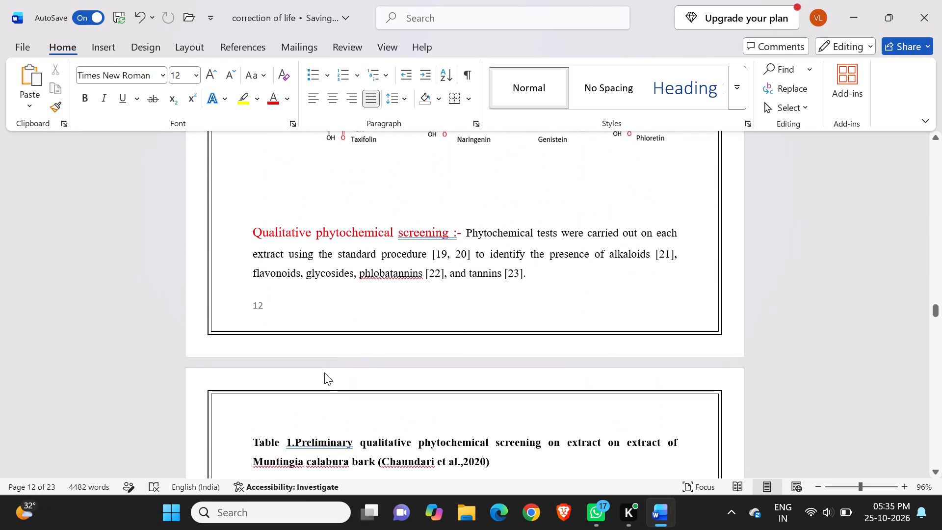
Review Table 1 on the preliminary phytochemical screening of the bark, and the Pharmacological studies and antibacterial activity text.
{"action": "scroll", "coordinate": [324, 376], "scroll_direction": "down", "scroll_amount": 13}
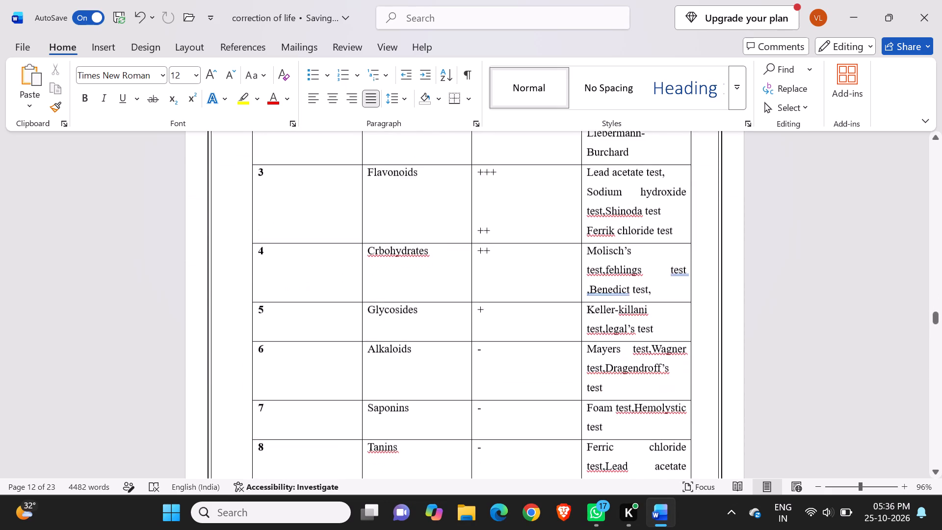
{"action": "scroll", "coordinate": [323, 385], "scroll_direction": "down", "scroll_amount": 6}
{"action": "scroll", "coordinate": [324, 391], "scroll_direction": "up", "scroll_amount": 14}
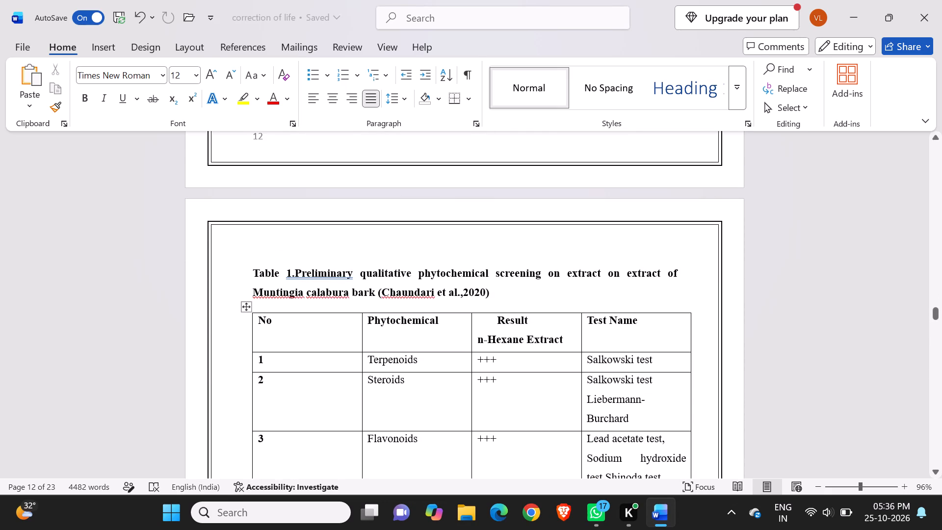
{"action": "scroll", "coordinate": [325, 397], "scroll_direction": "down", "scroll_amount": 9}
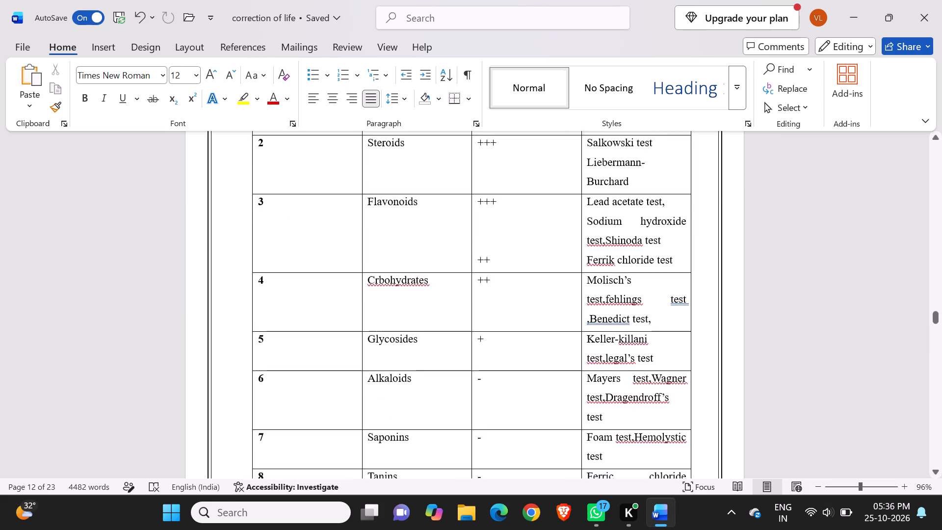
{"action": "scroll", "coordinate": [327, 397], "scroll_direction": "down", "scroll_amount": 17}
{"action": "scroll", "coordinate": [327, 398], "scroll_direction": "down", "scroll_amount": 5}
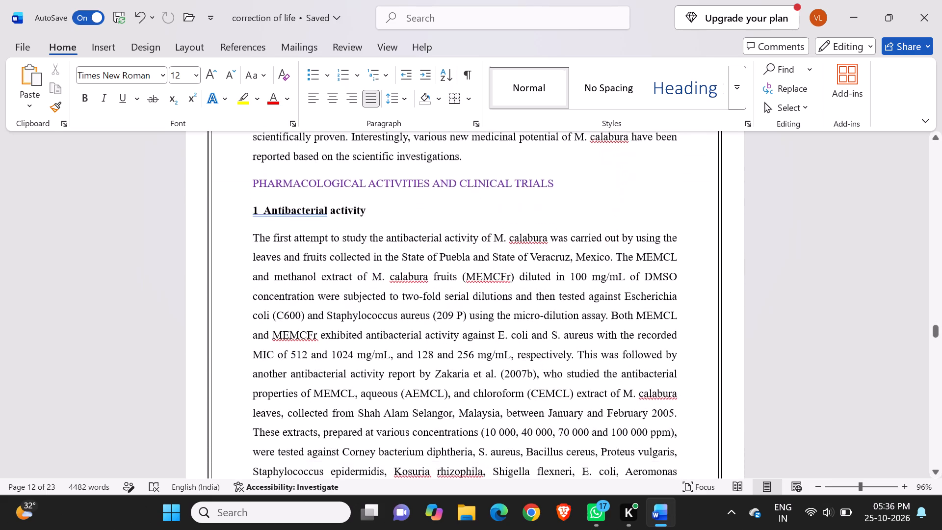
{"action": "scroll", "coordinate": [327, 398], "scroll_direction": "up", "scroll_amount": 4}
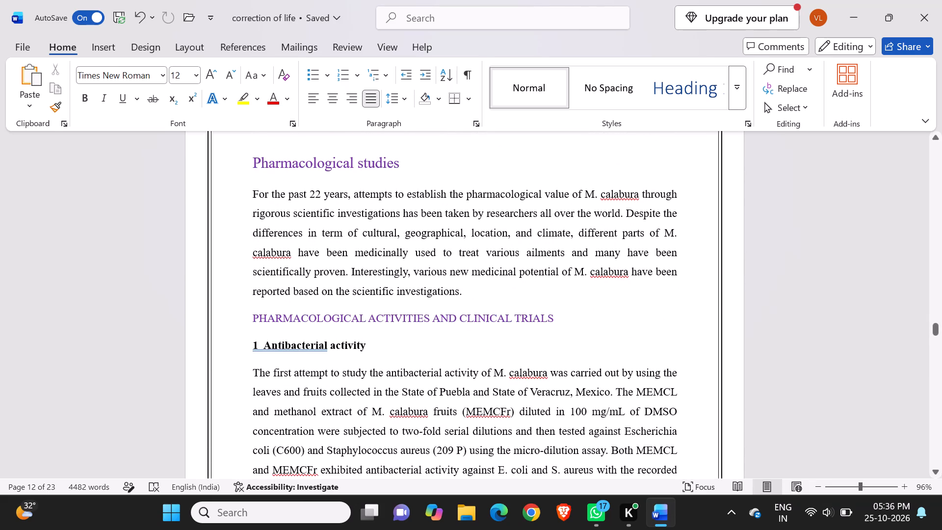
Look back through the pages from Pharmacological studies, past the uses sections and plant pictures, to the text on natural resources in traditional medicine.
{"action": "scroll", "coordinate": [330, 403], "scroll_direction": "up", "scroll_amount": 20}
{"action": "scroll", "coordinate": [330, 403], "scroll_direction": "up", "scroll_amount": 7}
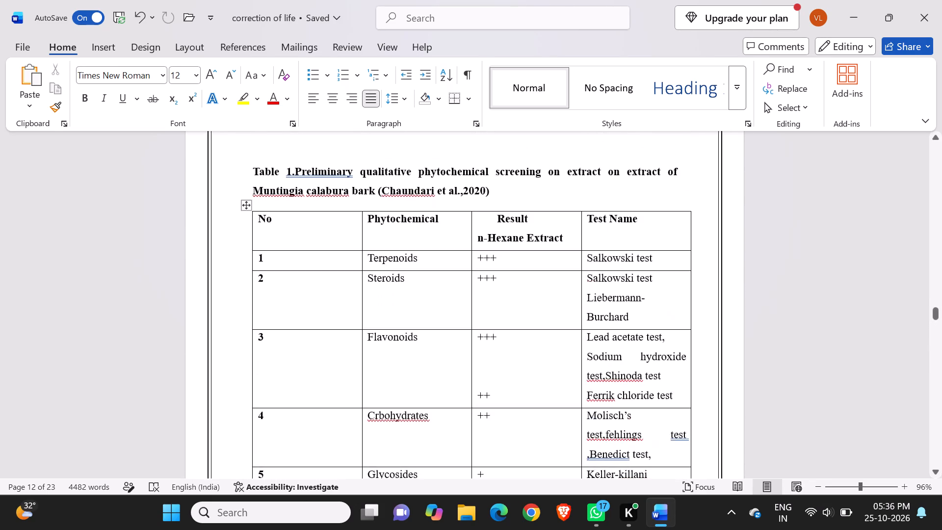
{"action": "scroll", "coordinate": [315, 443], "scroll_direction": "up", "scroll_amount": 20}
{"action": "scroll", "coordinate": [315, 443], "scroll_direction": "up", "scroll_amount": 13}
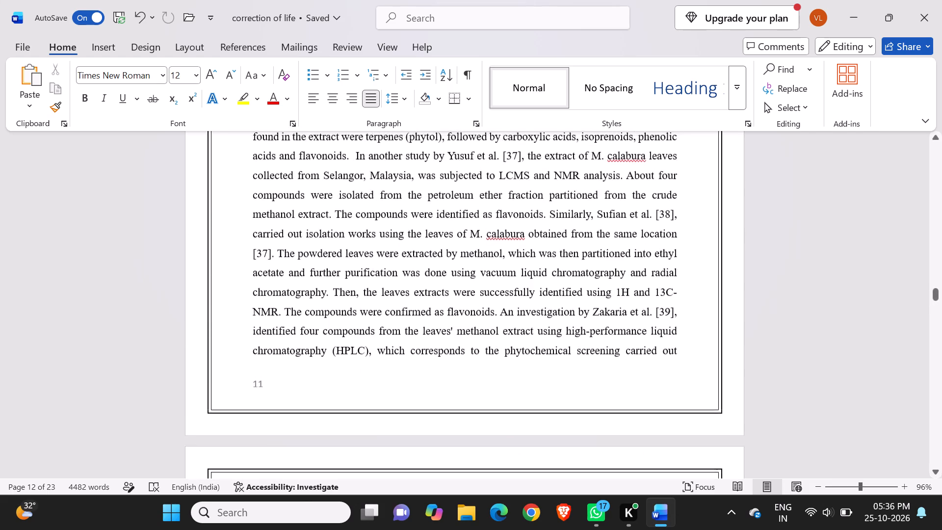
{"action": "scroll", "coordinate": [315, 443], "scroll_direction": "up", "scroll_amount": 17}
{"action": "scroll", "coordinate": [315, 447], "scroll_direction": "up", "scroll_amount": 10}
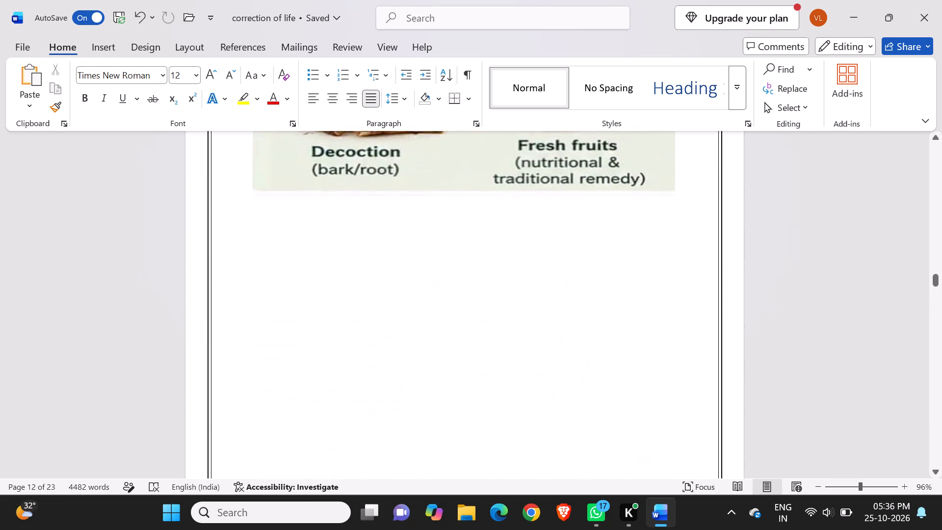
{"action": "scroll", "coordinate": [317, 452], "scroll_direction": "up", "scroll_amount": 4}
{"action": "scroll", "coordinate": [317, 457], "scroll_direction": "up", "scroll_amount": 19}
{"action": "scroll", "coordinate": [315, 463], "scroll_direction": "up", "scroll_amount": 5}
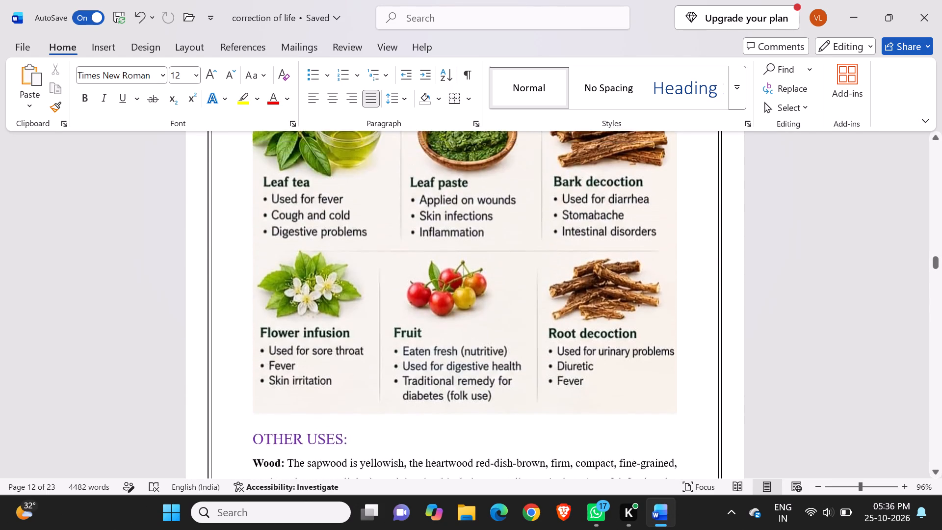
{"action": "scroll", "coordinate": [315, 463], "scroll_direction": "up", "scroll_amount": 20}
{"action": "scroll", "coordinate": [315, 466], "scroll_direction": "up", "scroll_amount": 12}
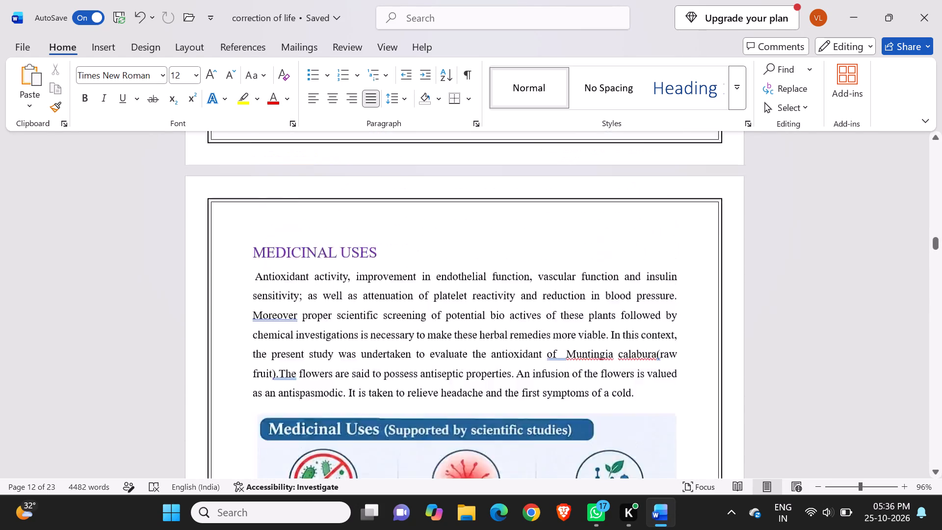
{"action": "scroll", "coordinate": [314, 468], "scroll_direction": "up", "scroll_amount": 20}
{"action": "scroll", "coordinate": [313, 471], "scroll_direction": "up", "scroll_amount": 6}
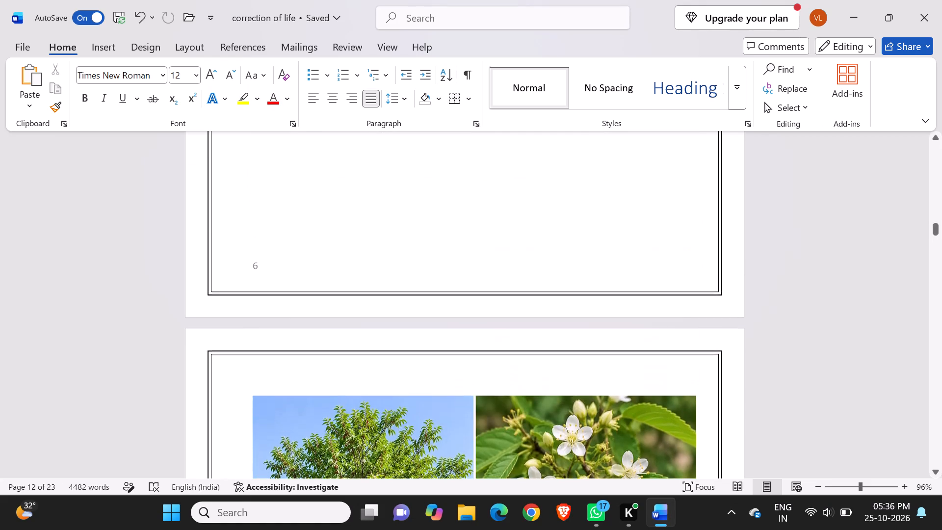
{"action": "scroll", "coordinate": [312, 471], "scroll_direction": "up", "scroll_amount": 19}
{"action": "scroll", "coordinate": [312, 474], "scroll_direction": "up", "scroll_amount": 7}
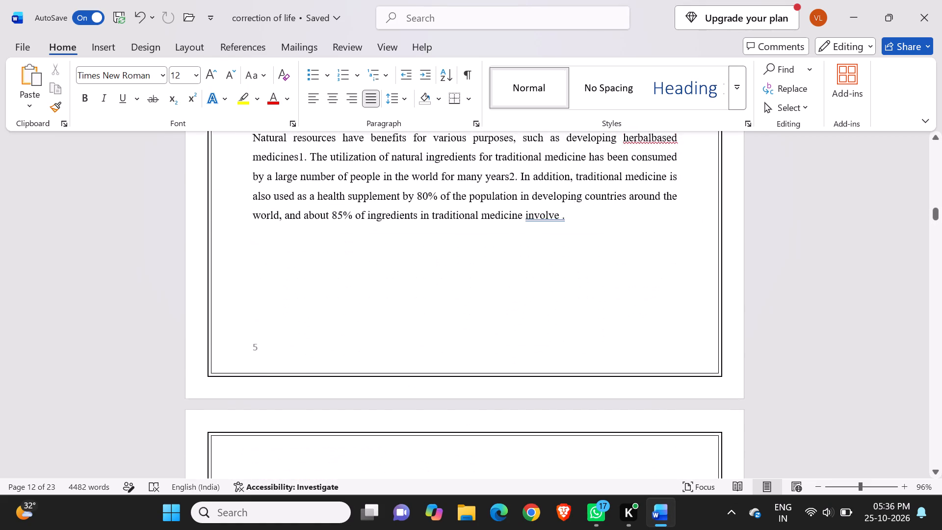
Set the font size of the MEDICINAL USES heading to 16.
{"action": "scroll", "coordinate": [312, 474], "scroll_direction": "down", "scroll_amount": 20}
{"action": "scroll", "coordinate": [312, 474], "scroll_direction": "down", "scroll_amount": 14}
{"action": "scroll", "coordinate": [311, 476], "scroll_direction": "down", "scroll_amount": 8}
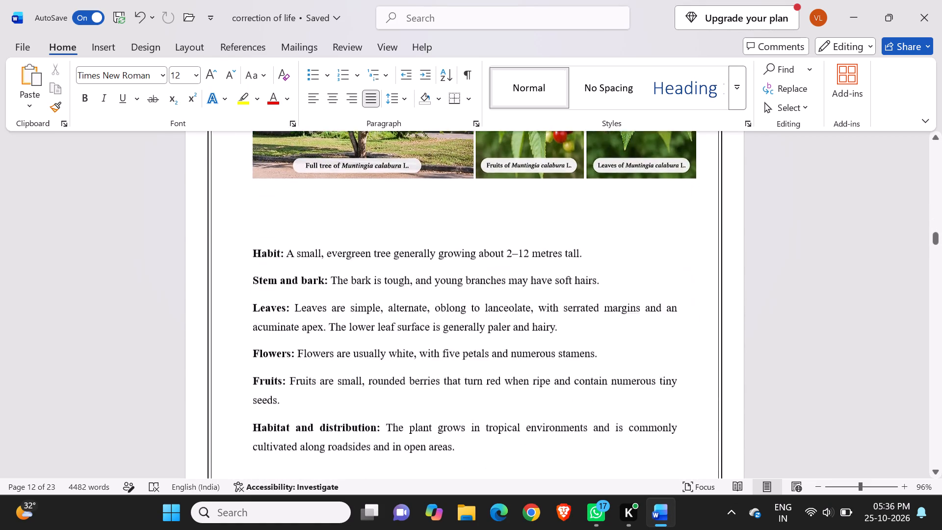
{"action": "scroll", "coordinate": [311, 476], "scroll_direction": "down", "scroll_amount": 13}
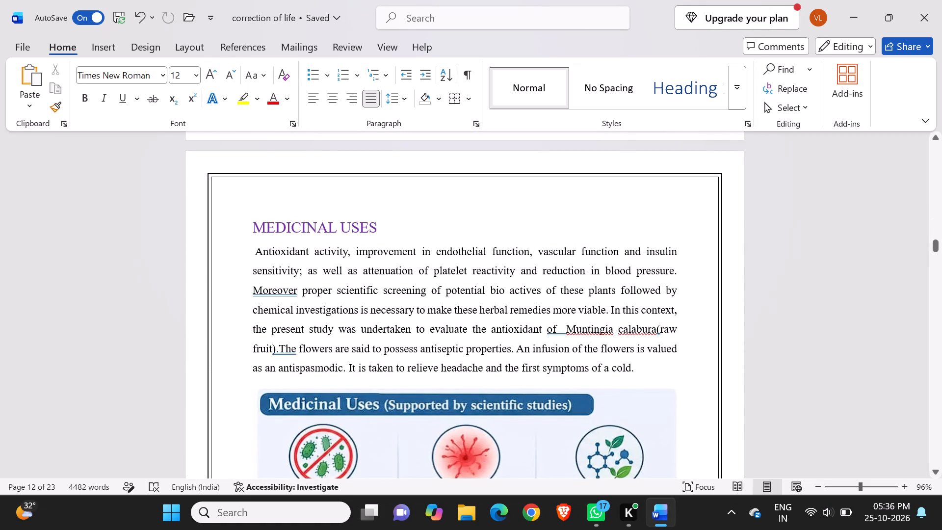
{"action": "left_click_drag", "start_coordinate": [245, 226], "coordinate": [383, 228]}
{"action": "left_click", "coordinate": [486, 183]}
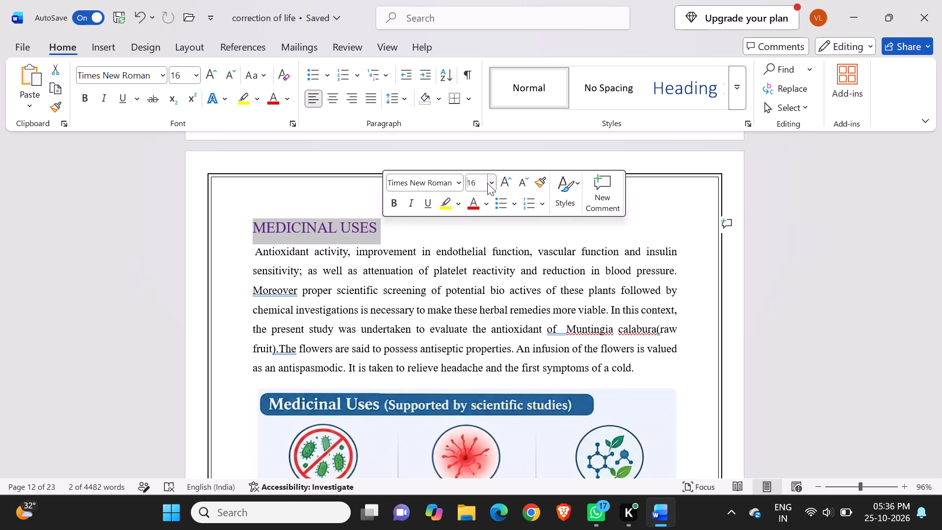
{"action": "left_click", "coordinate": [494, 182]}
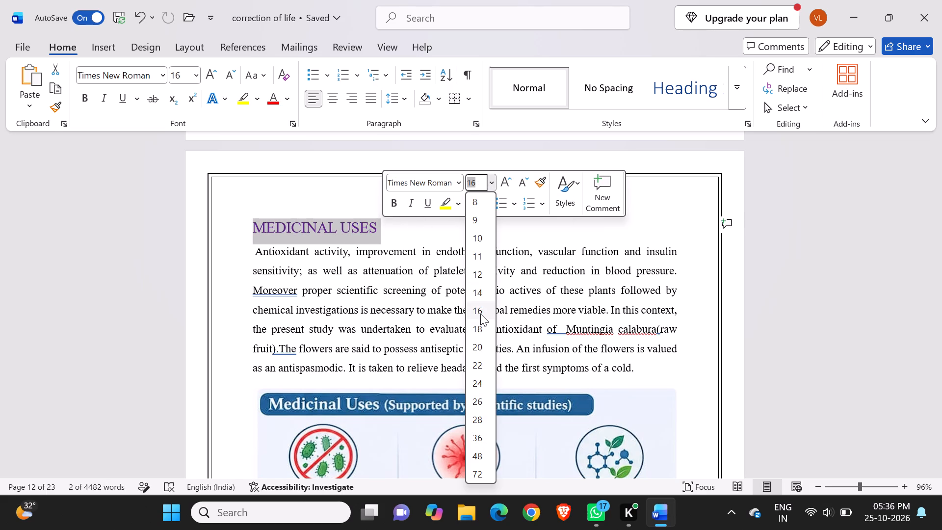
{"action": "left_click", "coordinate": [480, 314]}
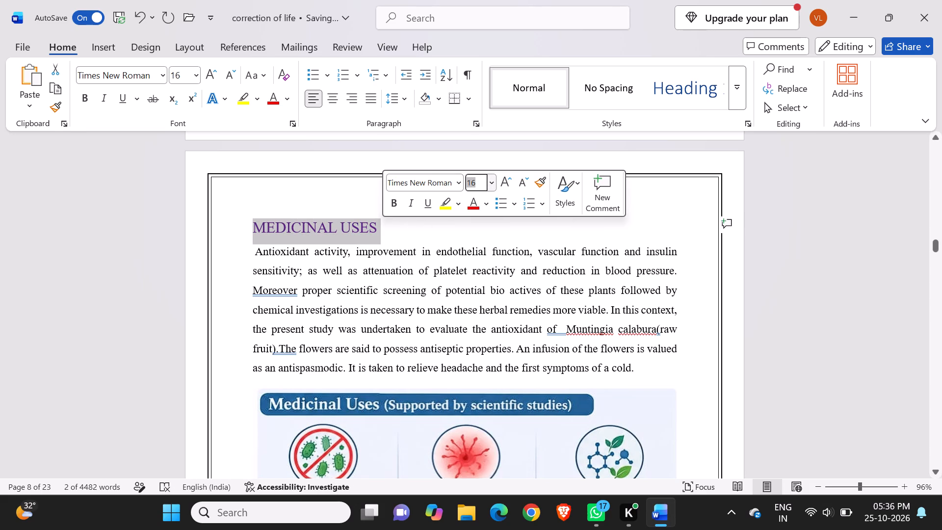
{"action": "left_click", "coordinate": [466, 240]}
Check the formatting of the TRADITIONAL USES and OTHER USES headings, selecting each one.
{"action": "scroll", "coordinate": [465, 240], "scroll_direction": "down", "scroll_amount": 9}
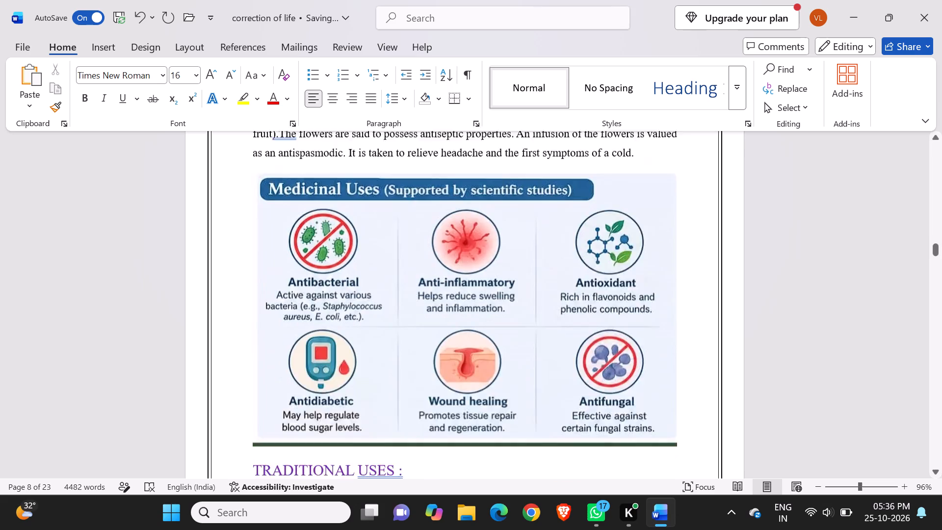
{"action": "scroll", "coordinate": [464, 240], "scroll_direction": "down", "scroll_amount": 3}
{"action": "left_click_drag", "start_coordinate": [225, 272], "coordinate": [294, 279]}
{"action": "left_click", "coordinate": [296, 279]}
{"action": "scroll", "coordinate": [297, 279], "scroll_direction": "down", "scroll_amount": 6}
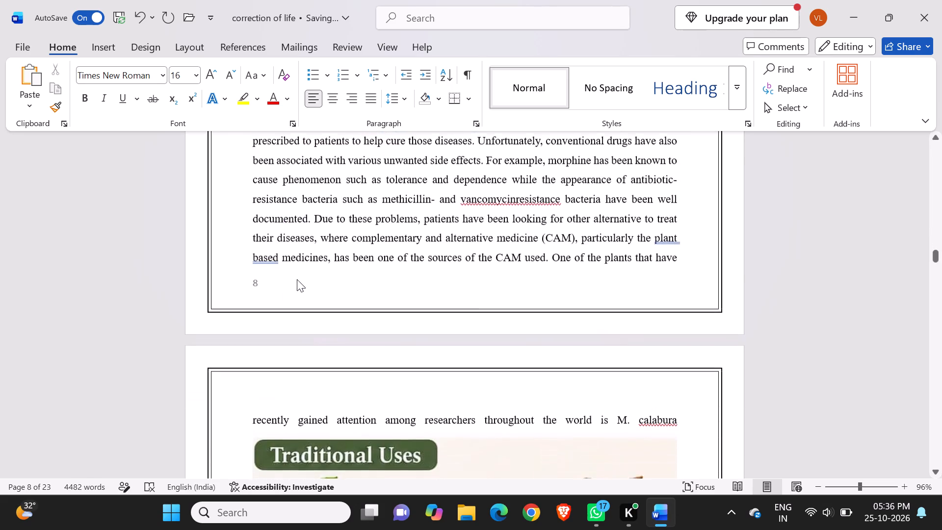
{"action": "scroll", "coordinate": [297, 279], "scroll_direction": "down", "scroll_amount": 15}
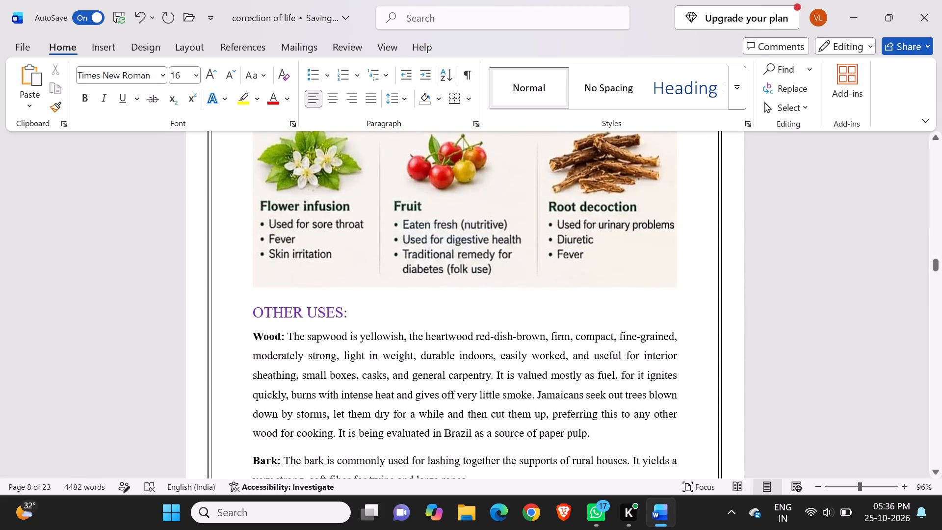
{"action": "left_click_drag", "start_coordinate": [259, 316], "coordinate": [341, 311]}
{"action": "left_click", "coordinate": [341, 311]}
Check the font size of the two-line PHYTOCHEMICAL CONSTITUENTS heading by selecting it.
{"action": "scroll", "coordinate": [341, 313], "scroll_direction": "down", "scroll_amount": 6}
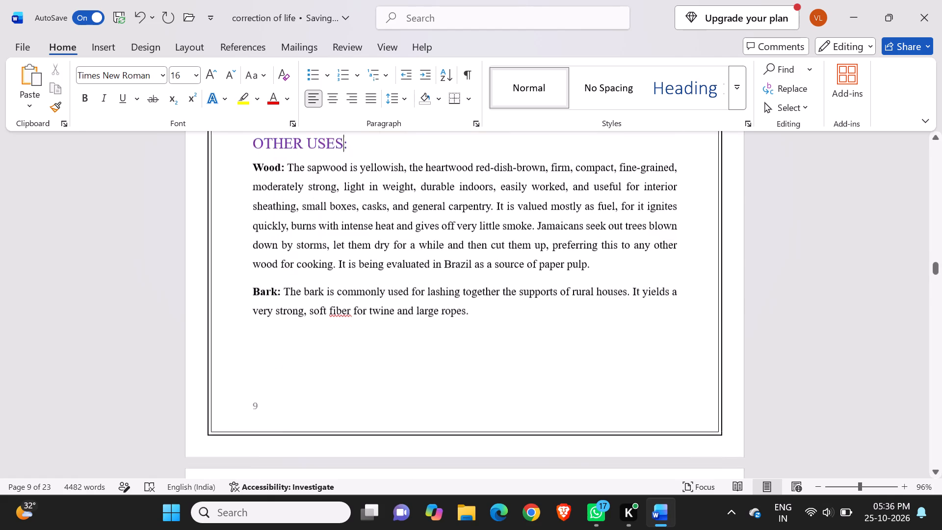
{"action": "scroll", "coordinate": [341, 313], "scroll_direction": "down", "scroll_amount": 14}
{"action": "scroll", "coordinate": [340, 317], "scroll_direction": "down", "scroll_amount": 15}
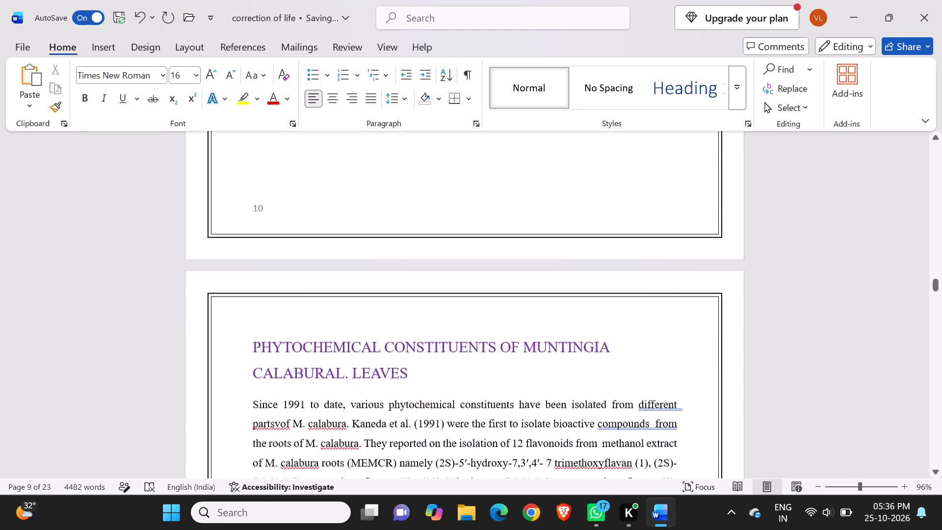
{"action": "scroll", "coordinate": [342, 325], "scroll_direction": "down", "scroll_amount": 5}
{"action": "left_click_drag", "start_coordinate": [256, 163], "coordinate": [298, 189]}
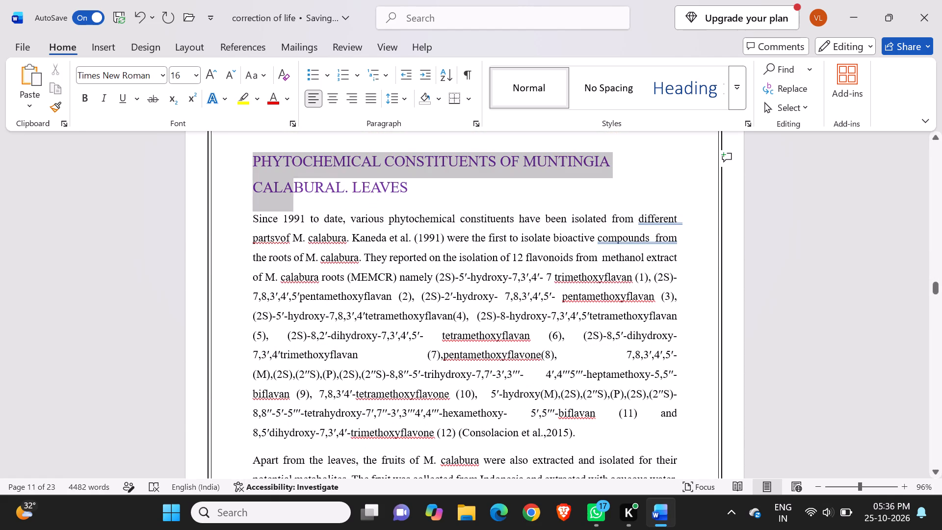
{"action": "left_click_drag", "start_coordinate": [298, 189], "coordinate": [418, 195]}
{"action": "left_click", "coordinate": [418, 195]}
Review the phytochemical constituents text, phenols diagram, qualitative screening paragraph and Table 1, through to the pharmacological activities heading.
{"action": "scroll", "coordinate": [414, 198], "scroll_direction": "down", "scroll_amount": 2}
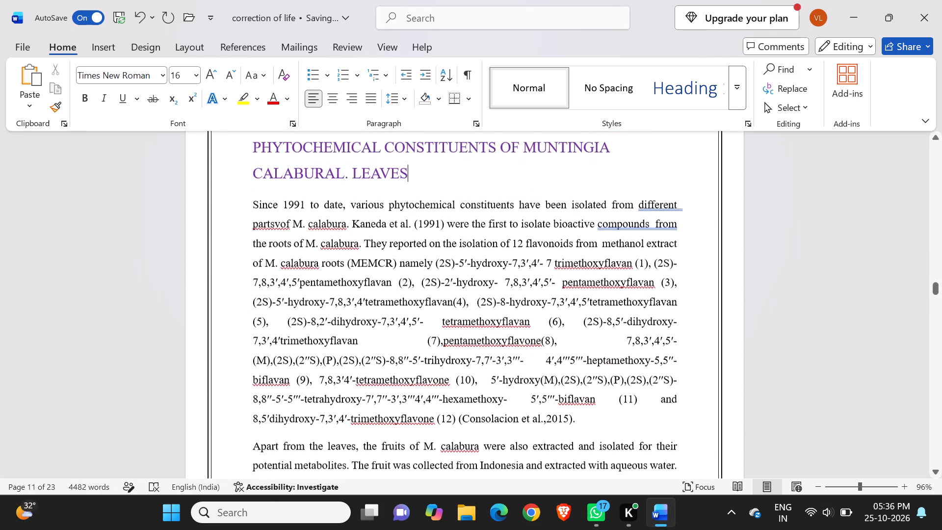
{"action": "scroll", "coordinate": [414, 198], "scroll_direction": "down", "scroll_amount": 16}
{"action": "scroll", "coordinate": [394, 218], "scroll_direction": "down", "scroll_amount": 11}
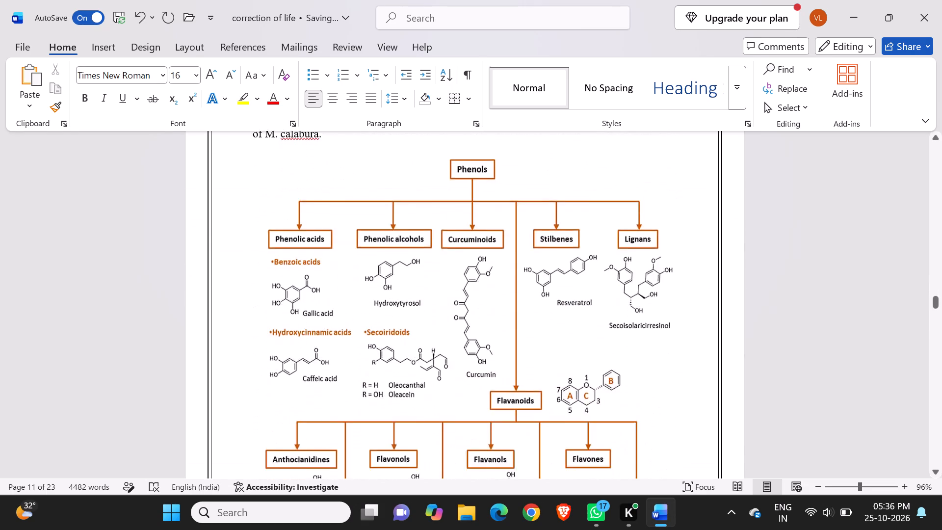
{"action": "scroll", "coordinate": [390, 223], "scroll_direction": "down", "scroll_amount": 12}
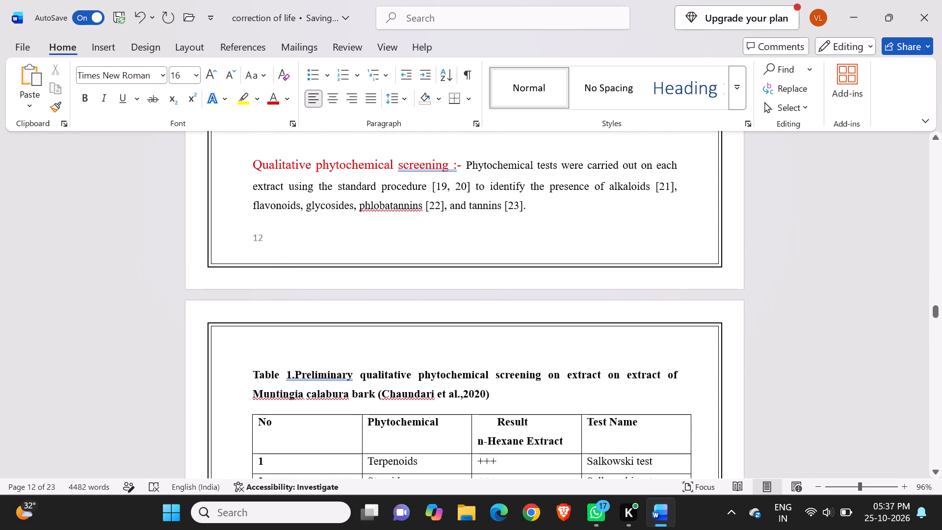
{"action": "scroll", "coordinate": [385, 230], "scroll_direction": "down", "scroll_amount": 8}
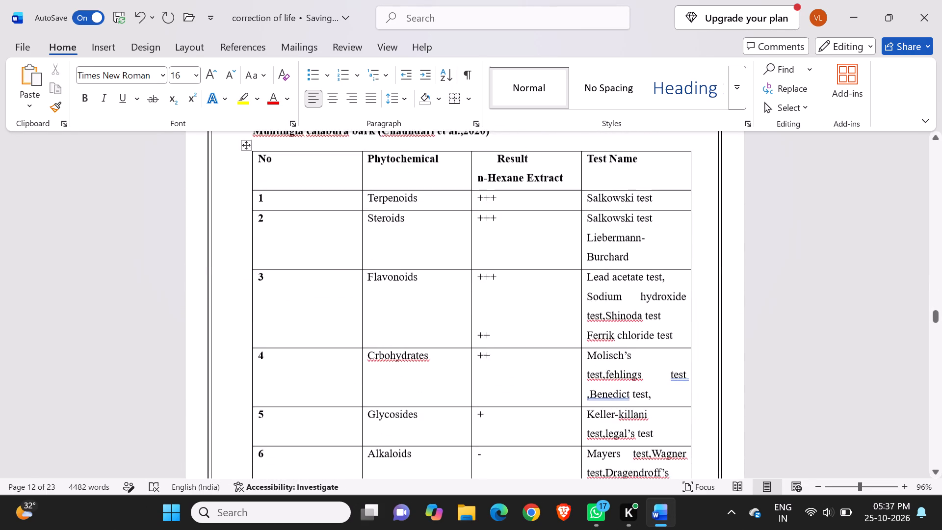
{"action": "scroll", "coordinate": [382, 233], "scroll_direction": "down", "scroll_amount": 20}
{"action": "scroll", "coordinate": [382, 233], "scroll_direction": "down", "scroll_amount": 6}
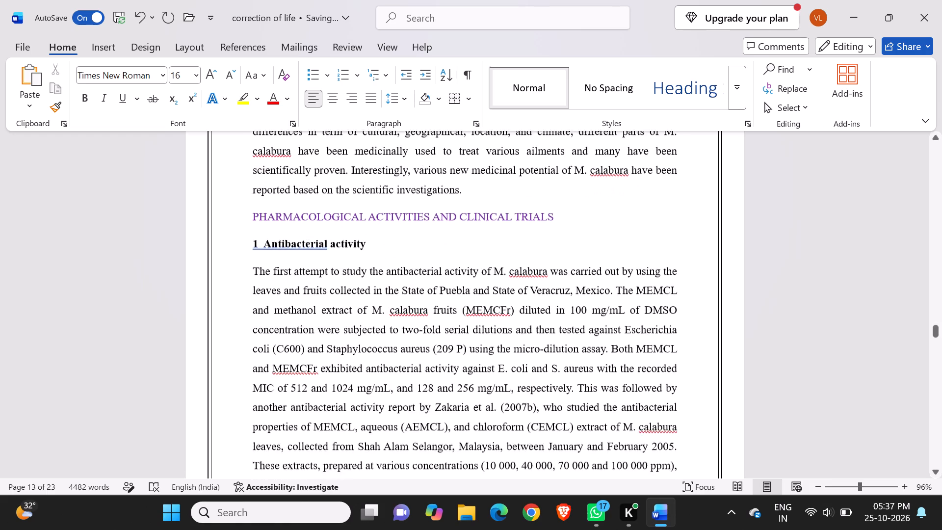
{"action": "scroll", "coordinate": [382, 235], "scroll_direction": "up", "scroll_amount": 6}
{"action": "scroll", "coordinate": [382, 235], "scroll_direction": "down", "scroll_amount": 5}
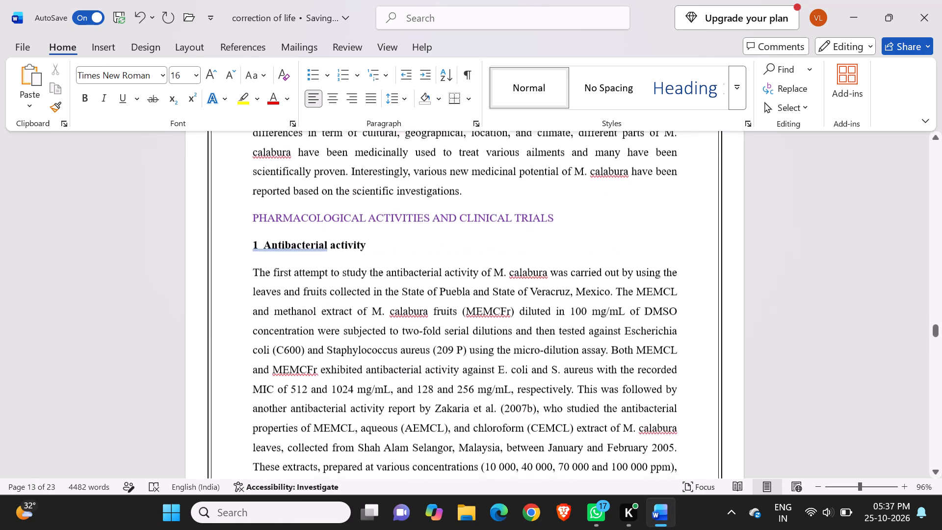
Review the numbered pharmacological activity subsections from antibacterial through to antidiabetic activity.
{"action": "scroll", "coordinate": [381, 235], "scroll_direction": "down", "scroll_amount": 3}
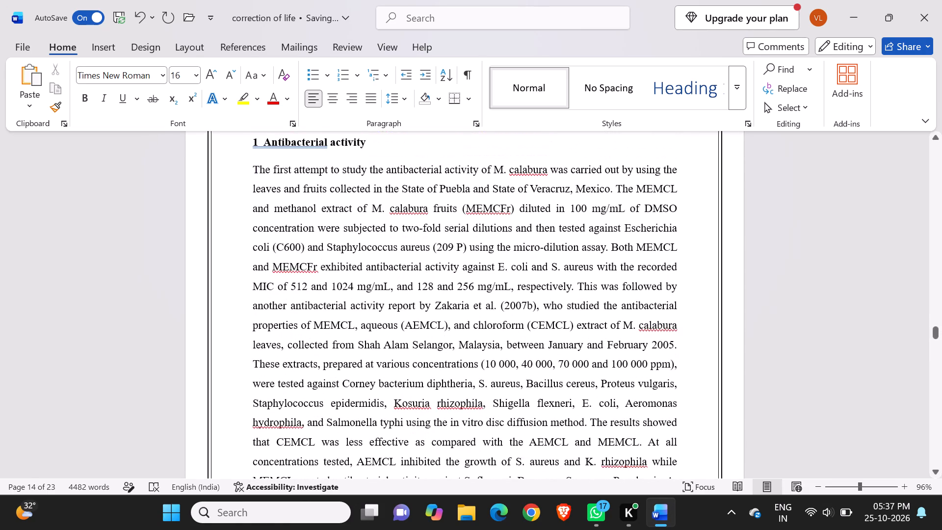
{"action": "scroll", "coordinate": [381, 236], "scroll_direction": "down", "scroll_amount": 6}
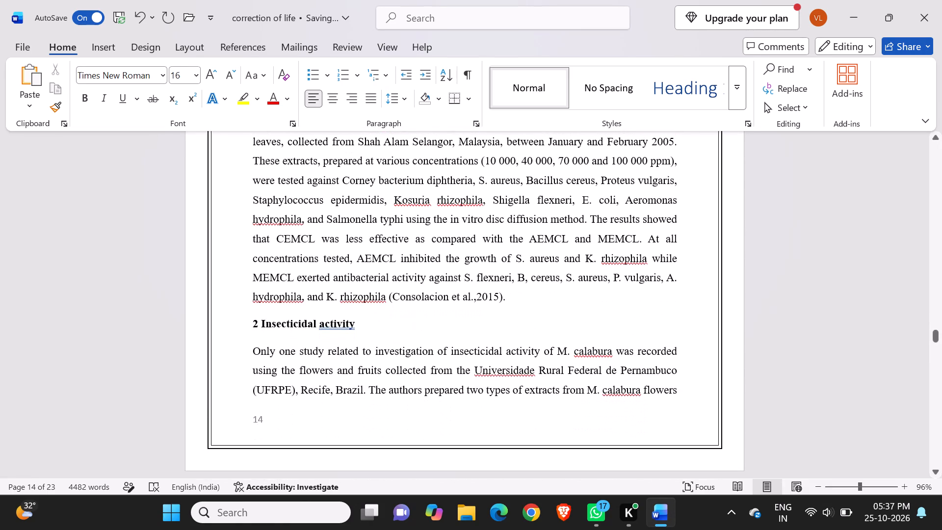
{"action": "scroll", "coordinate": [380, 239], "scroll_direction": "down", "scroll_amount": 6}
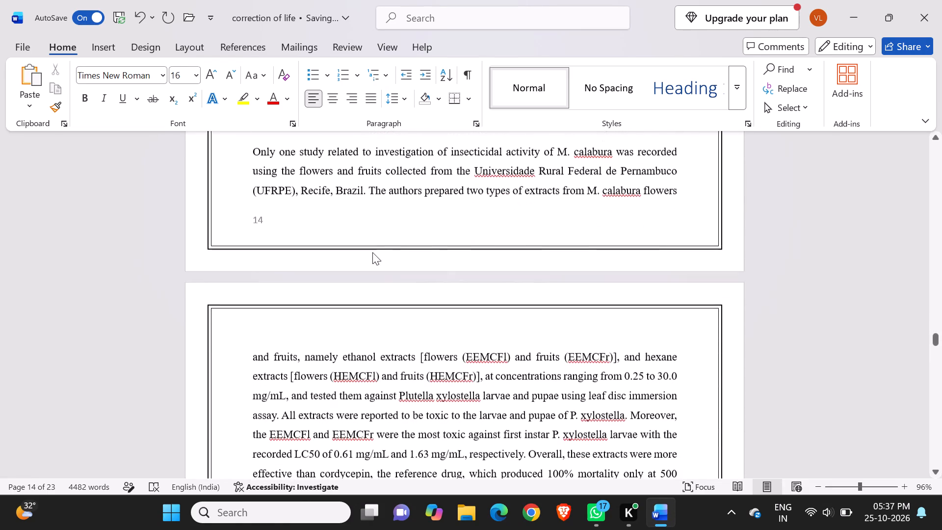
{"action": "scroll", "coordinate": [372, 253], "scroll_direction": "down", "scroll_amount": 10}
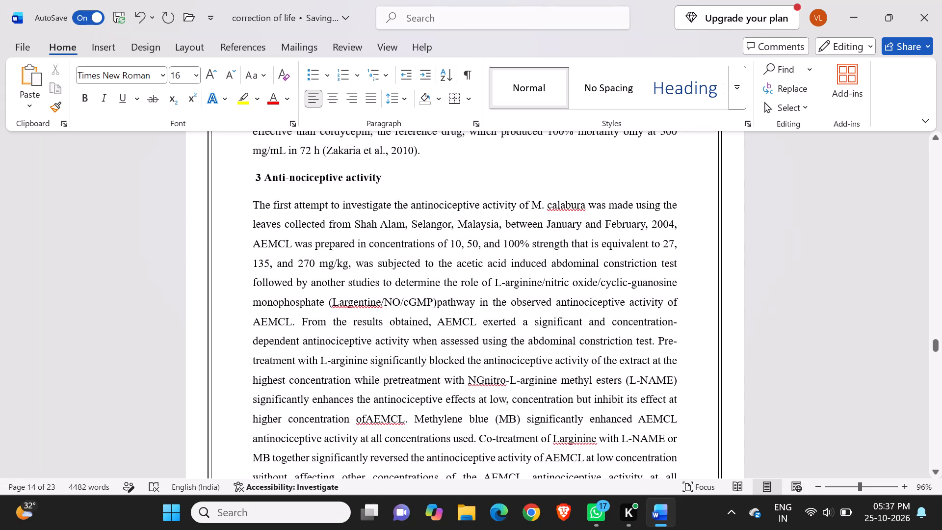
{"action": "scroll", "coordinate": [371, 259], "scroll_direction": "down", "scroll_amount": 14}
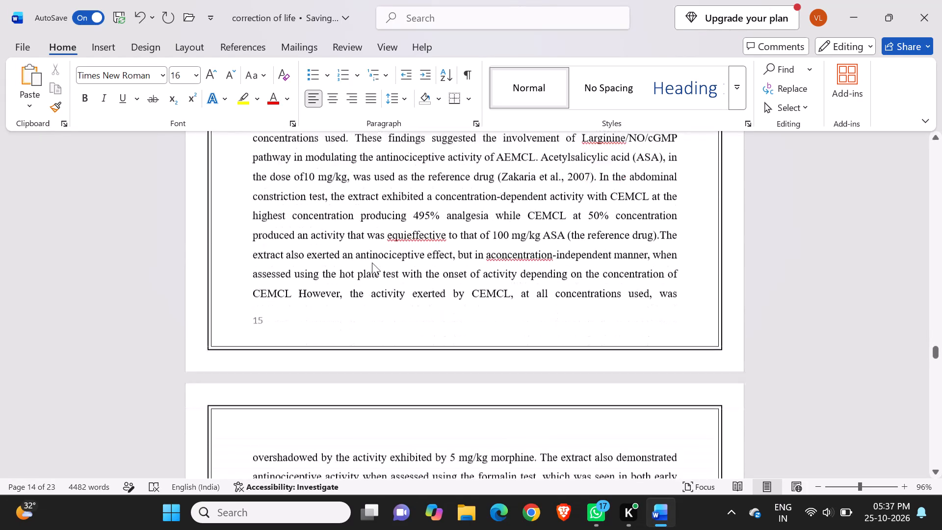
{"action": "scroll", "coordinate": [372, 263], "scroll_direction": "down", "scroll_amount": 10}
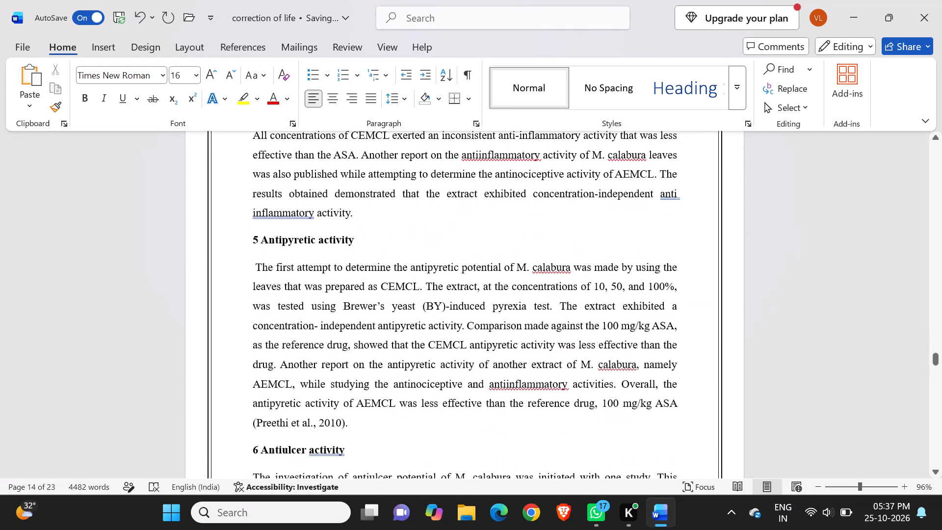
{"action": "scroll", "coordinate": [369, 270], "scroll_direction": "down", "scroll_amount": 6}
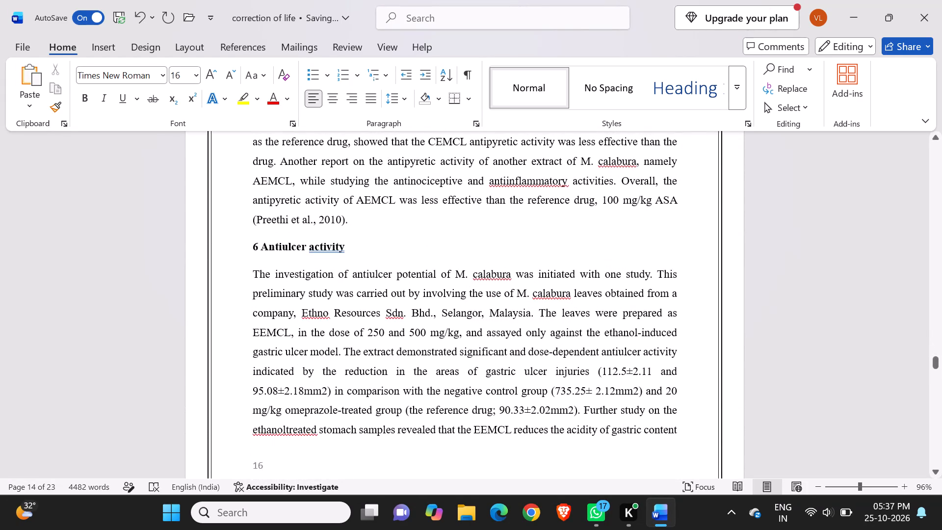
{"action": "scroll", "coordinate": [352, 284], "scroll_direction": "down", "scroll_amount": 12}
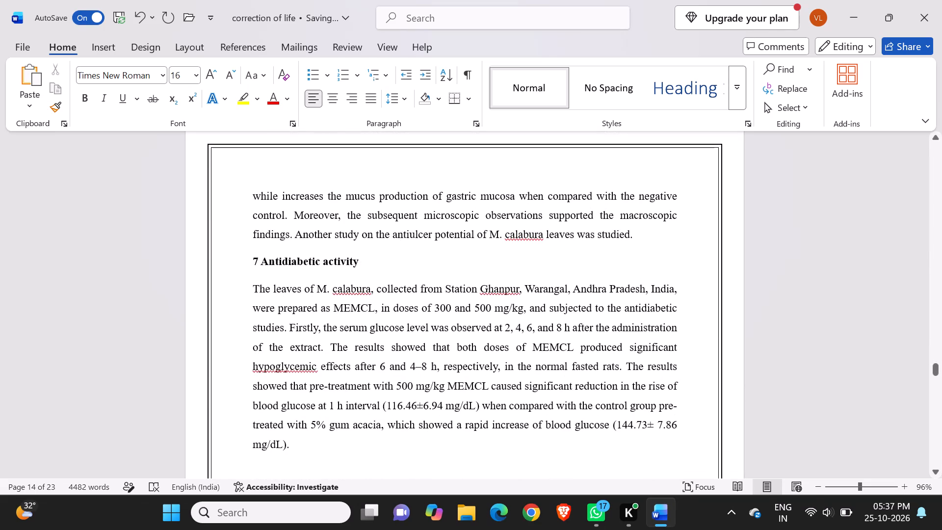
Examine the blank space after the antidiabetic activity text and the start of the Phytochemical Screening section with the alkaloids and flavonoids tests.
{"action": "scroll", "coordinate": [351, 285], "scroll_direction": "down", "scroll_amount": 12}
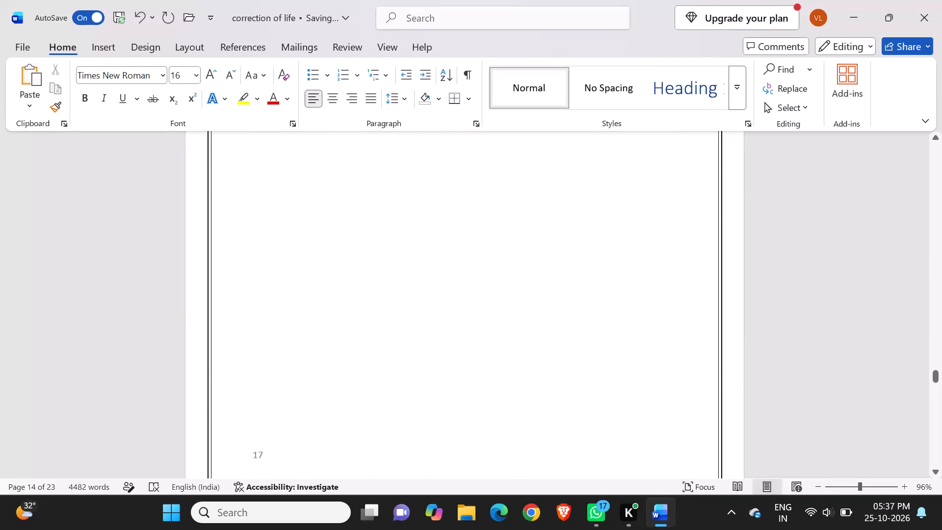
{"action": "scroll", "coordinate": [351, 286], "scroll_direction": "down", "scroll_amount": 11}
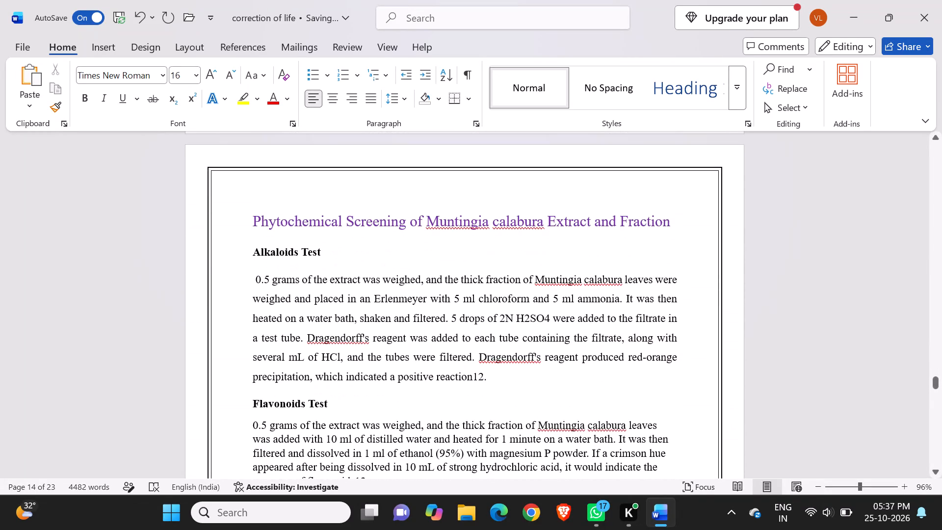
{"action": "scroll", "coordinate": [351, 287], "scroll_direction": "up", "scroll_amount": 19}
{"action": "scroll", "coordinate": [348, 291], "scroll_direction": "down", "scroll_amount": 7}
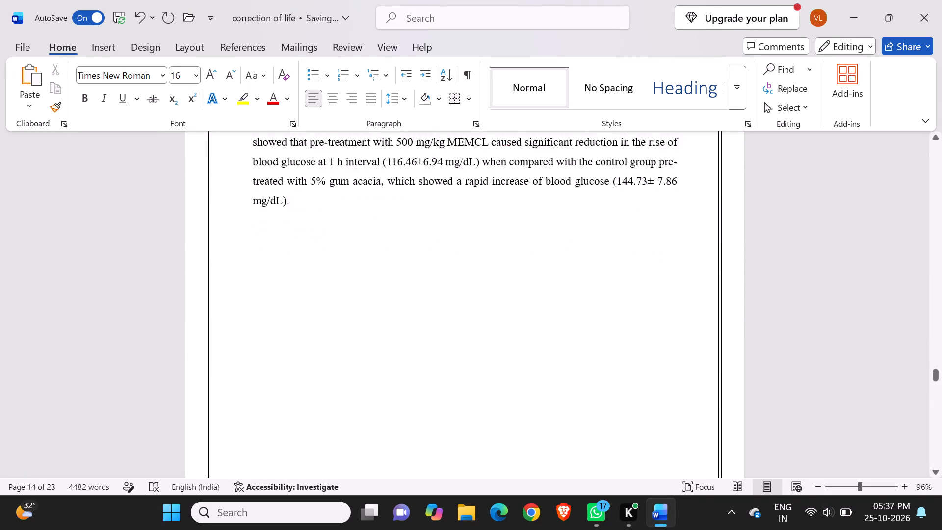
Review the Phytochemical Screening tests and the Thin-Layer Chromatography subsections, through to the blank page that follows them.
{"action": "scroll", "coordinate": [348, 293], "scroll_direction": "down", "scroll_amount": 12}
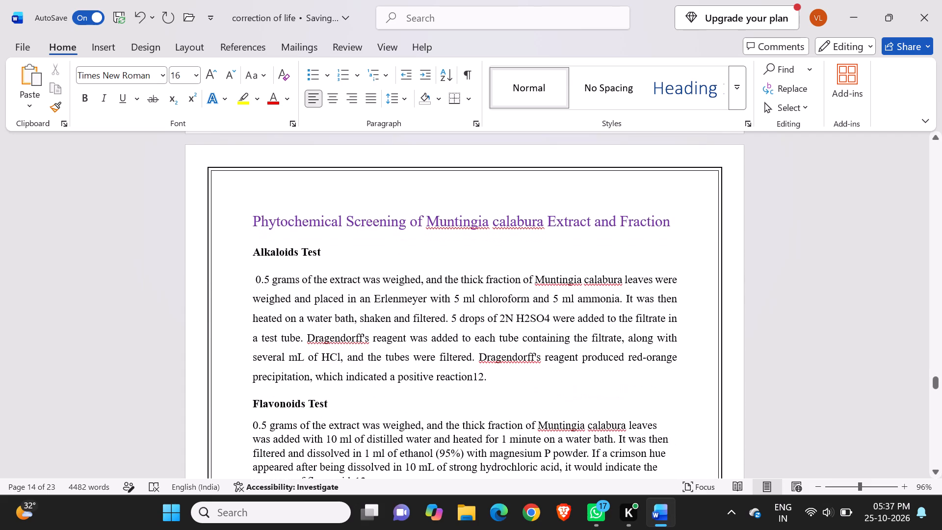
{"action": "scroll", "coordinate": [348, 296], "scroll_direction": "down", "scroll_amount": 12}
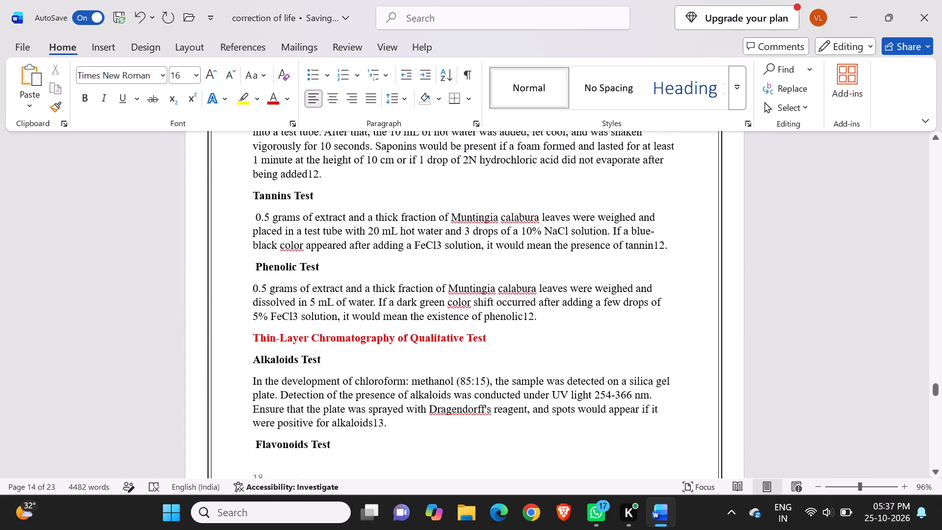
{"action": "scroll", "coordinate": [353, 299], "scroll_direction": "down", "scroll_amount": 12}
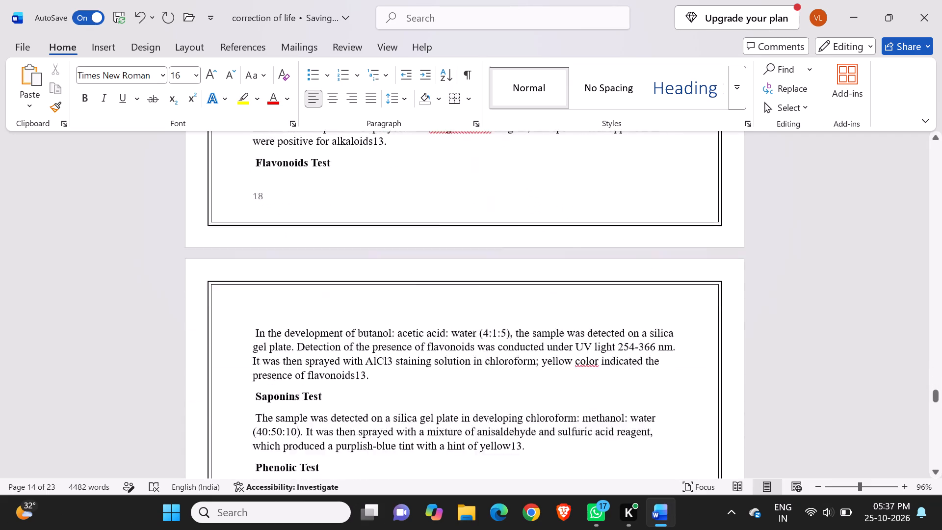
{"action": "scroll", "coordinate": [352, 299], "scroll_direction": "down", "scroll_amount": 15}
{"action": "scroll", "coordinate": [352, 299], "scroll_direction": "down", "scroll_amount": 6}
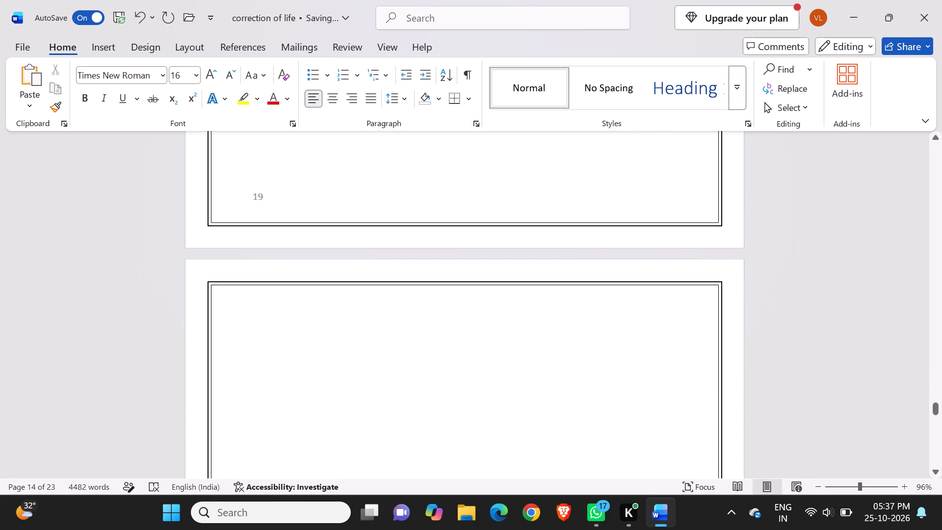
{"action": "left_click", "coordinate": [352, 300]}
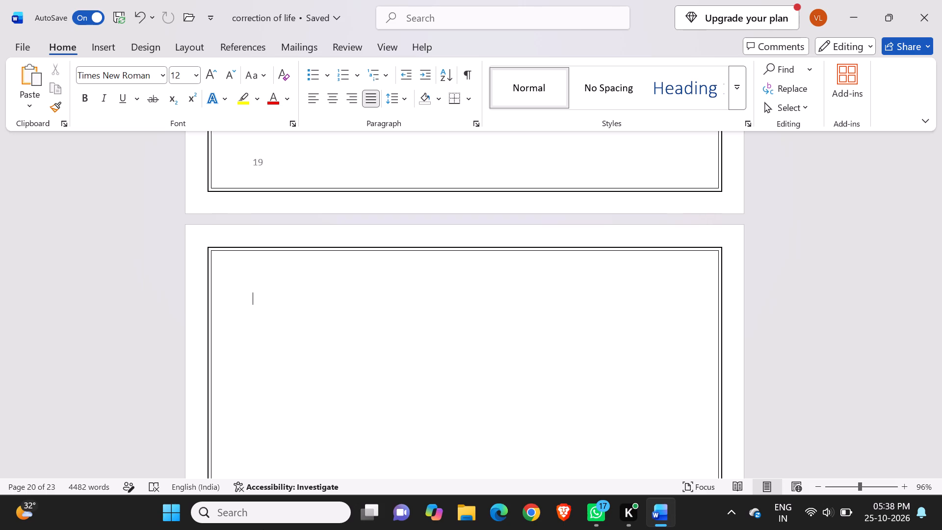
{"action": "scroll", "coordinate": [263, 529], "scroll_direction": "up", "scroll_amount": 2}
{"action": "scroll", "coordinate": [175, 388], "scroll_direction": "down", "scroll_amount": 5}
{"action": "scroll", "coordinate": [463, 243], "scroll_direction": "up", "scroll_amount": 10}
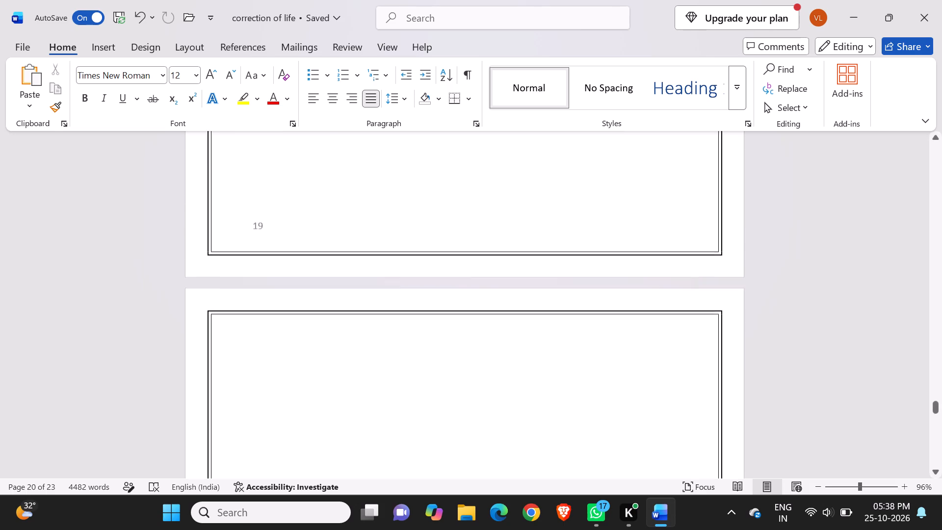
{"action": "scroll", "coordinate": [463, 241], "scroll_direction": "up", "scroll_amount": 14}
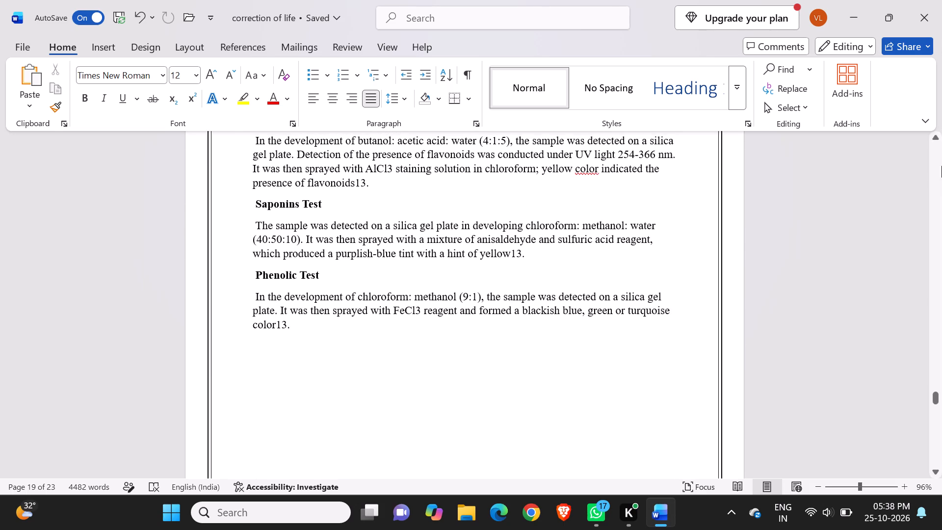
Return to the title page and review the document from the title and keywords through the introduction to the plant description.
{"action": "left_click", "coordinate": [941, 176]}
{"action": "left_click_drag", "start_coordinate": [941, 177], "coordinate": [935, 178]}
{"action": "left_click_drag", "start_coordinate": [929, 176], "coordinate": [923, 176]}
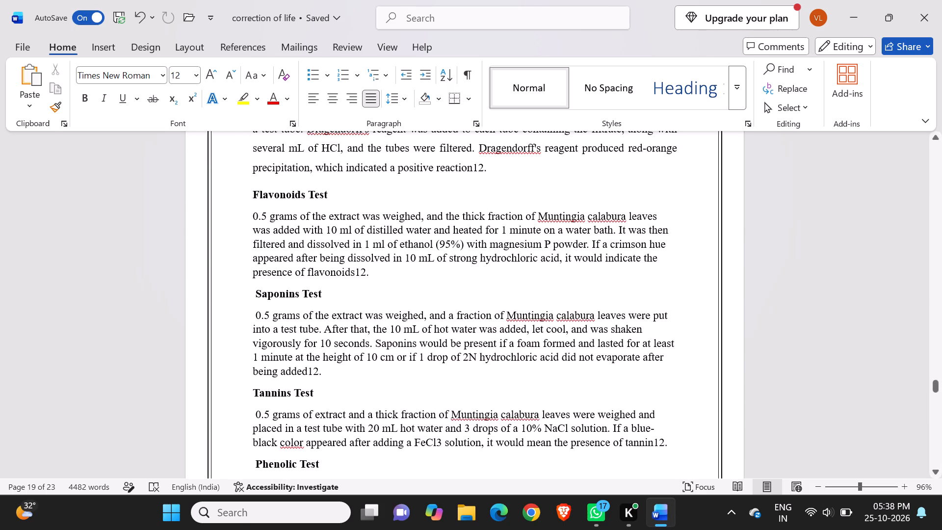
{"action": "triple_click", "coordinate": [932, 173]}
{"action": "double_click", "coordinate": [929, 174]}
{"action": "left_click", "coordinate": [923, 171]}
{"action": "left_click", "coordinate": [917, 172]}
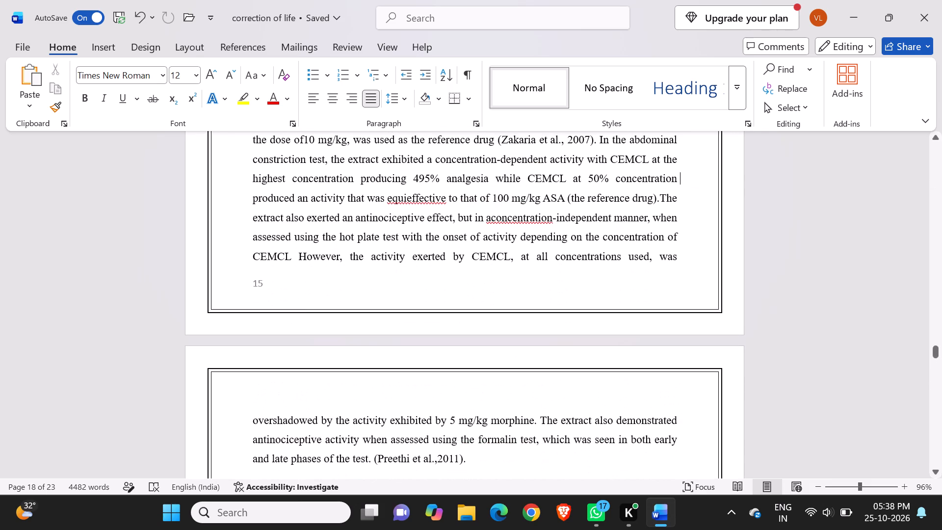
{"action": "left_click", "coordinate": [940, 162]}
{"action": "left_click", "coordinate": [937, 163]}
{"action": "left_click", "coordinate": [936, 166]}
{"action": "left_click", "coordinate": [930, 171]}
{"action": "triple_click", "coordinate": [927, 167]}
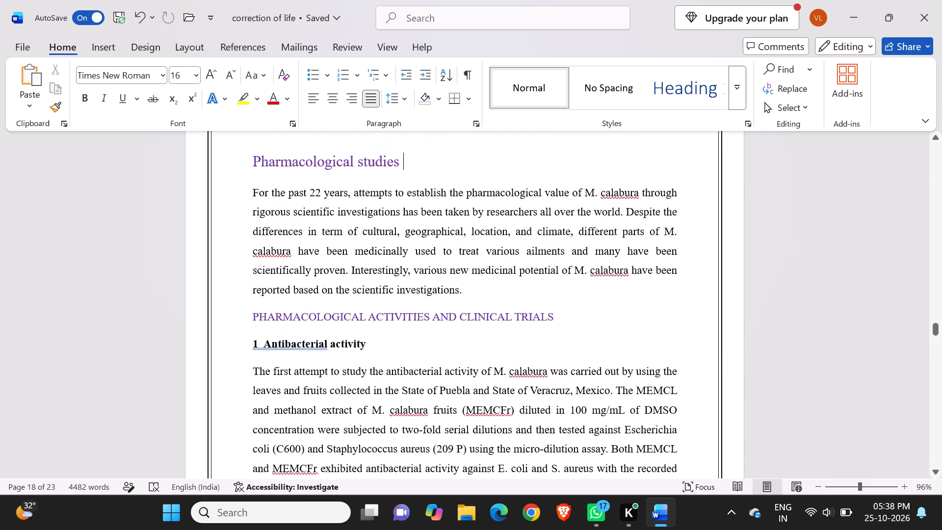
{"action": "left_click_drag", "start_coordinate": [931, 161], "coordinate": [937, 160]}
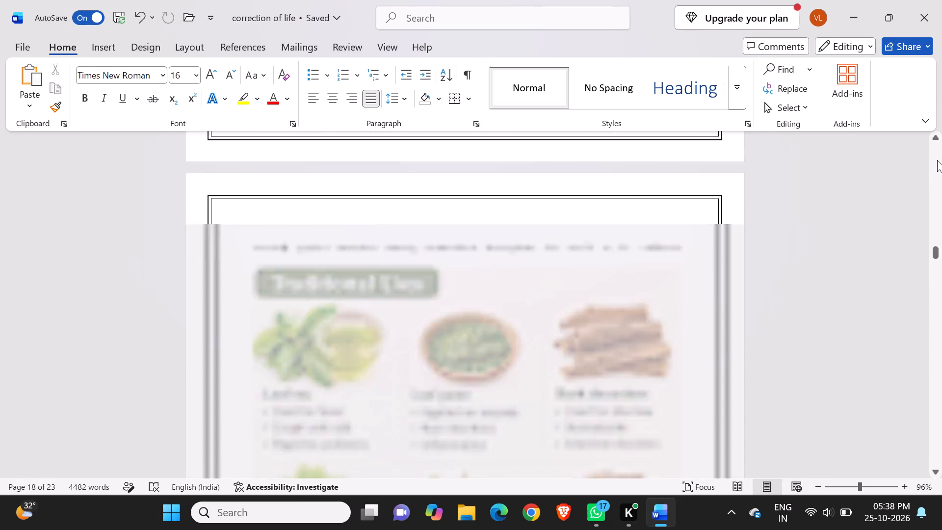
{"action": "left_click_drag", "start_coordinate": [937, 160], "coordinate": [932, 152]}
{"action": "left_click", "coordinate": [931, 139]}
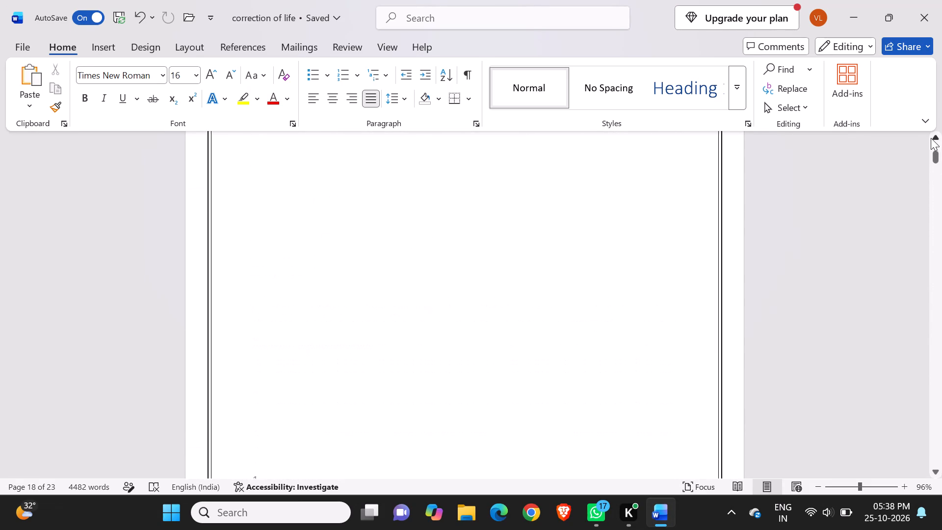
{"action": "scroll", "coordinate": [932, 164], "scroll_direction": "up", "scroll_amount": 18}
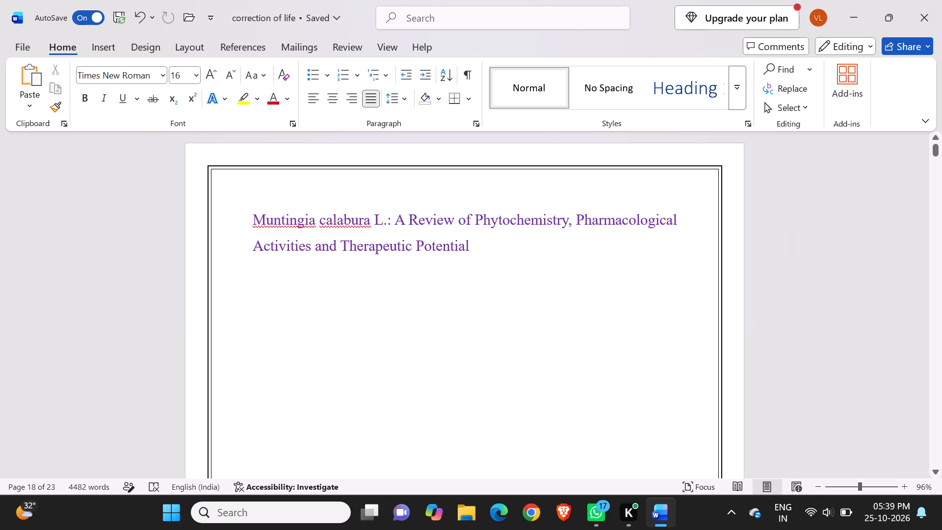
{"action": "scroll", "coordinate": [802, 285], "scroll_direction": "down", "scroll_amount": 4}
{"action": "scroll", "coordinate": [340, 291], "scroll_direction": "down", "scroll_amount": 12}
{"action": "scroll", "coordinate": [338, 285], "scroll_direction": "down", "scroll_amount": 9}
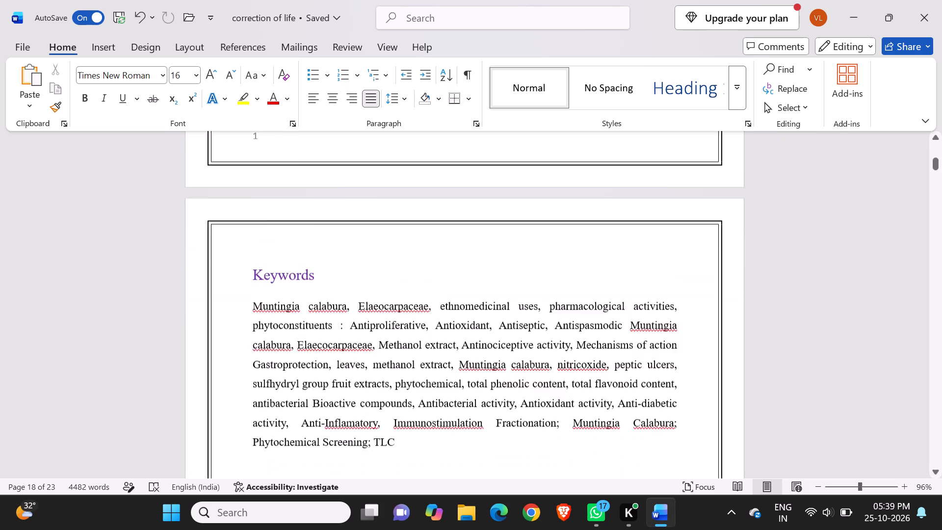
{"action": "scroll", "coordinate": [340, 281], "scroll_direction": "down", "scroll_amount": 10}
{"action": "scroll", "coordinate": [340, 281], "scroll_direction": "down", "scroll_amount": 20}
{"action": "scroll", "coordinate": [341, 281], "scroll_direction": "down", "scroll_amount": 7}
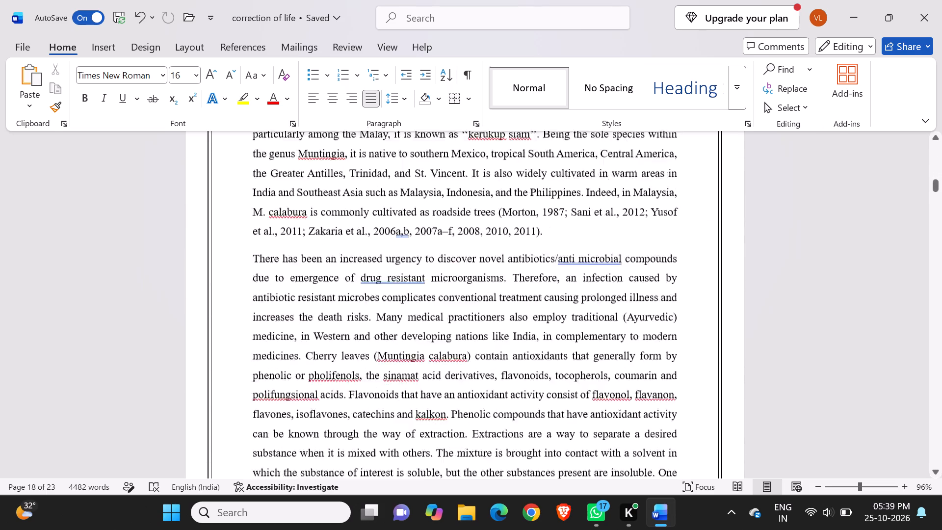
{"action": "scroll", "coordinate": [341, 281], "scroll_direction": "down", "scroll_amount": 12}
{"action": "scroll", "coordinate": [341, 271], "scroll_direction": "down", "scroll_amount": 20}
{"action": "scroll", "coordinate": [341, 271], "scroll_direction": "down", "scroll_amount": 3}
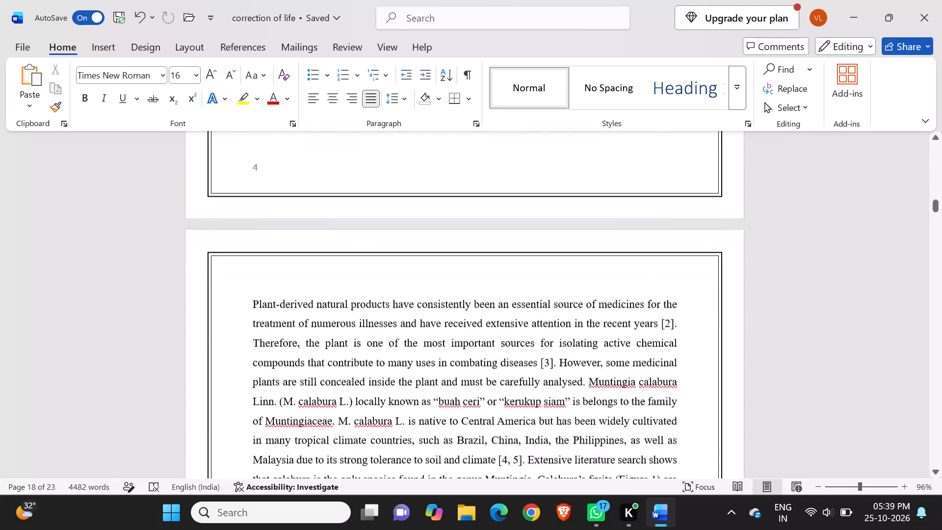
{"action": "scroll", "coordinate": [345, 271], "scroll_direction": "down", "scroll_amount": 20}
{"action": "scroll", "coordinate": [347, 271], "scroll_direction": "down", "scroll_amount": 5}
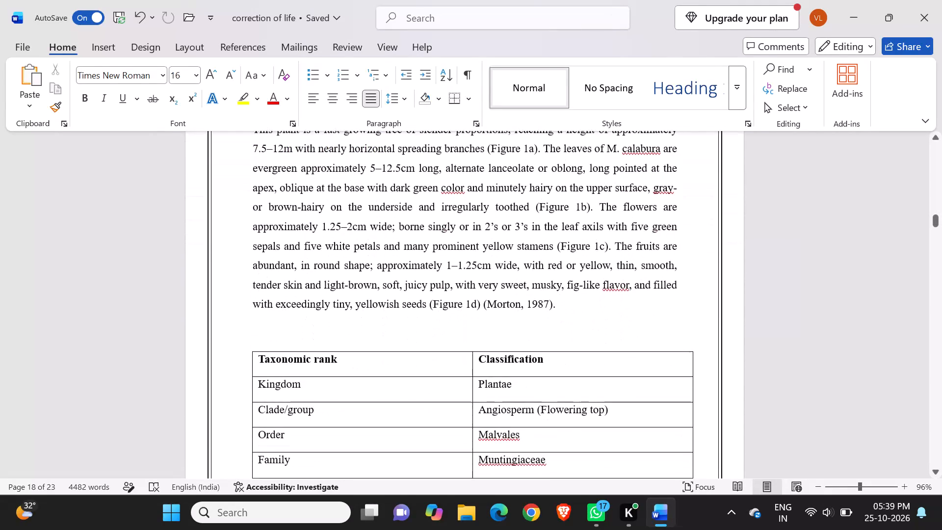
Examine the taxonomic table, plant photos, and the medicinal, traditional and other uses sections with their pictures, through to Common Traditional Forms.
{"action": "scroll", "coordinate": [349, 274], "scroll_direction": "down", "scroll_amount": 1}
{"action": "scroll", "coordinate": [349, 274], "scroll_direction": "up", "scroll_amount": 3}
{"action": "scroll", "coordinate": [342, 276], "scroll_direction": "down", "scroll_amount": 20}
{"action": "scroll", "coordinate": [342, 276], "scroll_direction": "down", "scroll_amount": 2}
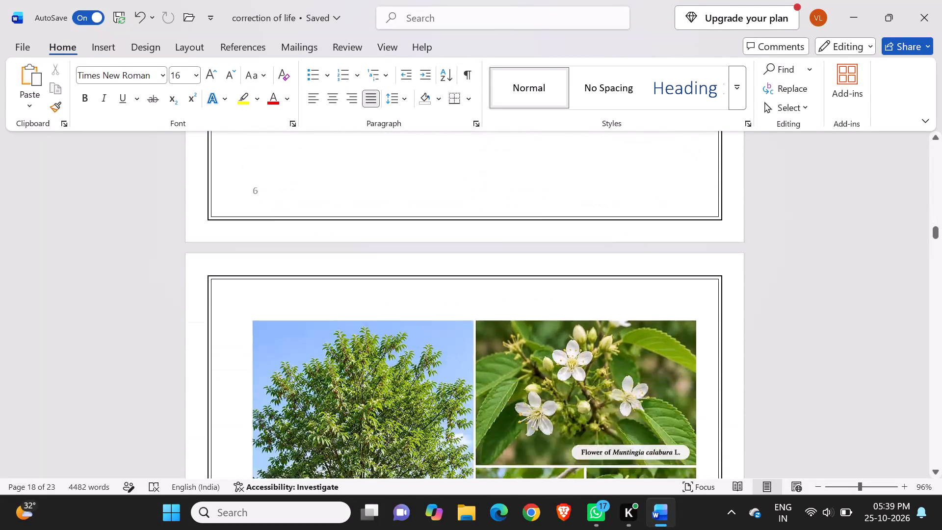
{"action": "scroll", "coordinate": [343, 286], "scroll_direction": "down", "scroll_amount": 16}
{"action": "scroll", "coordinate": [344, 290], "scroll_direction": "down", "scroll_amount": 12}
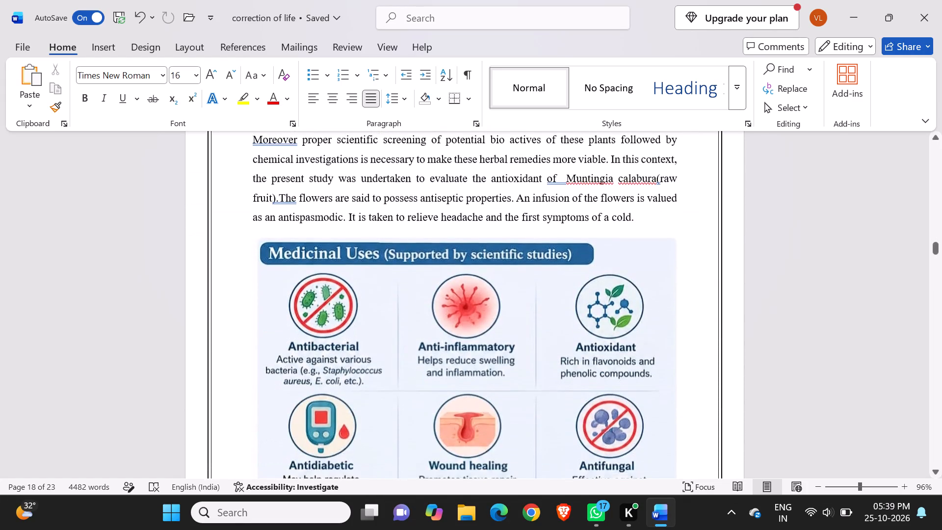
{"action": "scroll", "coordinate": [344, 290], "scroll_direction": "up", "scroll_amount": 5}
{"action": "scroll", "coordinate": [344, 290], "scroll_direction": "down", "scroll_amount": 6}
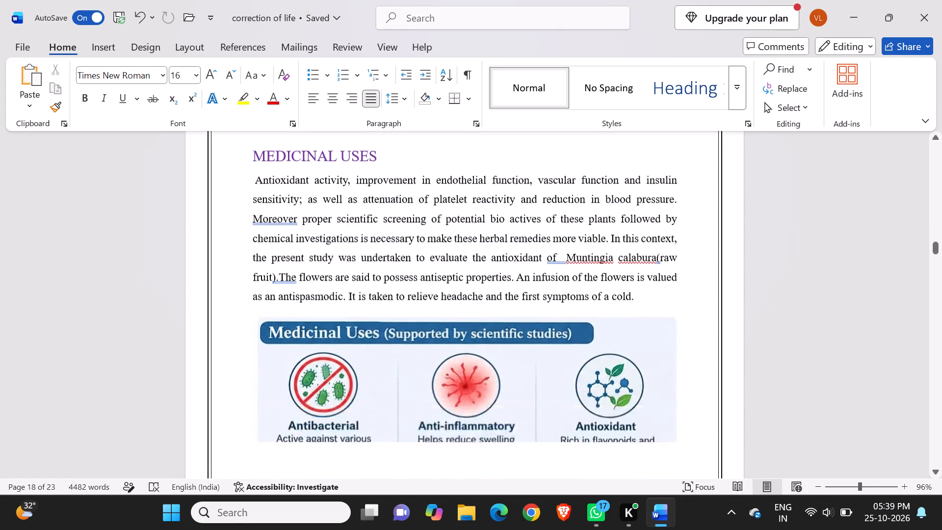
{"action": "scroll", "coordinate": [344, 290], "scroll_direction": "down", "scroll_amount": 13}
{"action": "scroll", "coordinate": [344, 290], "scroll_direction": "up", "scroll_amount": 4}
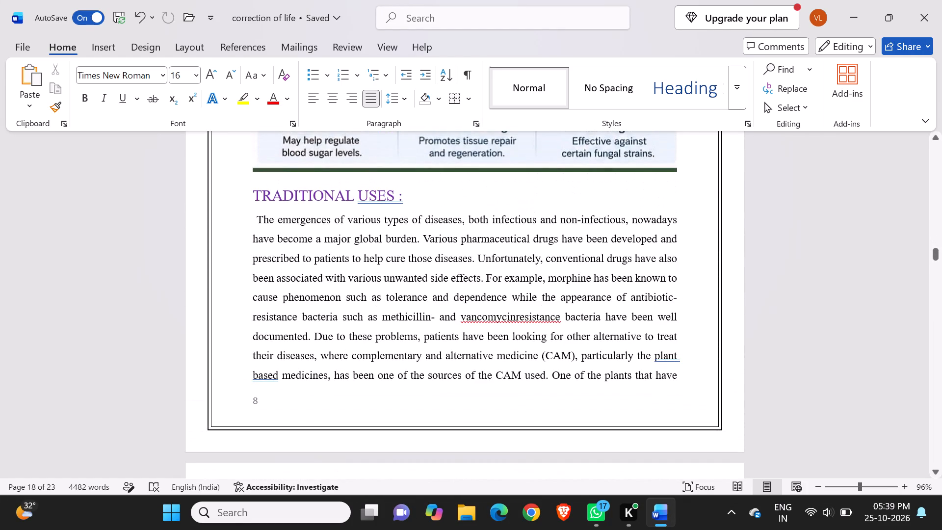
{"action": "scroll", "coordinate": [344, 291], "scroll_direction": "down", "scroll_amount": 7}
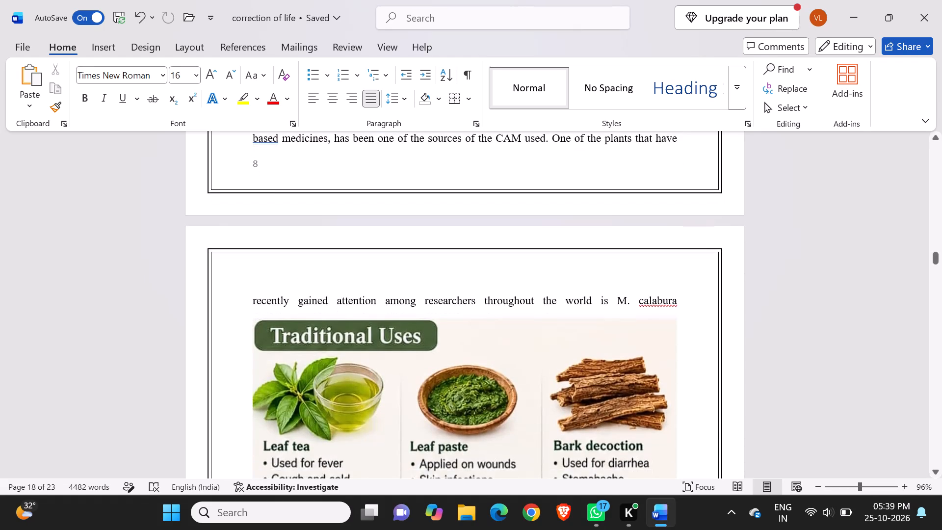
{"action": "scroll", "coordinate": [344, 291], "scroll_direction": "down", "scroll_amount": 8}
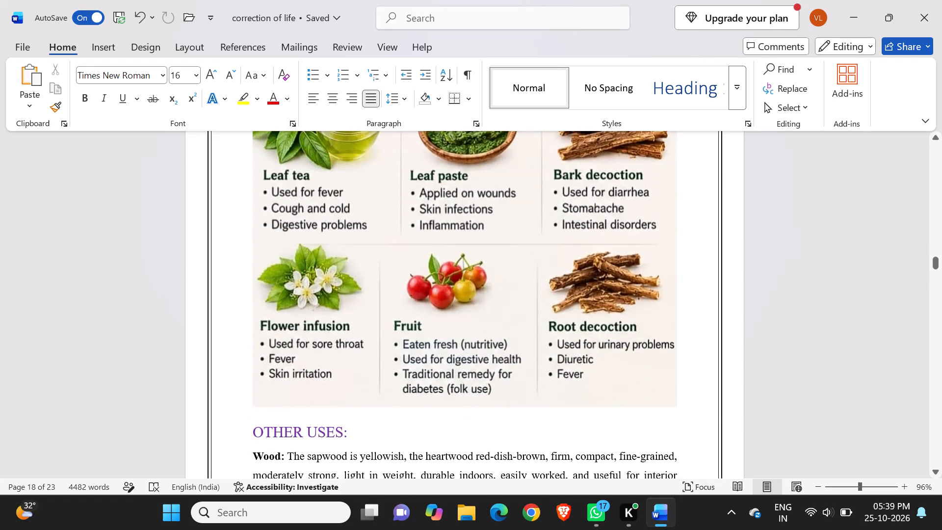
{"action": "scroll", "coordinate": [344, 291], "scroll_direction": "down", "scroll_amount": 17}
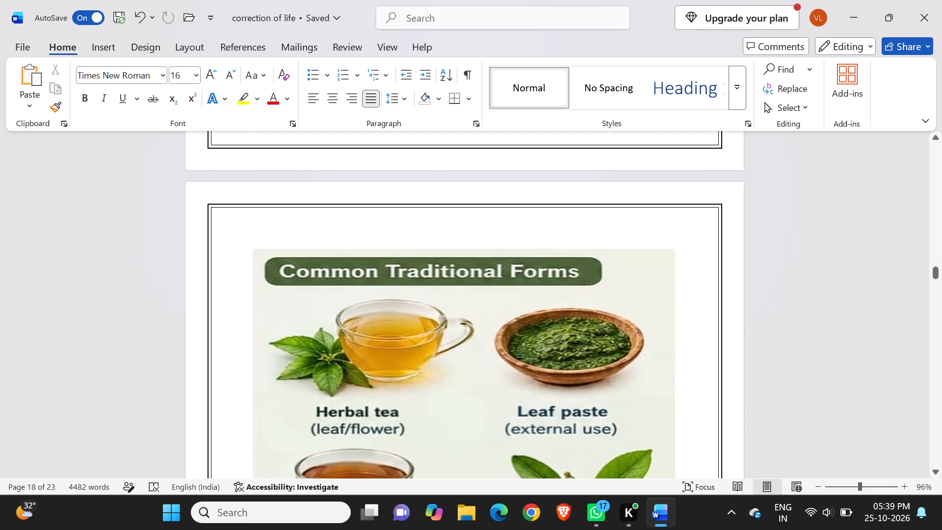
{"action": "scroll", "coordinate": [345, 293], "scroll_direction": "down", "scroll_amount": 14}
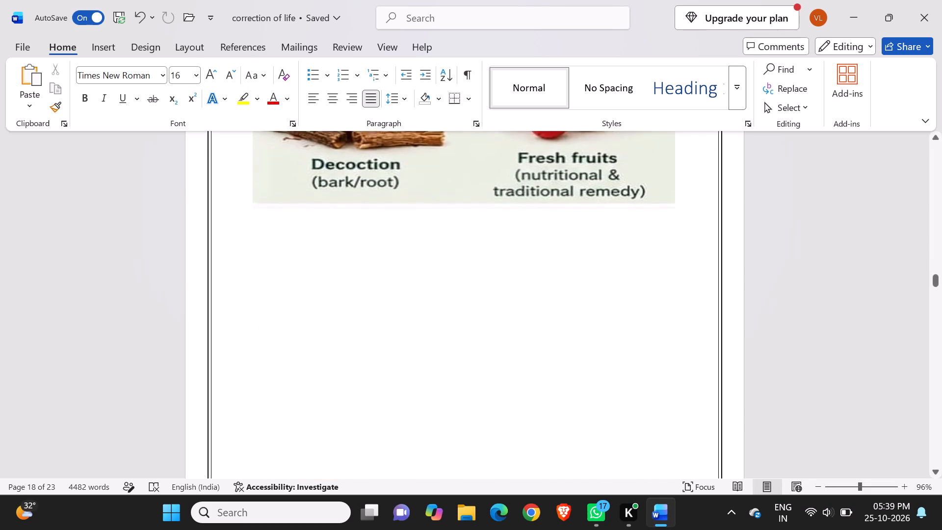
Review the phytochemical constituents text, the phenols diagram and the screening table, through to the Pharmacological studies heading.
{"action": "scroll", "coordinate": [345, 293], "scroll_direction": "down", "scroll_amount": 19}
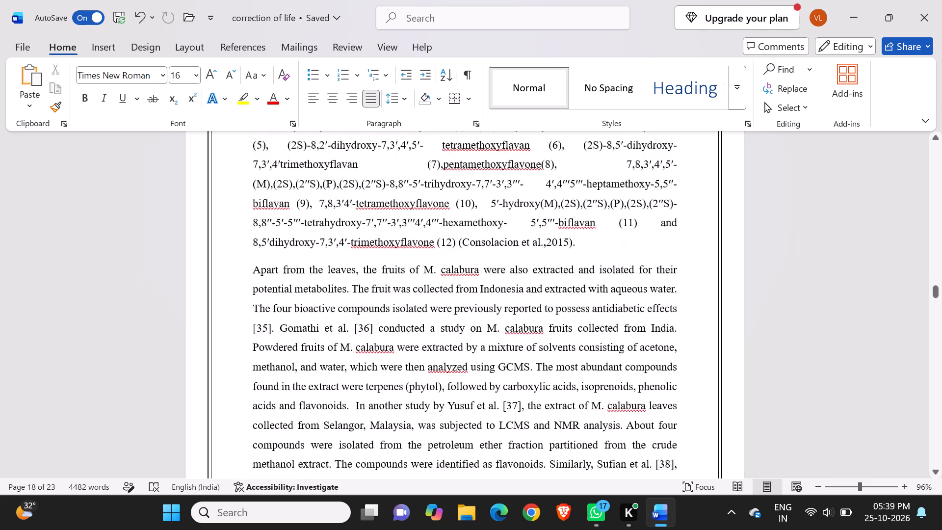
{"action": "scroll", "coordinate": [344, 296], "scroll_direction": "down", "scroll_amount": 18}
{"action": "scroll", "coordinate": [345, 297], "scroll_direction": "down", "scroll_amount": 7}
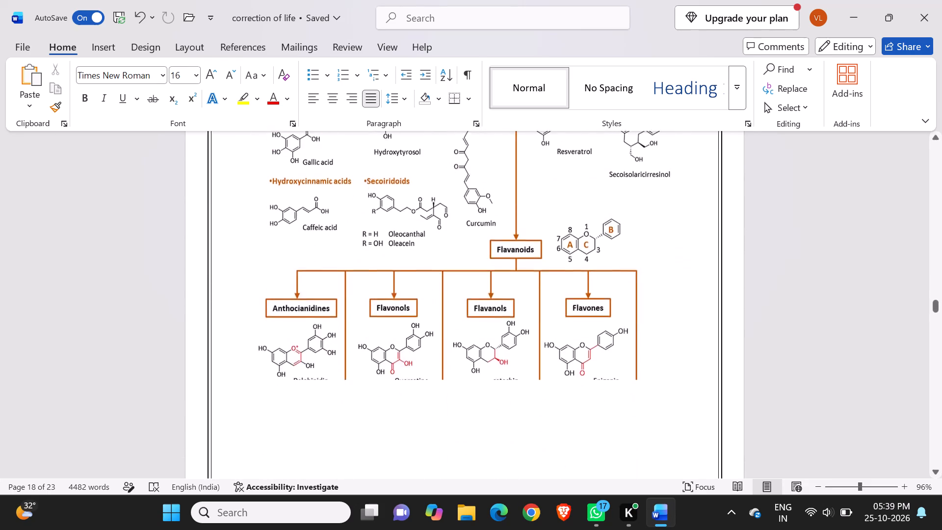
{"action": "scroll", "coordinate": [345, 297], "scroll_direction": "down", "scroll_amount": 14}
{"action": "scroll", "coordinate": [347, 299], "scroll_direction": "down", "scroll_amount": 14}
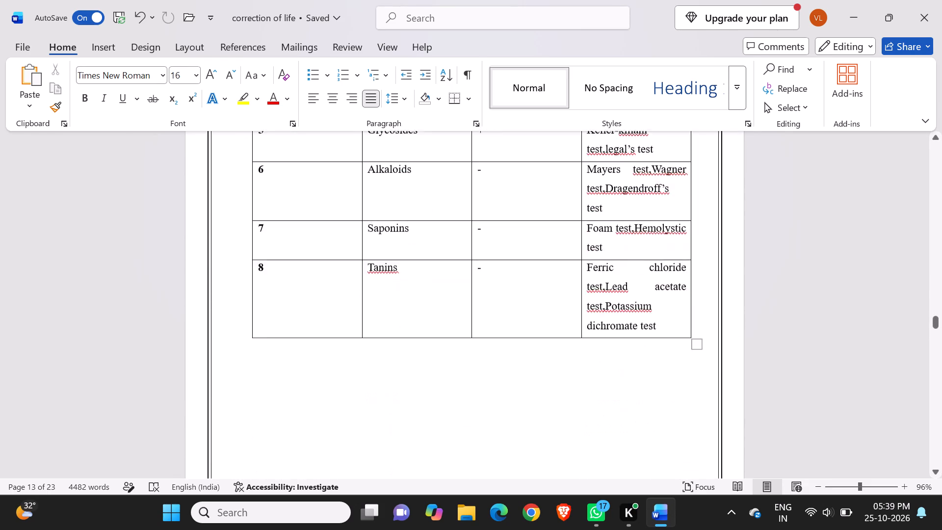
{"action": "scroll", "coordinate": [347, 299], "scroll_direction": "down", "scroll_amount": 12}
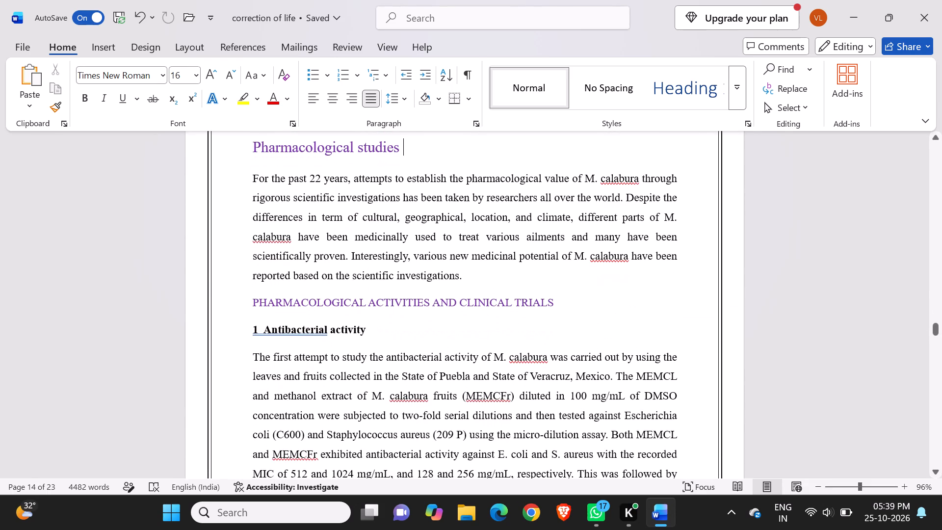
Review the numbered pharmacological activities from antibacterial to antidiabetic, through to the start of the Phytochemical Screening section.
{"action": "scroll", "coordinate": [346, 299], "scroll_direction": "down", "scroll_amount": 6}
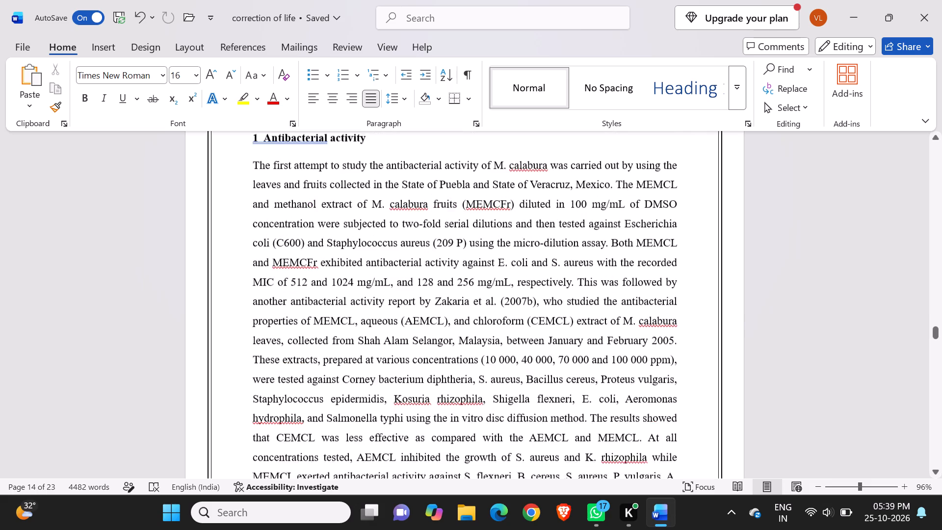
{"action": "scroll", "coordinate": [346, 299], "scroll_direction": "down", "scroll_amount": 19}
{"action": "scroll", "coordinate": [346, 299], "scroll_direction": "down", "scroll_amount": 5}
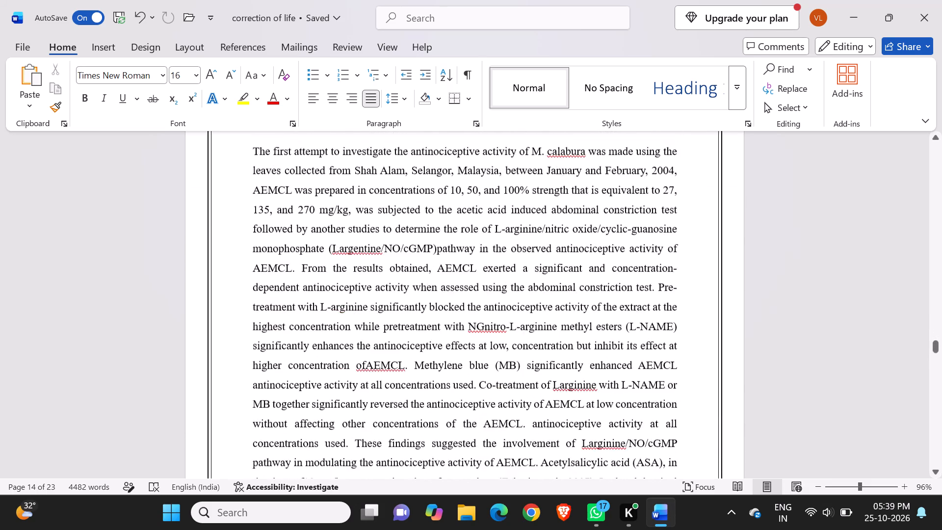
{"action": "scroll", "coordinate": [346, 299], "scroll_direction": "down", "scroll_amount": 20}
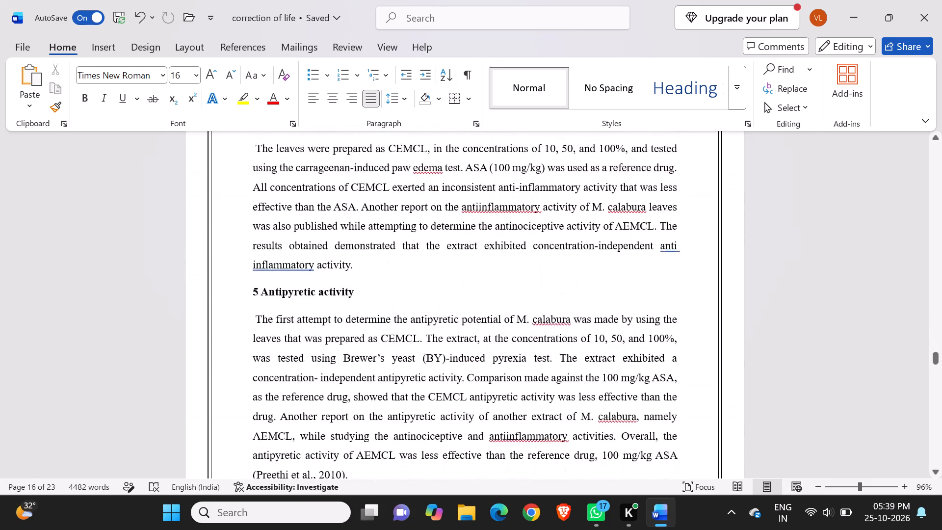
{"action": "scroll", "coordinate": [347, 299], "scroll_direction": "down", "scroll_amount": 7}
{"action": "scroll", "coordinate": [347, 299], "scroll_direction": "up", "scroll_amount": 17}
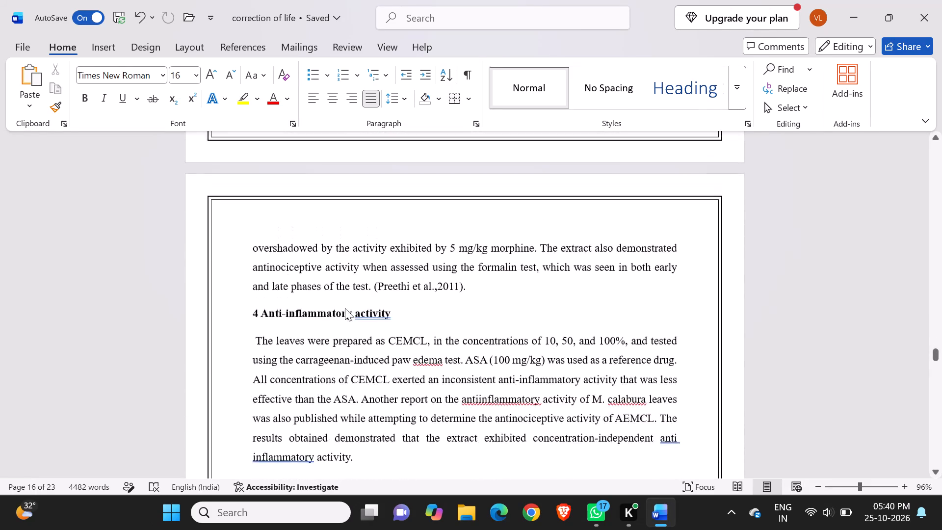
{"action": "scroll", "coordinate": [345, 308], "scroll_direction": "up", "scroll_amount": 4}
{"action": "scroll", "coordinate": [344, 311], "scroll_direction": "down", "scroll_amount": 8}
{"action": "scroll", "coordinate": [344, 312], "scroll_direction": "down", "scroll_amount": 20}
{"action": "scroll", "coordinate": [344, 312], "scroll_direction": "down", "scroll_amount": 5}
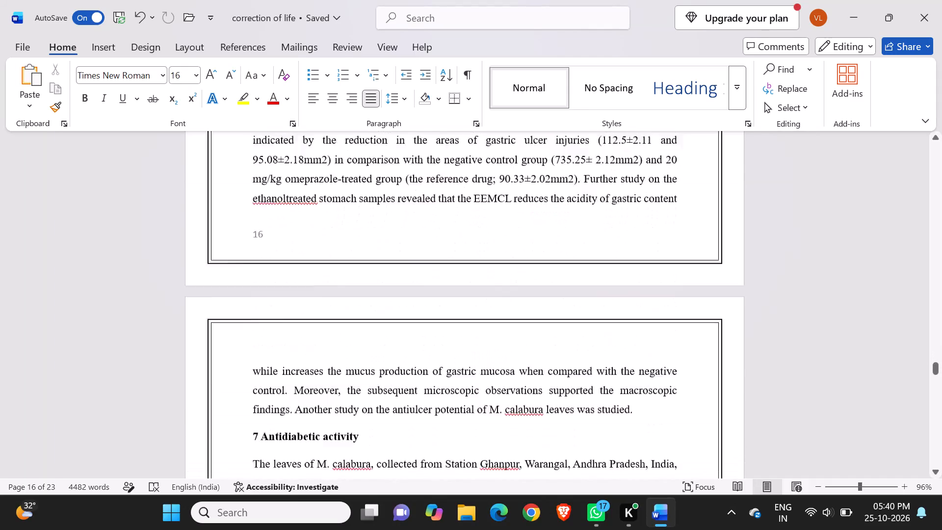
{"action": "scroll", "coordinate": [340, 317], "scroll_direction": "down", "scroll_amount": 15}
{"action": "scroll", "coordinate": [340, 317], "scroll_direction": "down", "scroll_amount": 8}
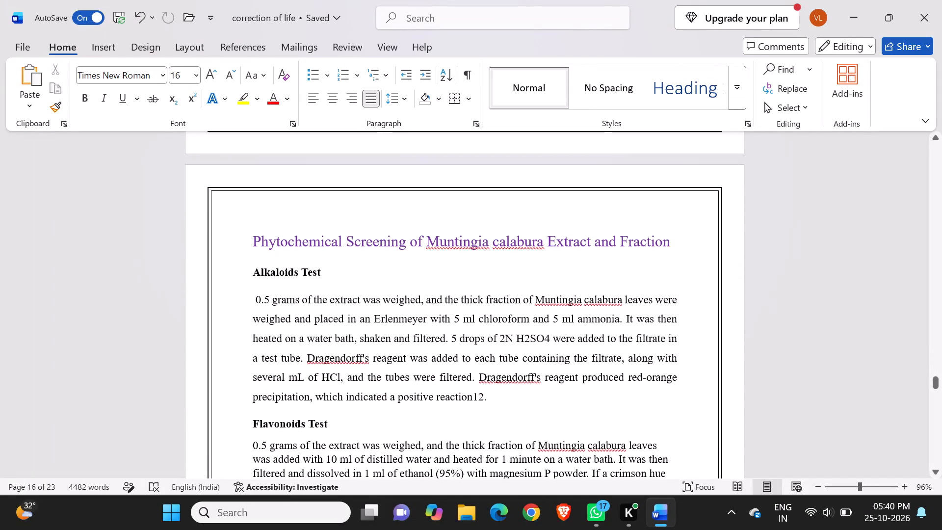
Review the Alkaloids to Phenolic screening tests and the Thin-Layer Chromatography section, continuing through the blank pages that follow.
{"action": "scroll", "coordinate": [340, 317], "scroll_direction": "down", "scroll_amount": 16}
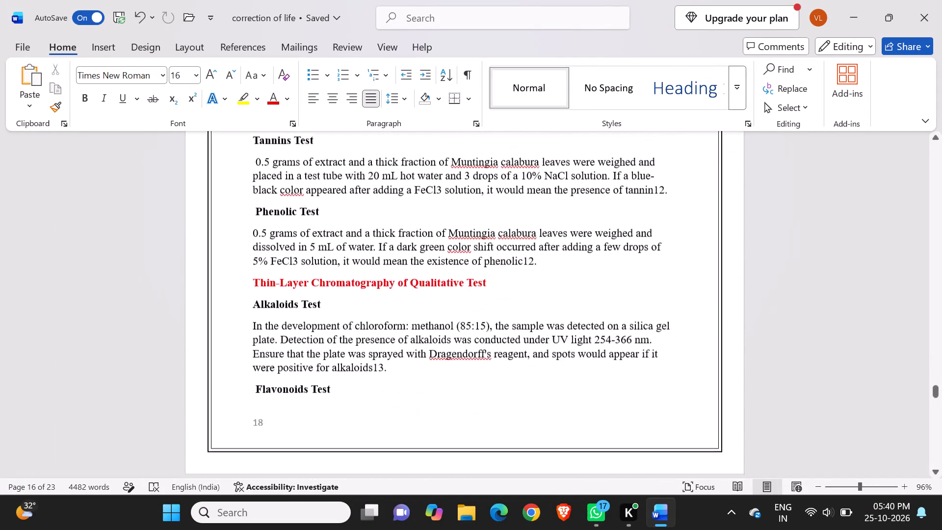
{"action": "scroll", "coordinate": [340, 317], "scroll_direction": "down", "scroll_amount": 7}
{"action": "scroll", "coordinate": [341, 318], "scroll_direction": "up", "scroll_amount": 18}
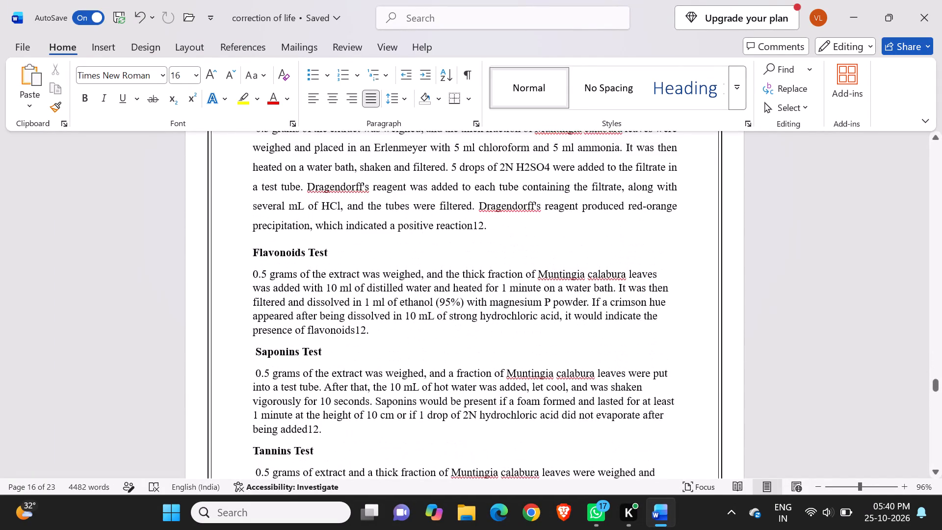
{"action": "scroll", "coordinate": [334, 324], "scroll_direction": "up", "scroll_amount": 5}
{"action": "scroll", "coordinate": [334, 324], "scroll_direction": "down", "scroll_amount": 12}
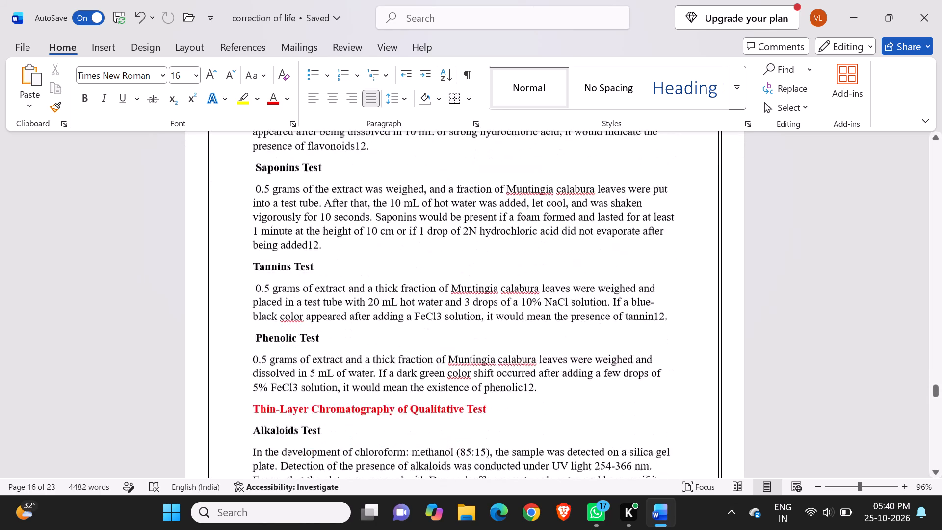
{"action": "scroll", "coordinate": [334, 324], "scroll_direction": "down", "scroll_amount": 17}
{"action": "scroll", "coordinate": [335, 324], "scroll_direction": "down", "scroll_amount": 5}
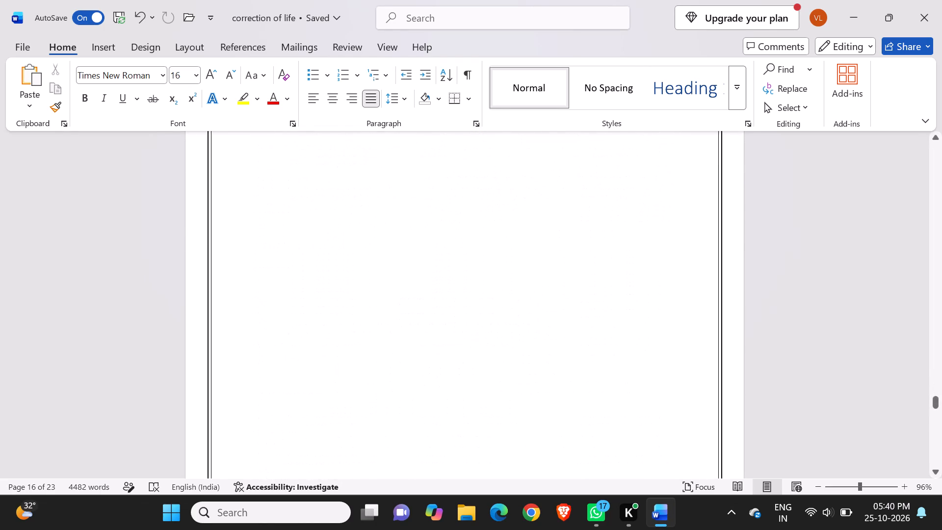
{"action": "scroll", "coordinate": [335, 324], "scroll_direction": "up", "scroll_amount": 11}
{"action": "scroll", "coordinate": [335, 326], "scroll_direction": "down", "scroll_amount": 16}
{"action": "scroll", "coordinate": [336, 327], "scroll_direction": "down", "scroll_amount": 17}
Recheck the phytochemical screening tests and the blank area around page 19, ending with the cursor on blank page 20.
{"action": "scroll", "coordinate": [339, 327], "scroll_direction": "up", "scroll_amount": 14}
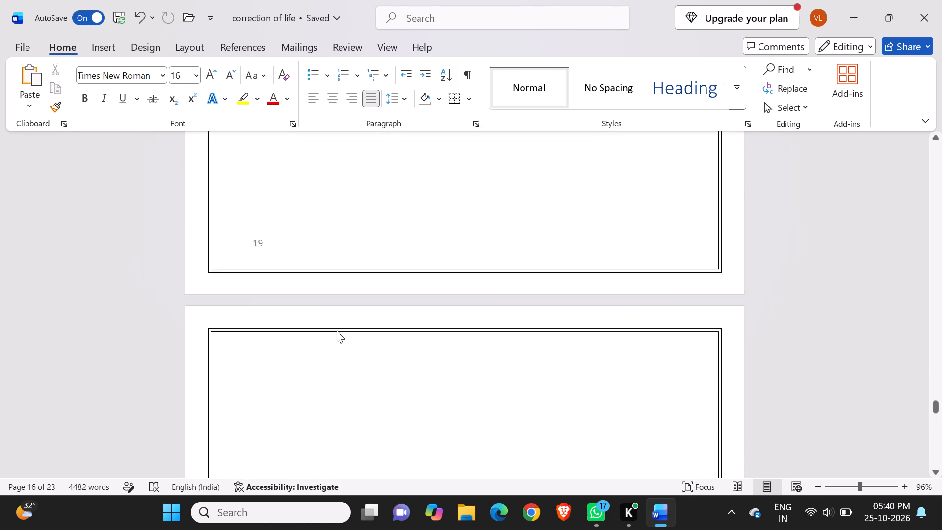
{"action": "scroll", "coordinate": [340, 331], "scroll_direction": "up", "scroll_amount": 20}
{"action": "scroll", "coordinate": [339, 332], "scroll_direction": "up", "scroll_amount": 13}
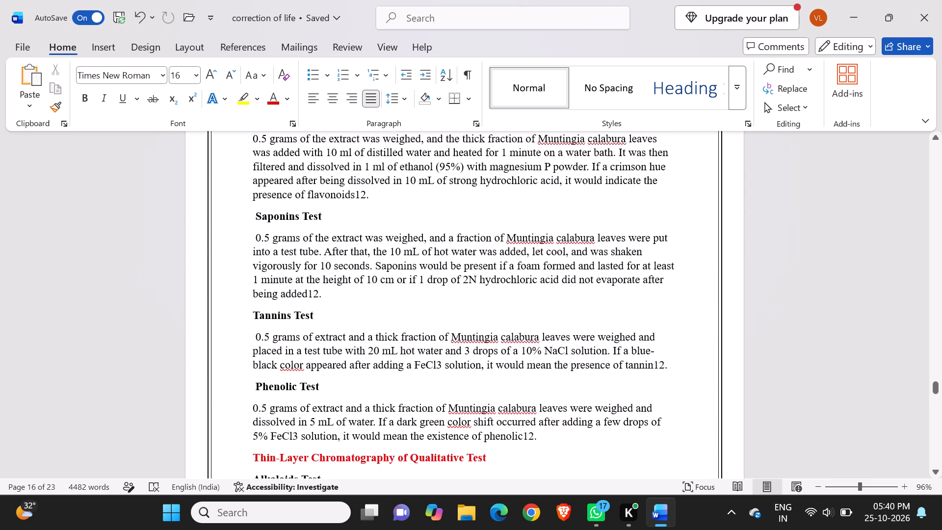
{"action": "scroll", "coordinate": [338, 334], "scroll_direction": "up", "scroll_amount": 7}
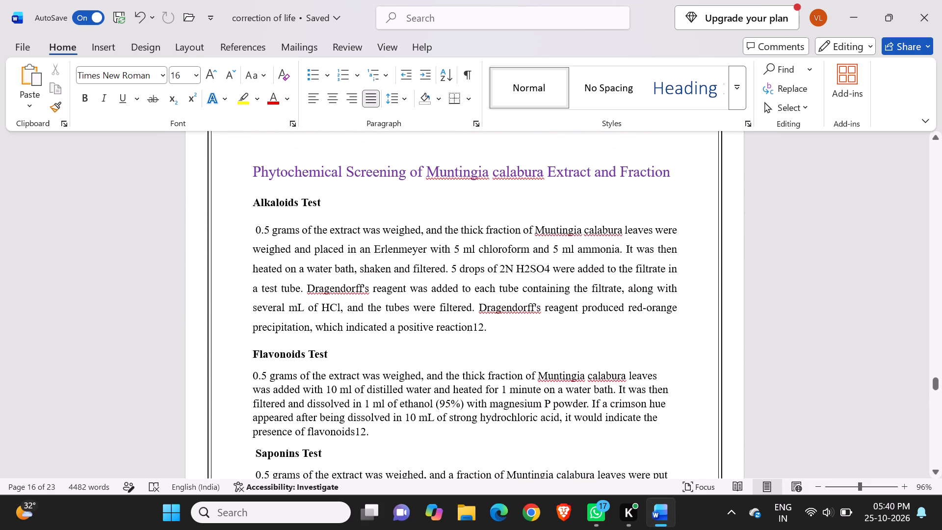
{"action": "scroll", "coordinate": [339, 335], "scroll_direction": "down", "scroll_amount": 8}
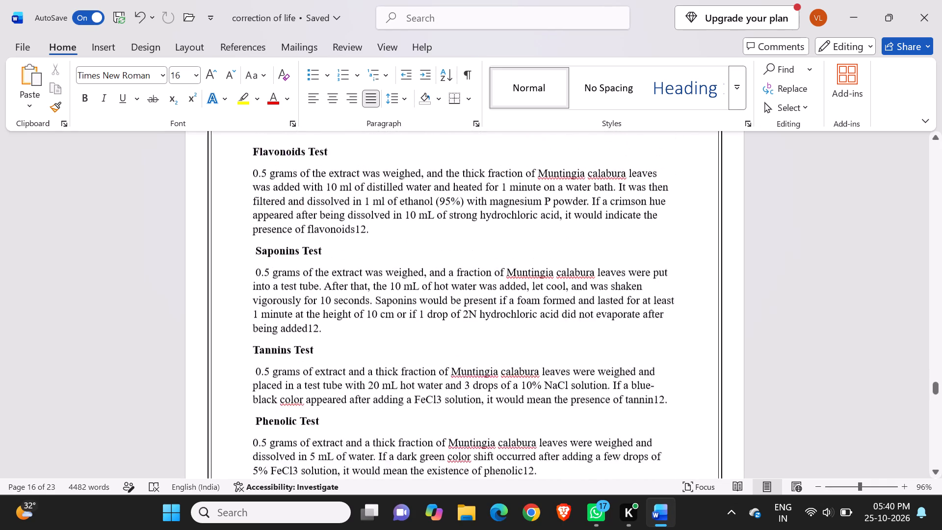
{"action": "scroll", "coordinate": [339, 335], "scroll_direction": "down", "scroll_amount": 16}
{"action": "scroll", "coordinate": [332, 344], "scroll_direction": "down", "scroll_amount": 11}
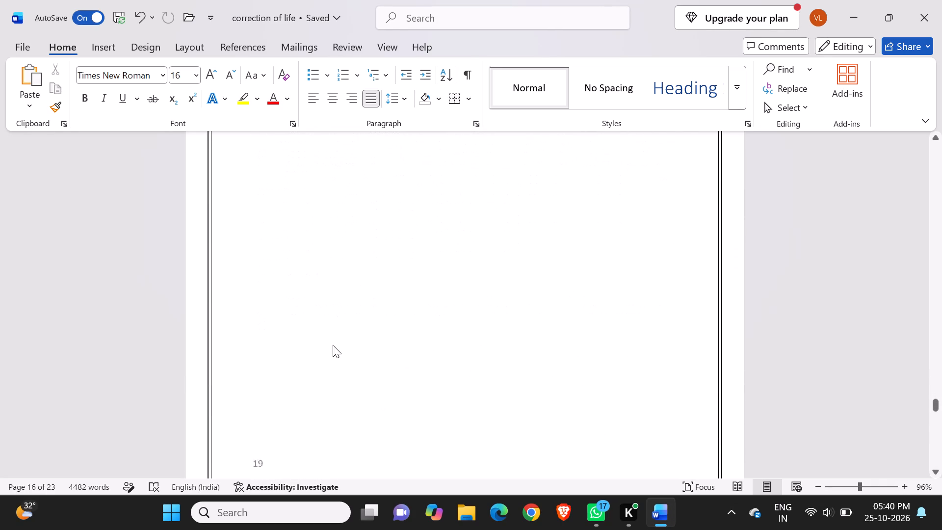
{"action": "scroll", "coordinate": [333, 345], "scroll_direction": "down", "scroll_amount": 10}
{"action": "left_click", "coordinate": [334, 291]}
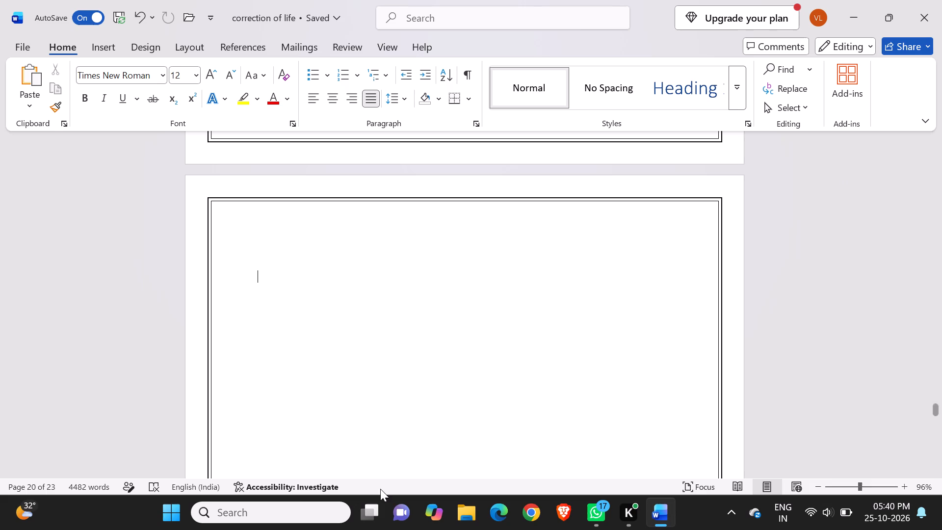
Return to the title page and review the document from the title through the introduction to the plant photos.
{"action": "scroll", "coordinate": [380, 489], "scroll_direction": "up", "scroll_amount": 3}
{"action": "scroll", "coordinate": [416, 389], "scroll_direction": "up", "scroll_amount": 2}
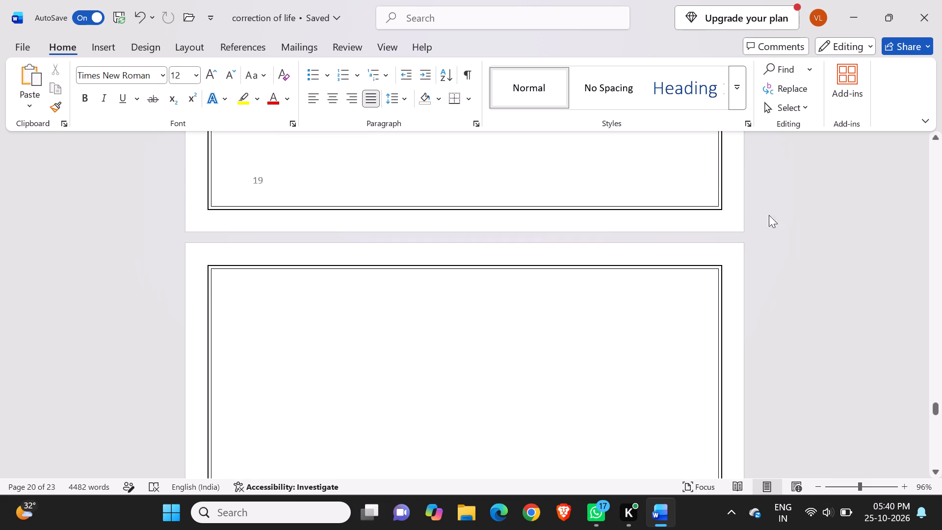
{"action": "left_click", "coordinate": [937, 161]}
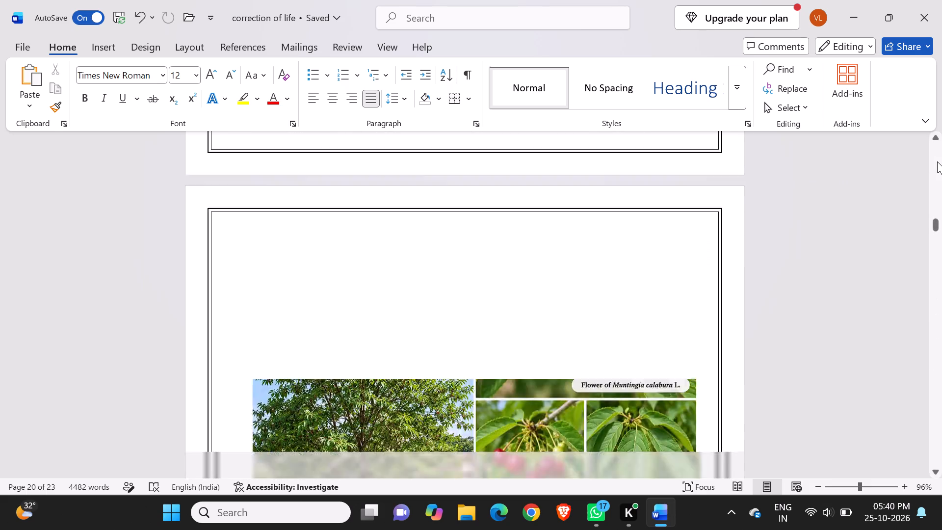
{"action": "scroll", "coordinate": [932, 161], "scroll_direction": "up", "scroll_amount": 12}
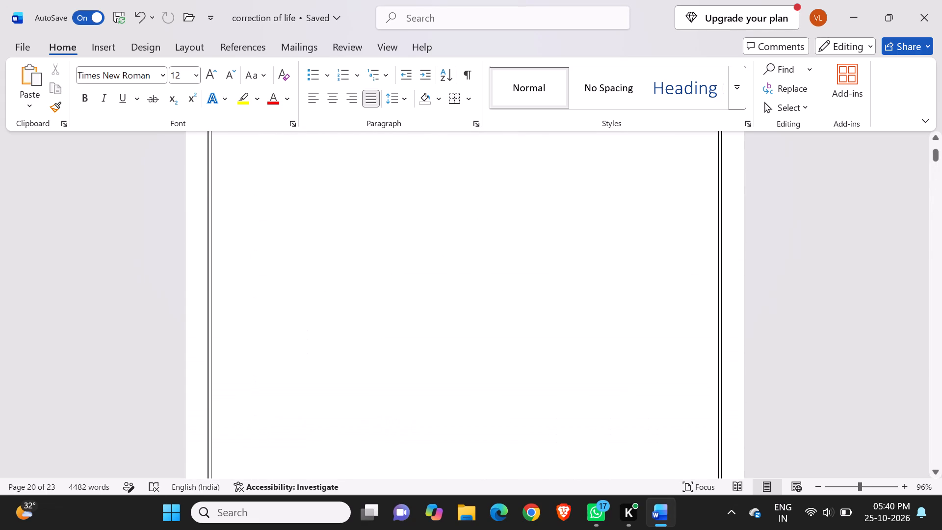
{"action": "scroll", "coordinate": [911, 163], "scroll_direction": "up", "scroll_amount": 19}
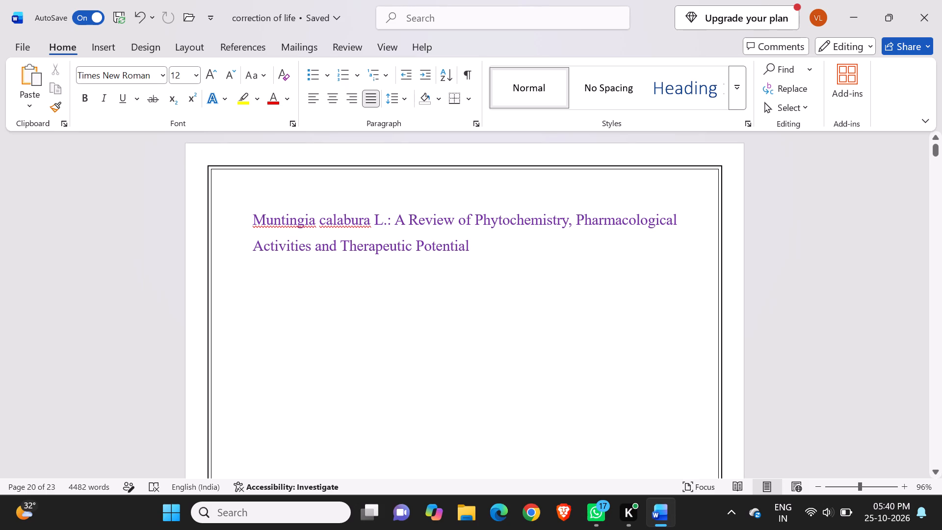
{"action": "left_click", "coordinate": [313, 251]}
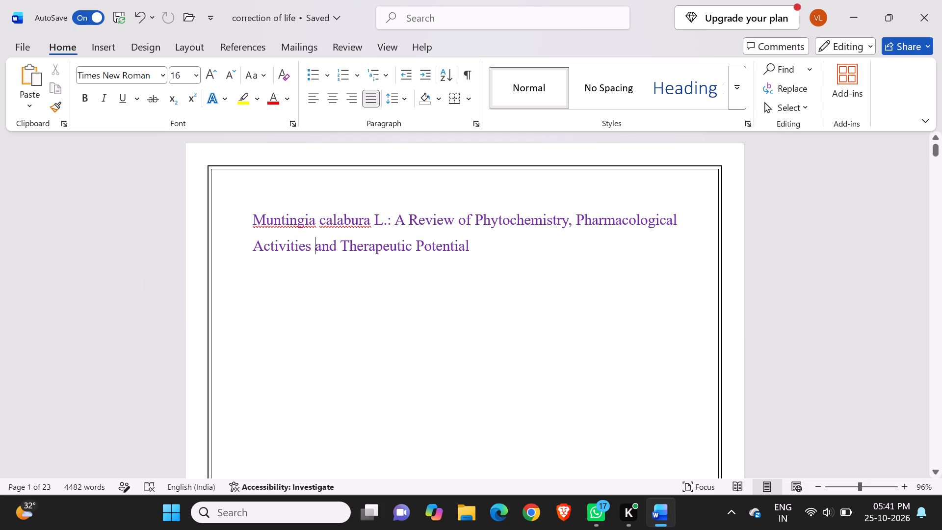
{"action": "scroll", "coordinate": [304, 358], "scroll_direction": "down", "scroll_amount": 20}
{"action": "scroll", "coordinate": [304, 358], "scroll_direction": "down", "scroll_amount": 20}
{"action": "scroll", "coordinate": [304, 358], "scroll_direction": "down", "scroll_amount": 1}
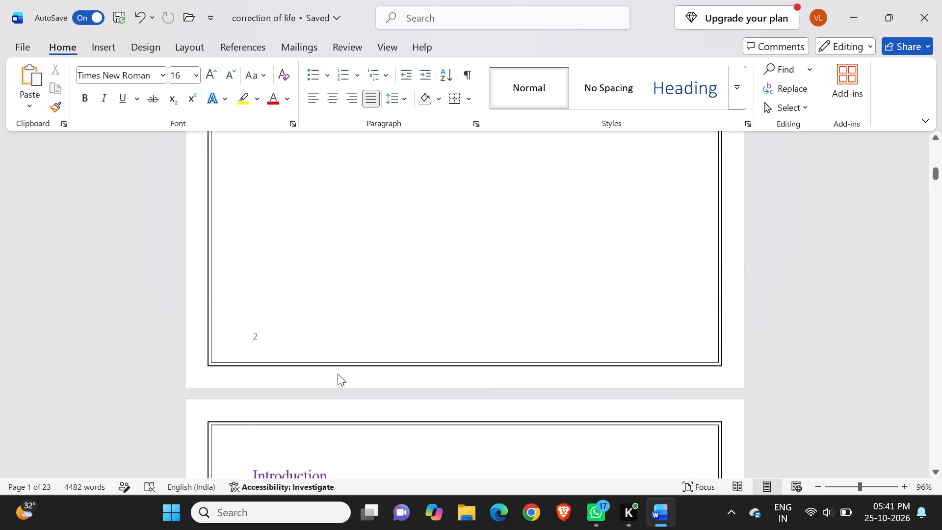
{"action": "scroll", "coordinate": [338, 373], "scroll_direction": "down", "scroll_amount": 4}
{"action": "double_click", "coordinate": [936, 222]}
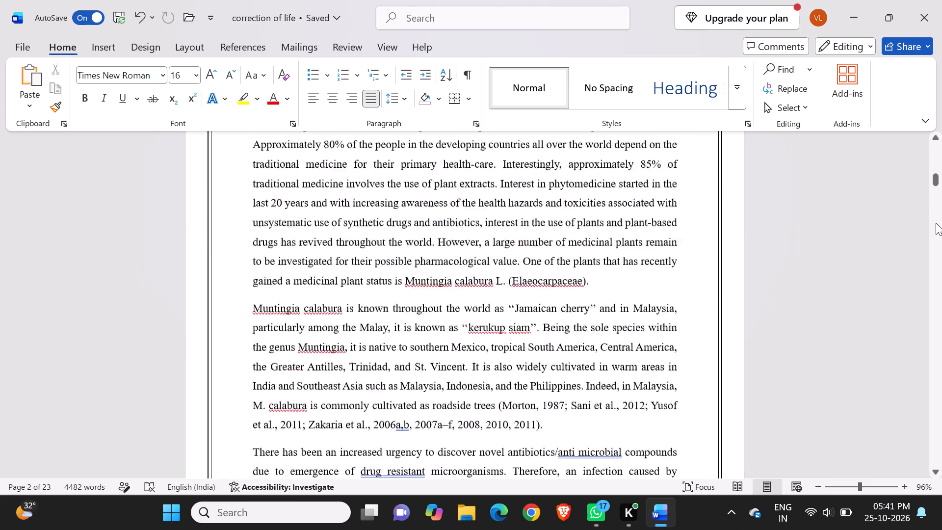
{"action": "left_click", "coordinate": [936, 227]}
{"action": "left_click", "coordinate": [931, 231]}
{"action": "left_click", "coordinate": [930, 235]}
{"action": "scroll", "coordinate": [929, 236], "scroll_direction": "down", "scroll_amount": 8}
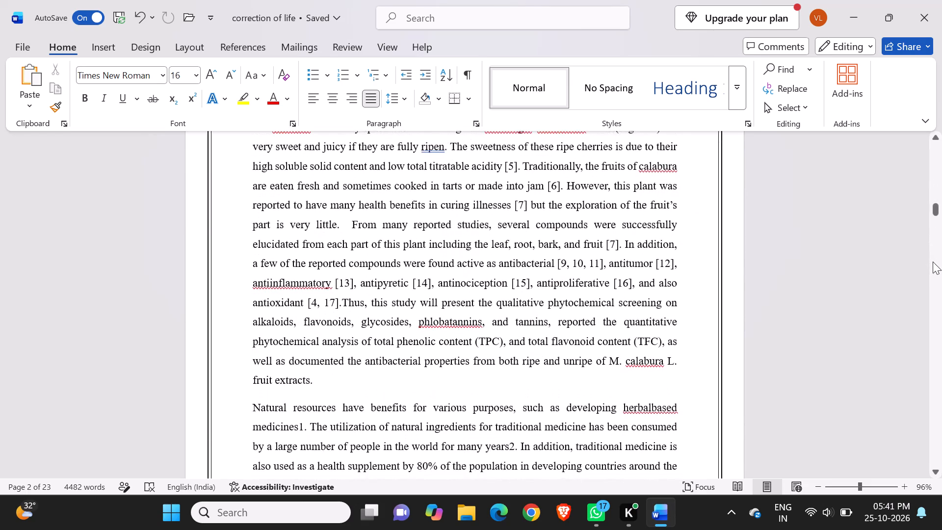
{"action": "left_click", "coordinate": [933, 262]}
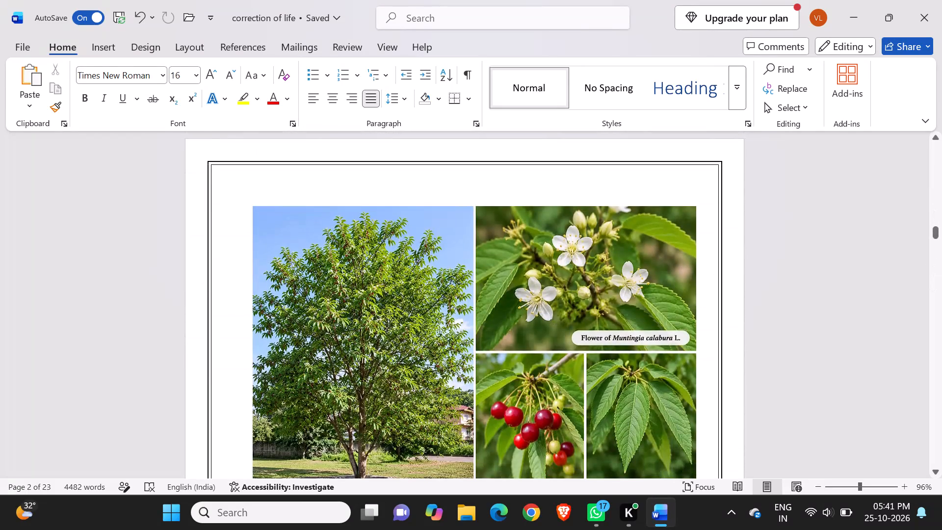
Examine the pages from the plant photos through the Traditional Uses text to the Common Traditional Forms picture.
{"action": "left_click", "coordinate": [929, 299]}
{"action": "left_click", "coordinate": [929, 299]}
{"action": "left_click", "coordinate": [929, 299]}
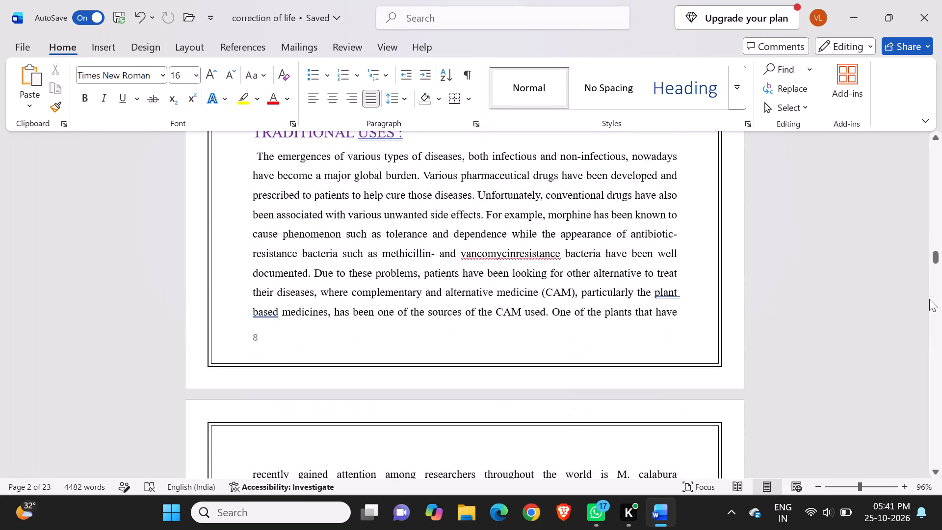
{"action": "left_click", "coordinate": [929, 299]}
{"action": "left_click", "coordinate": [929, 299]}
{"action": "left_click", "coordinate": [929, 299]}
{"action": "left_click", "coordinate": [928, 299]}
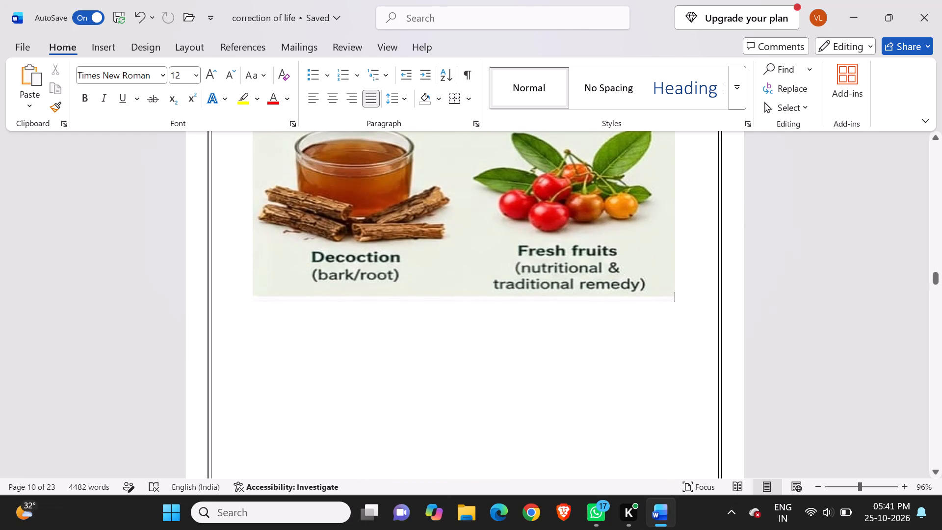
{"action": "scroll", "coordinate": [926, 331], "scroll_direction": "up", "scroll_amount": 6}
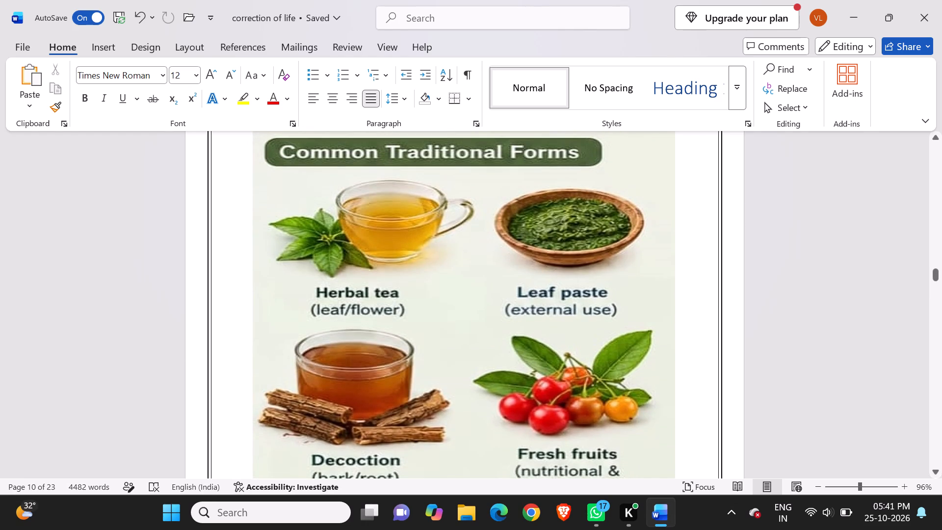
Examine the phytochemical constituents text and the Table 1 screening results, through to the Pharmacological studies heading.
{"action": "left_click", "coordinate": [932, 327]}
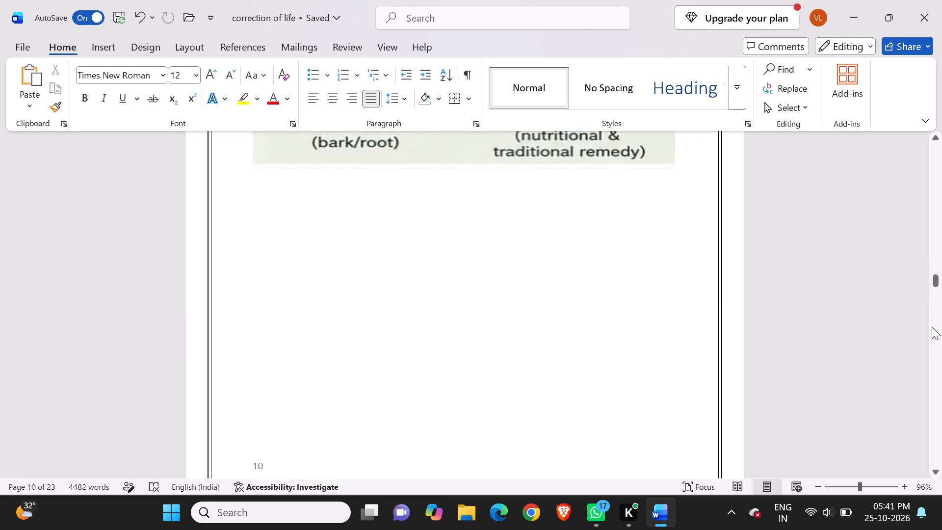
{"action": "left_click", "coordinate": [932, 327]}
{"action": "double_click", "coordinate": [931, 326]}
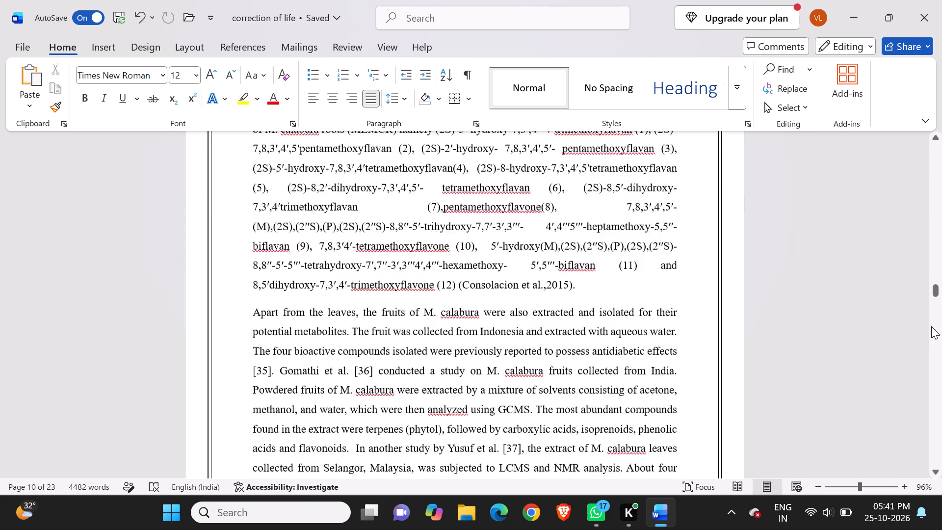
{"action": "left_click", "coordinate": [931, 326]}
{"action": "left_click", "coordinate": [930, 326]}
{"action": "left_click", "coordinate": [930, 326]}
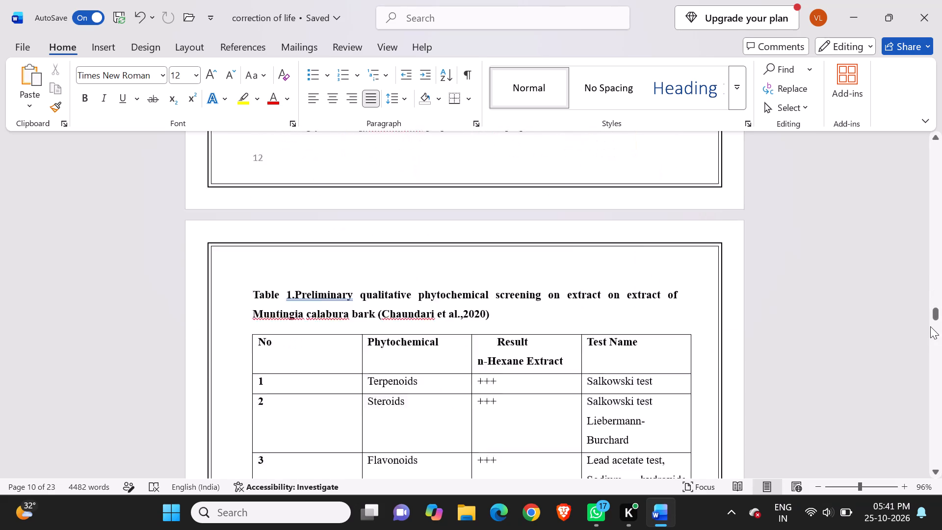
{"action": "left_click", "coordinate": [930, 326]}
{"action": "left_click", "coordinate": [930, 326]}
{"action": "left_click", "coordinate": [936, 339]}
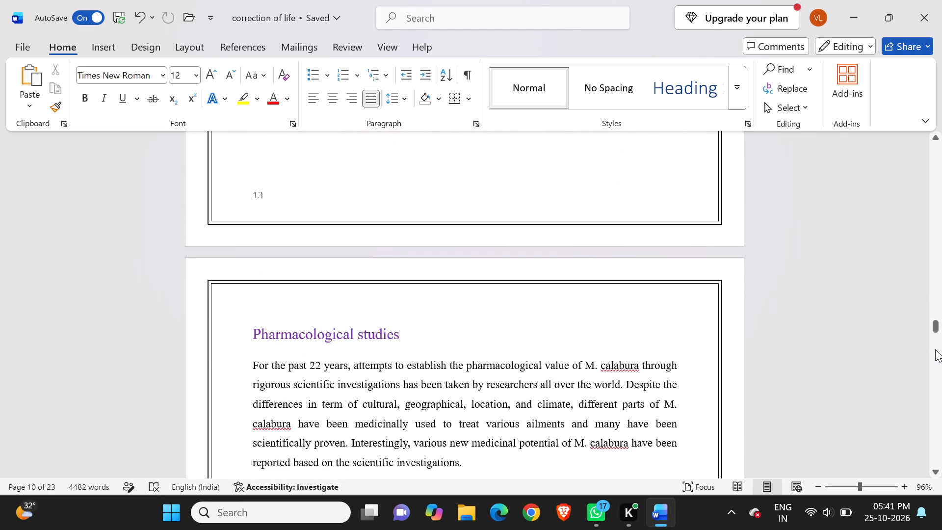
Review the pharmacological activities from antibacterial to antidiabetic and check the space before the Phytochemical Screening heading.
{"action": "scroll", "coordinate": [935, 349], "scroll_direction": "down", "scroll_amount": 7}
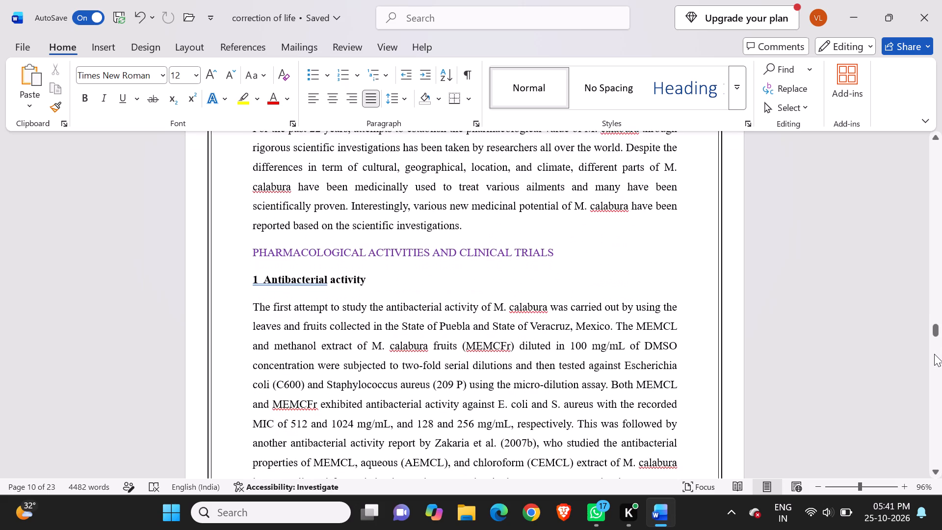
{"action": "scroll", "coordinate": [932, 357], "scroll_direction": "down", "scroll_amount": 7}
{"action": "scroll", "coordinate": [929, 361], "scroll_direction": "down", "scroll_amount": 20}
{"action": "scroll", "coordinate": [929, 361], "scroll_direction": "down", "scroll_amount": 15}
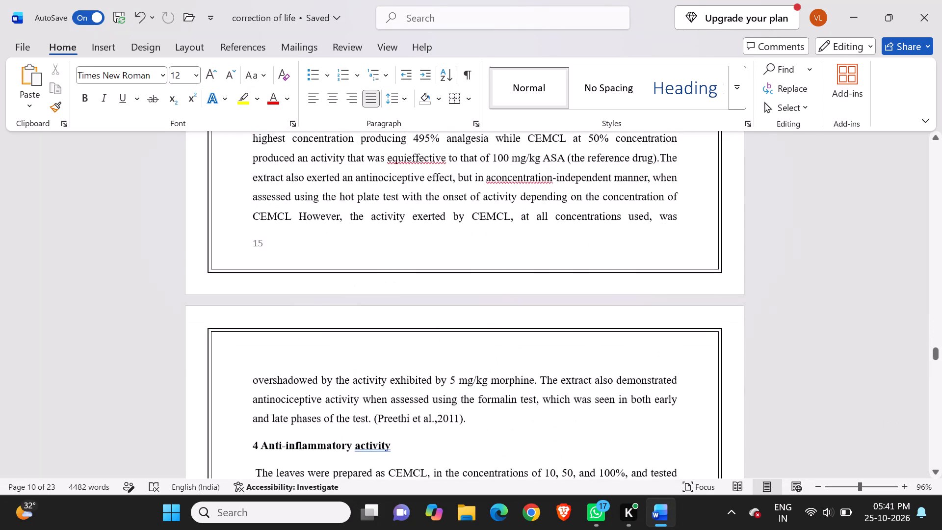
{"action": "scroll", "coordinate": [887, 426], "scroll_direction": "down", "scroll_amount": 20}
{"action": "scroll", "coordinate": [887, 426], "scroll_direction": "down", "scroll_amount": 18}
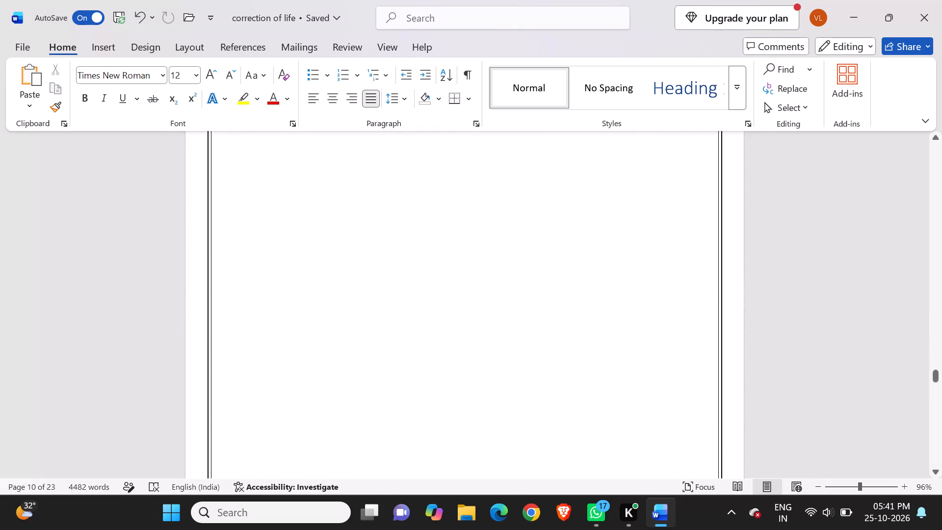
{"action": "scroll", "coordinate": [878, 443], "scroll_direction": "up", "scroll_amount": 15}
{"action": "scroll", "coordinate": [869, 456], "scroll_direction": "down", "scroll_amount": 11}
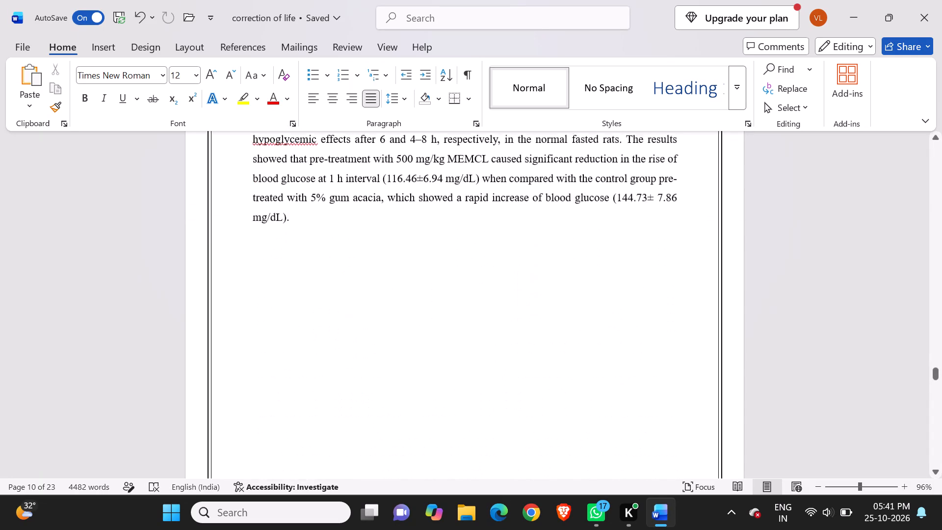
{"action": "scroll", "coordinate": [868, 461], "scroll_direction": "down", "scroll_amount": 15}
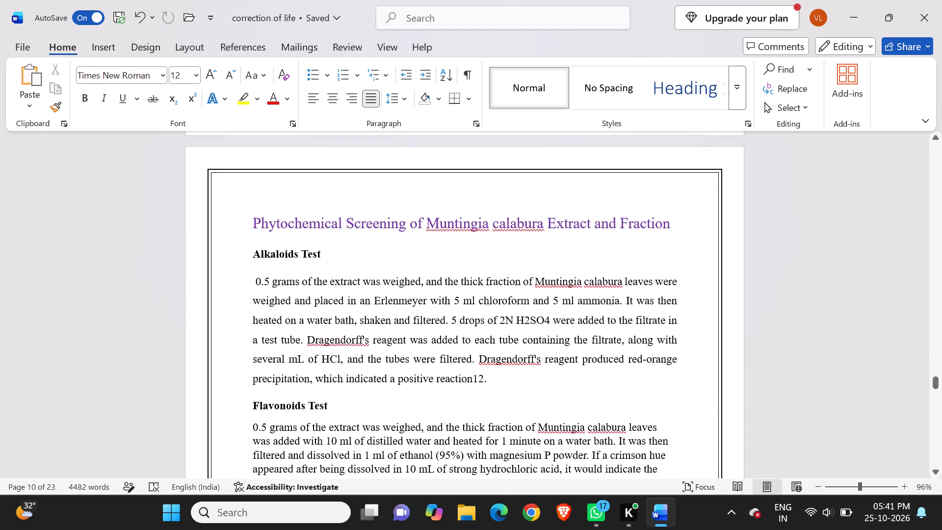
{"action": "scroll", "coordinate": [868, 463], "scroll_direction": "up", "scroll_amount": 15}
{"action": "scroll", "coordinate": [801, 466], "scroll_direction": "up", "scroll_amount": 3}
{"action": "scroll", "coordinate": [788, 460], "scroll_direction": "down", "scroll_amount": 10}
{"action": "left_click", "coordinate": [259, 239]}
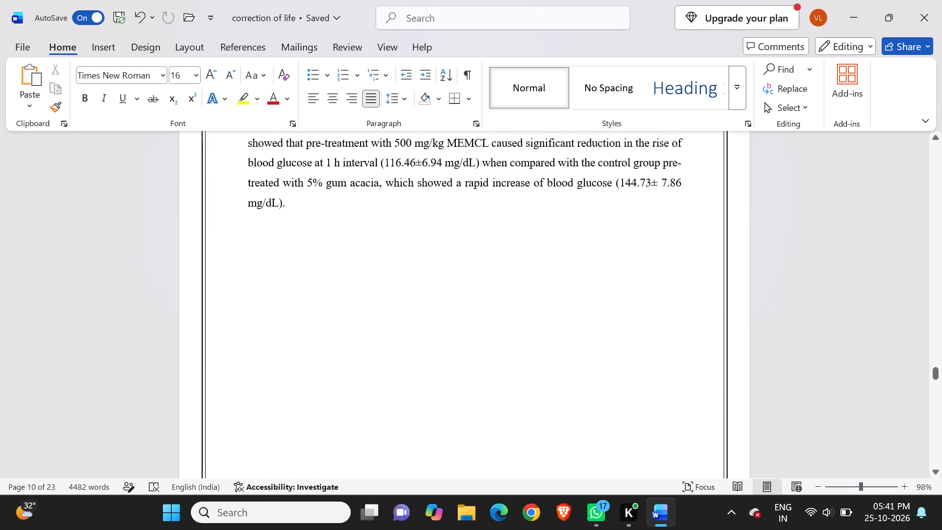
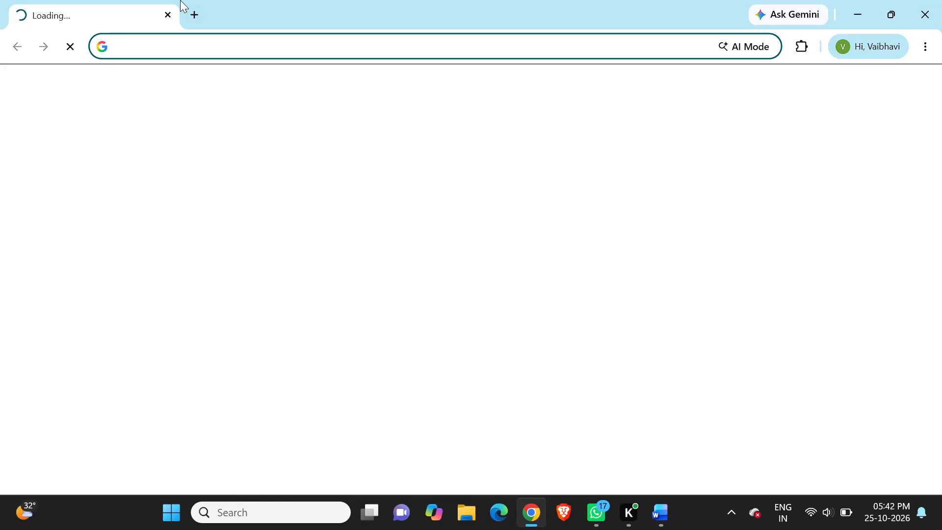
In Chrome, search the web for "muntingia calabura invivo and invitro activity review paper", using the corrected spelling of "paper".
{"action": "left_click", "coordinate": [157, 43]}
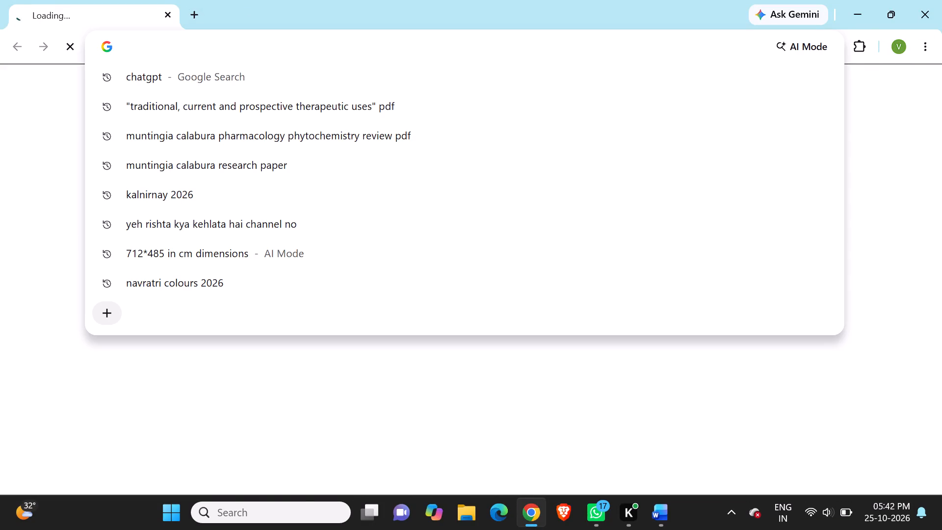
{"action": "key", "text": "m"}
{"action": "type", "text": "un"}
{"action": "type", "text": "tingia calabura"}
{"action": "key", "text": "space"}
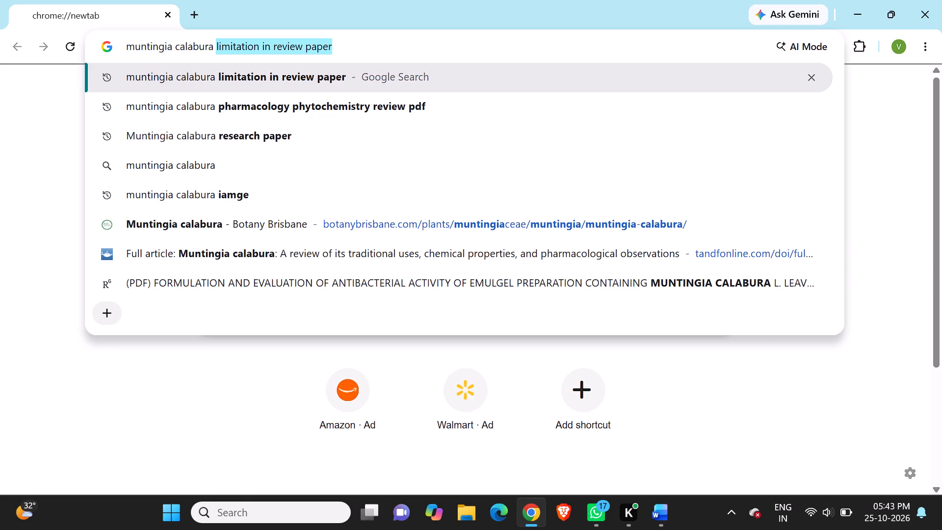
{"action": "type", "text": "in"}
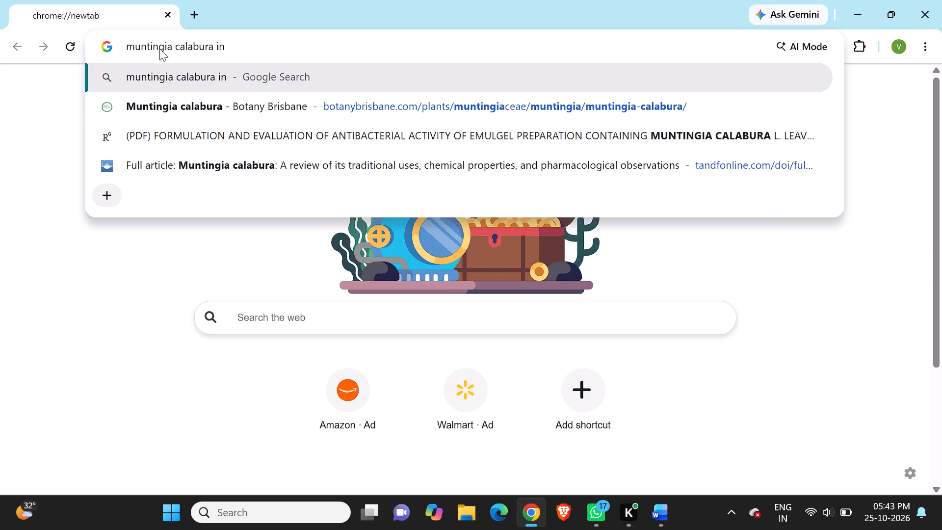
{"action": "type", "text": "vivo"}
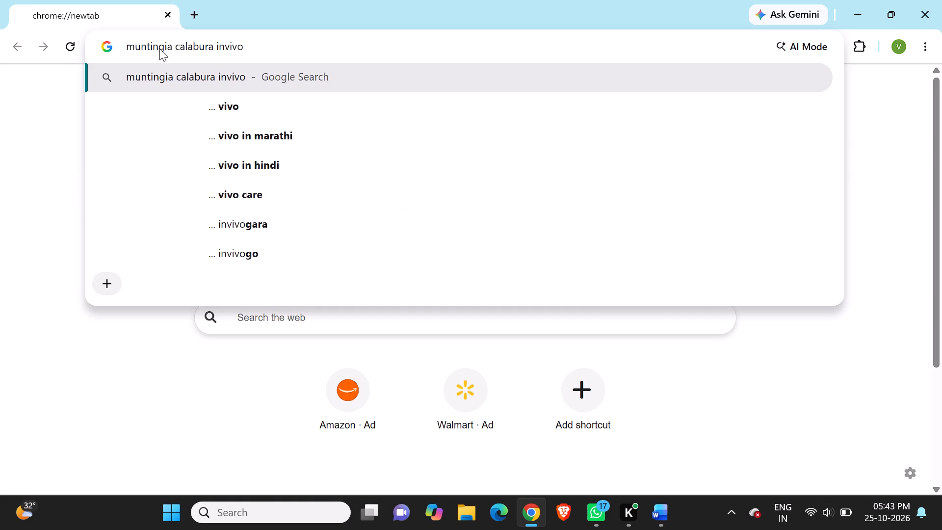
{"action": "key", "text": "space"}
{"action": "type", "text": "and invitro activity"}
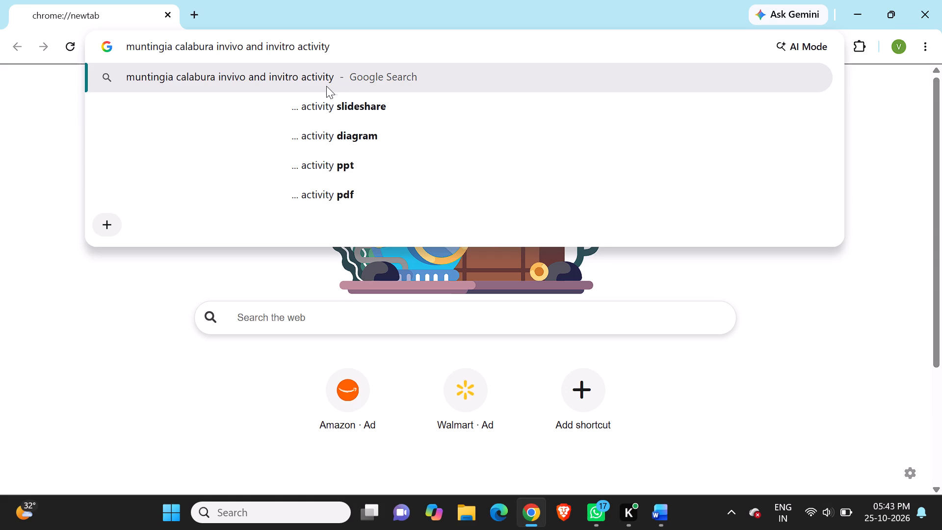
{"action": "key", "text": "space"}
{"action": "type", "text": "revi"}
{"action": "type", "text": "ew papar"}
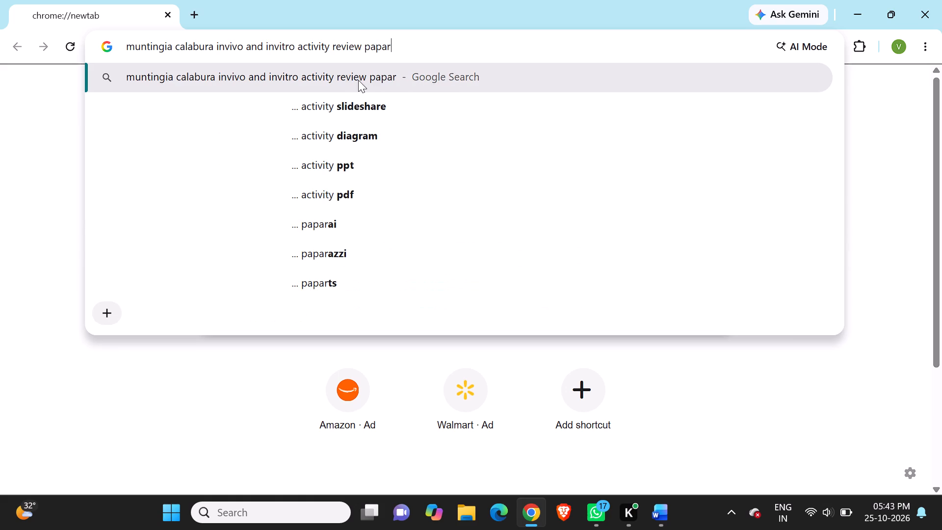
{"action": "key", "text": "BackSpace"}
{"action": "type", "text": "er"}
{"action": "key", "text": "space"}
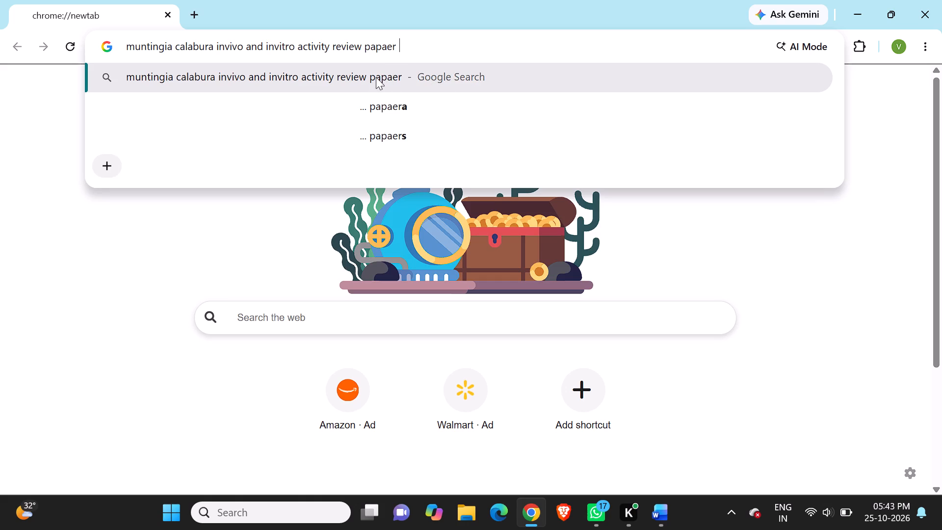
{"action": "left_click", "coordinate": [382, 77]}
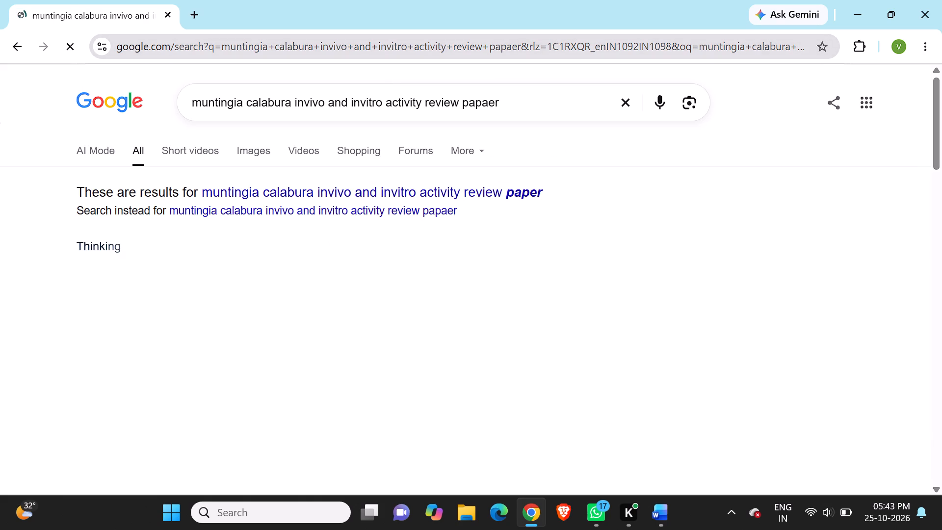
{"action": "double_click", "coordinate": [320, 187]}
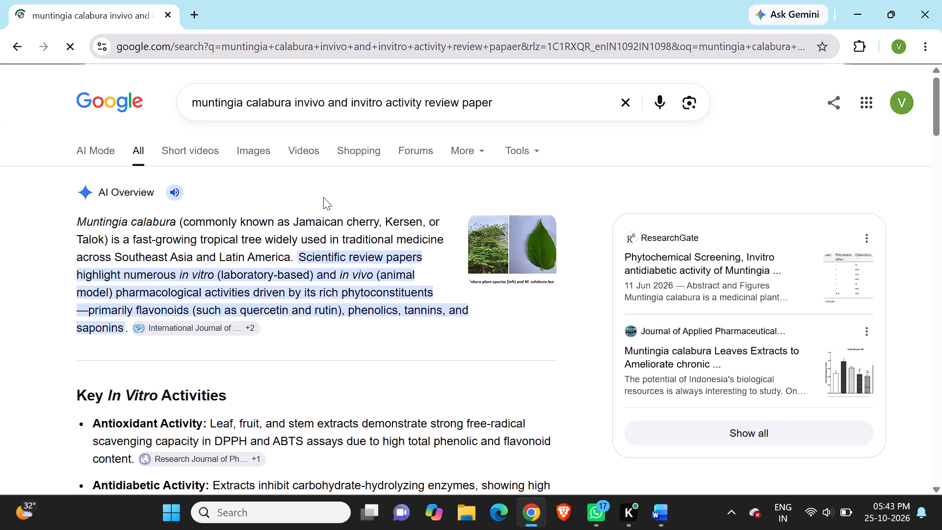
Examine the overview of in vitro and in vivo activities and the scholarly article results for Muntingia calabura.
{"action": "scroll", "coordinate": [326, 201], "scroll_direction": "down", "scroll_amount": 2}
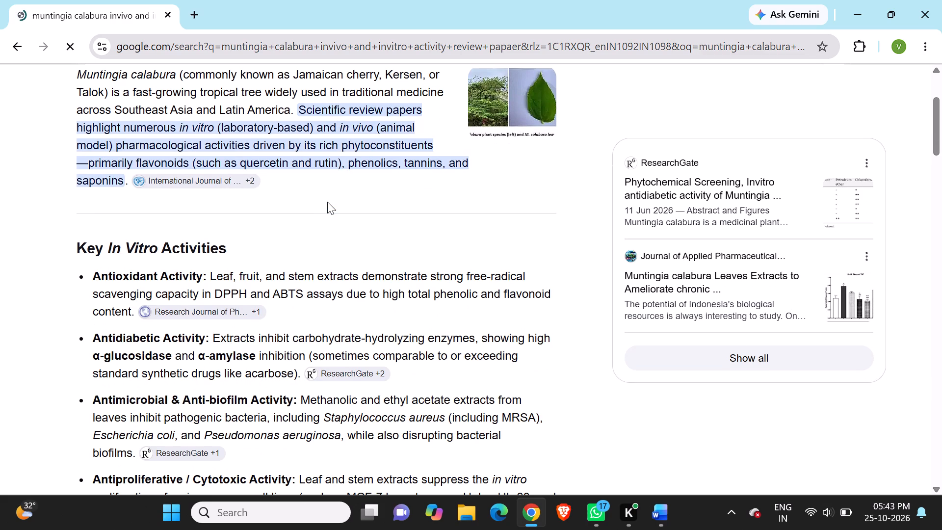
{"action": "scroll", "coordinate": [327, 202], "scroll_direction": "down", "scroll_amount": 6}
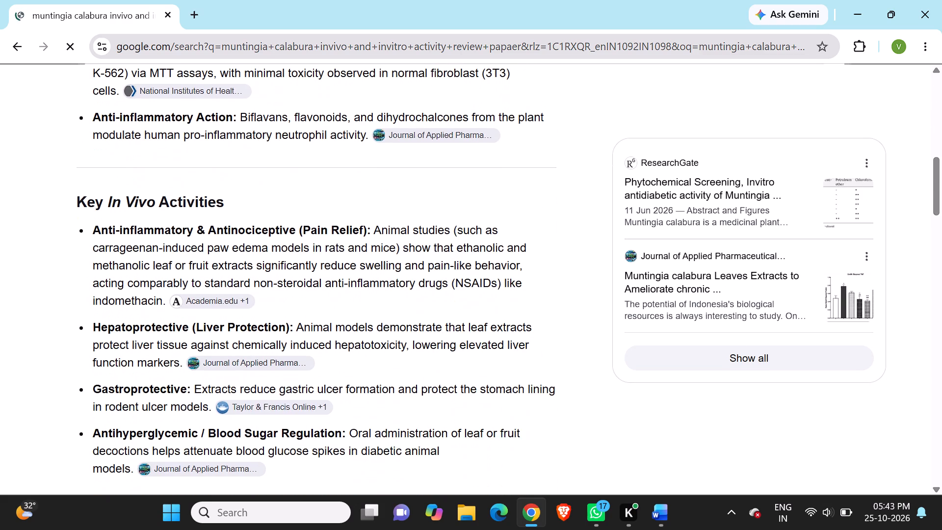
{"action": "scroll", "coordinate": [327, 203], "scroll_direction": "down", "scroll_amount": 9}
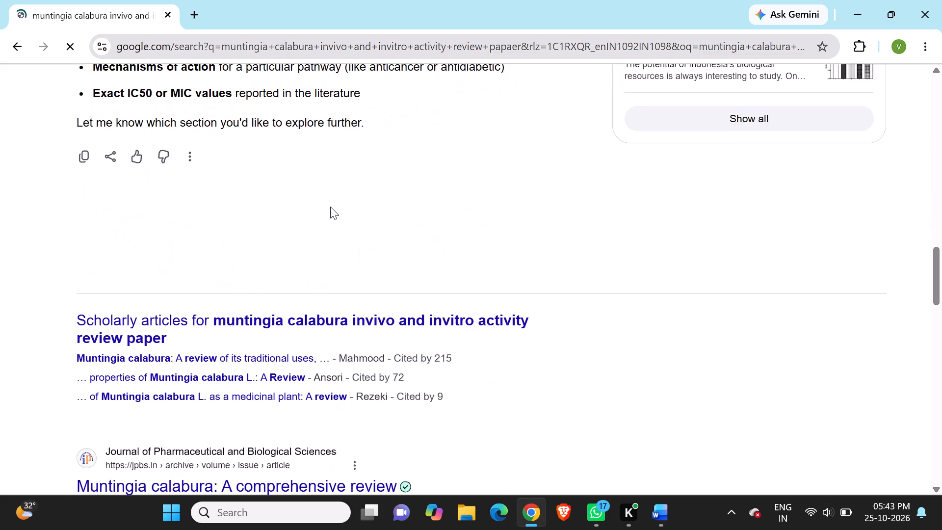
{"action": "scroll", "coordinate": [330, 207], "scroll_direction": "down", "scroll_amount": 1}
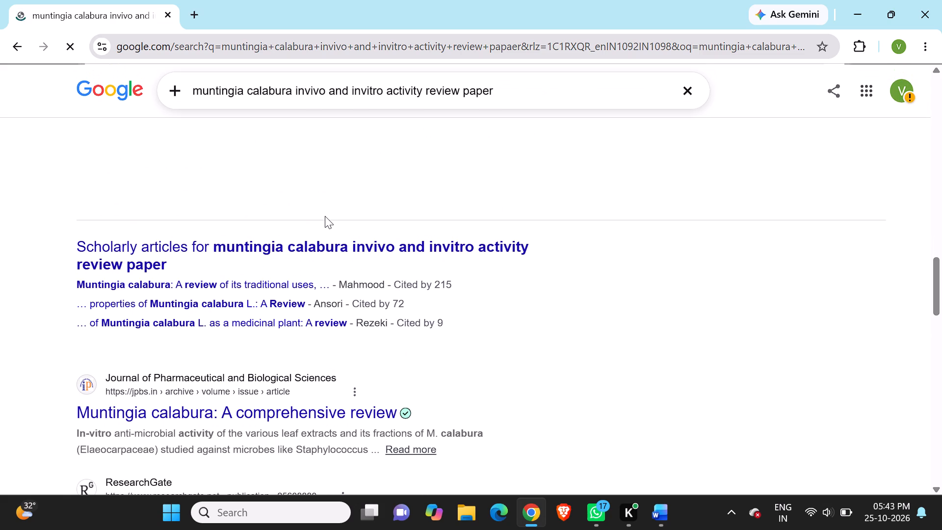
Open the Google Scholar results for the Muntingia calabura in vivo and in vitro activity review papers and examine the first articles.
{"action": "left_click", "coordinate": [307, 252]}
{"action": "left_click", "coordinate": [306, 259]}
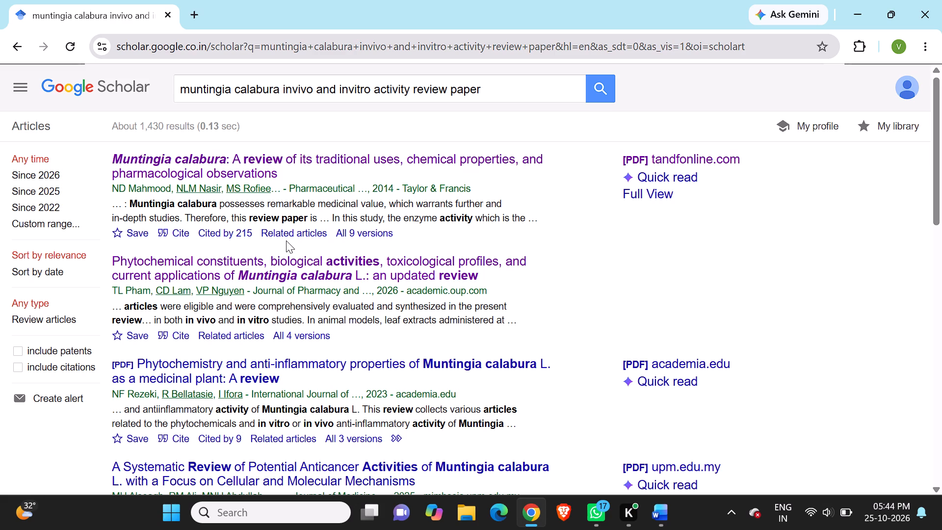
{"action": "scroll", "coordinate": [285, 329], "scroll_direction": "down", "scroll_amount": 4}
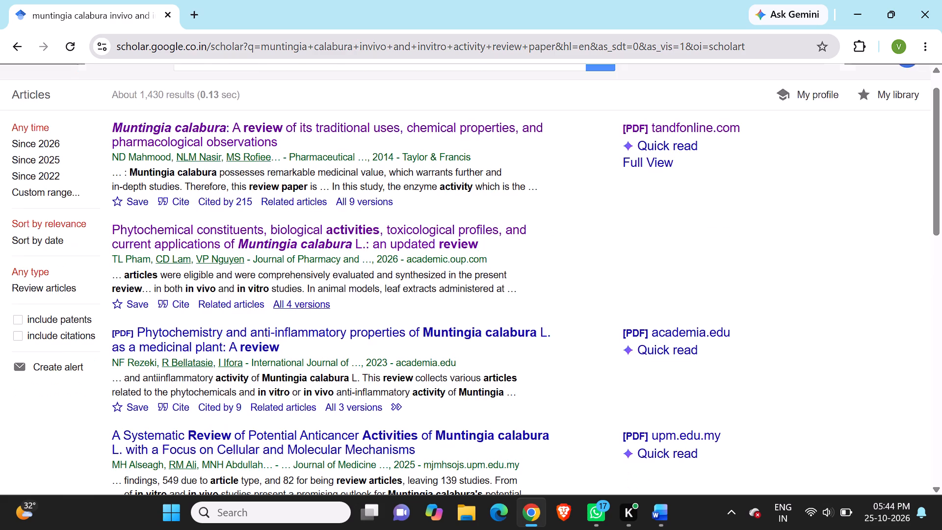
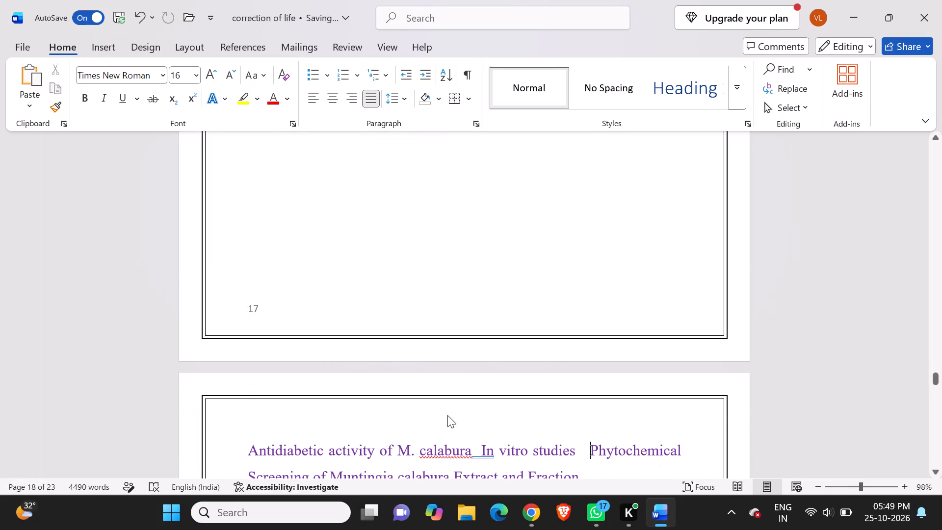
Delete the blank page break space directly before the purple "Antidiabetic activity of M. calabura In vitro studies" heading, pulling it onto the preceding page.
{"action": "left_click", "coordinate": [251, 451]}
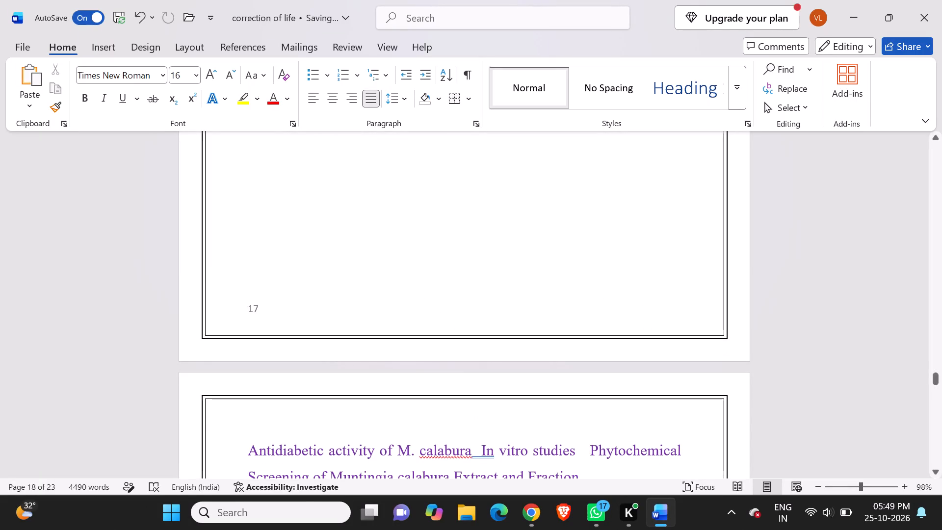
{"action": "key", "text": "BackSpace"}
{"action": "key", "text": "BackSpace"}
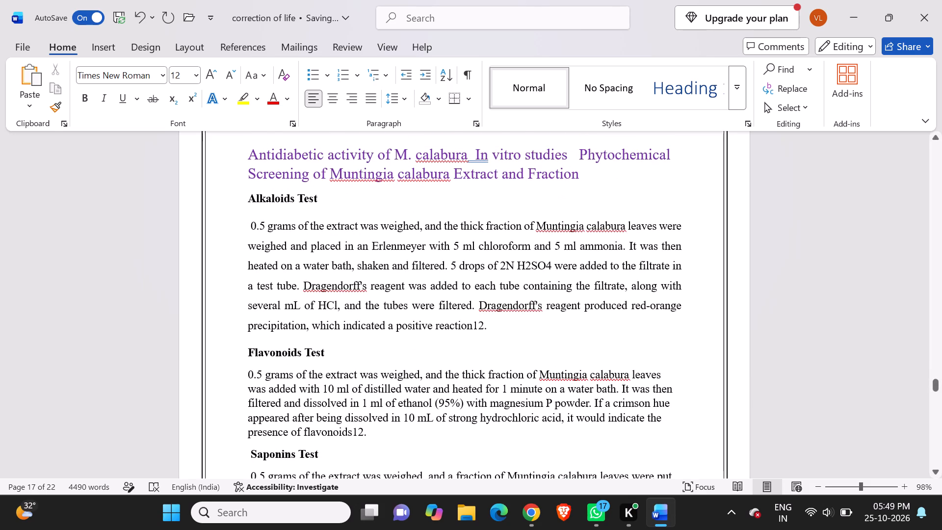
In the Word document, split the purple heading before "Phytochemical Screening" and leave seven blank lines after "In vitro studies".
{"action": "scroll", "coordinate": [322, 324], "scroll_direction": "up", "scroll_amount": 11}
{"action": "scroll", "coordinate": [298, 295], "scroll_direction": "down", "scroll_amount": 2}
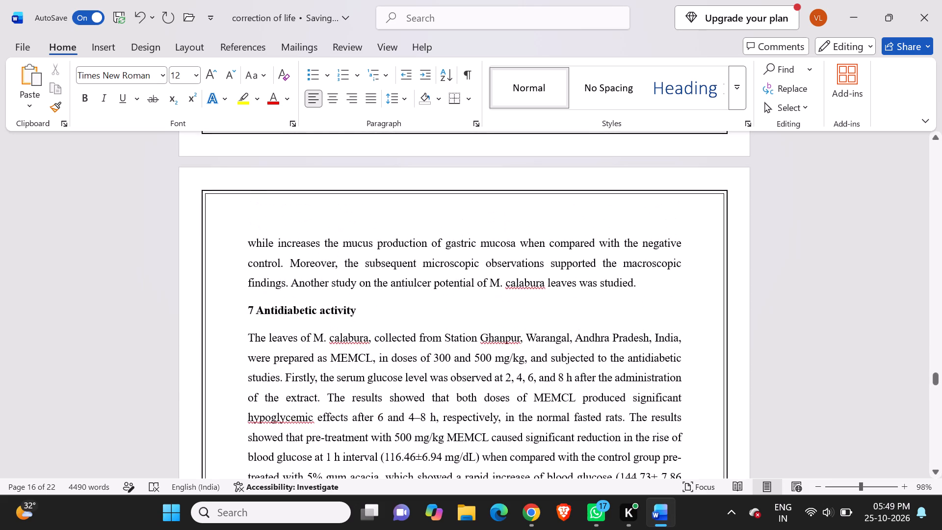
{"action": "scroll", "coordinate": [298, 295], "scroll_direction": "down", "scroll_amount": 4}
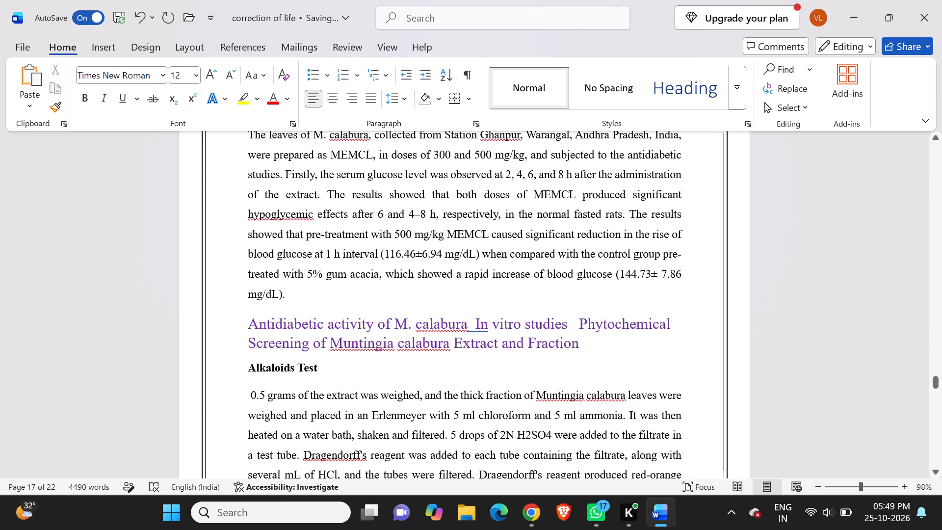
{"action": "left_click", "coordinate": [574, 325]}
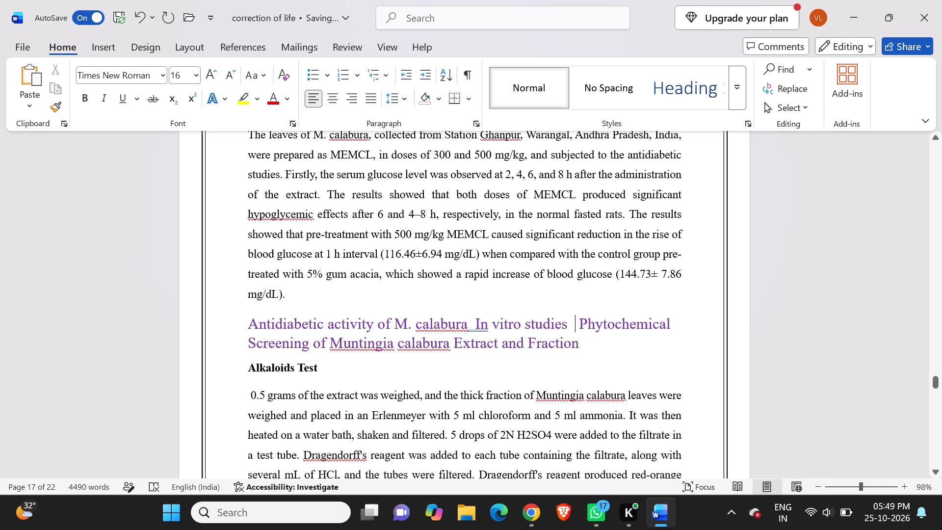
{"action": "key", "text": "Return"}
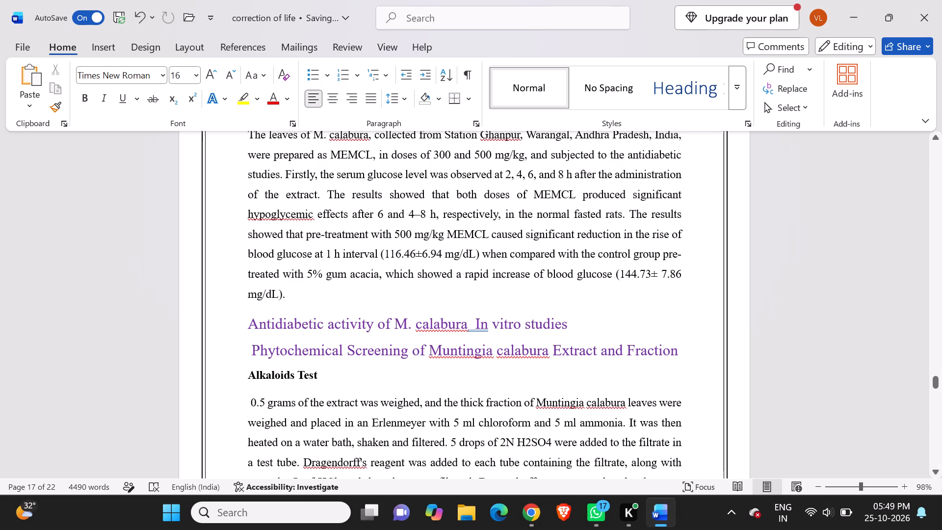
{"action": "key", "text": "Return"}
{"action": "key", "text": "Return"}
{"action": "key", "text": "Return"}
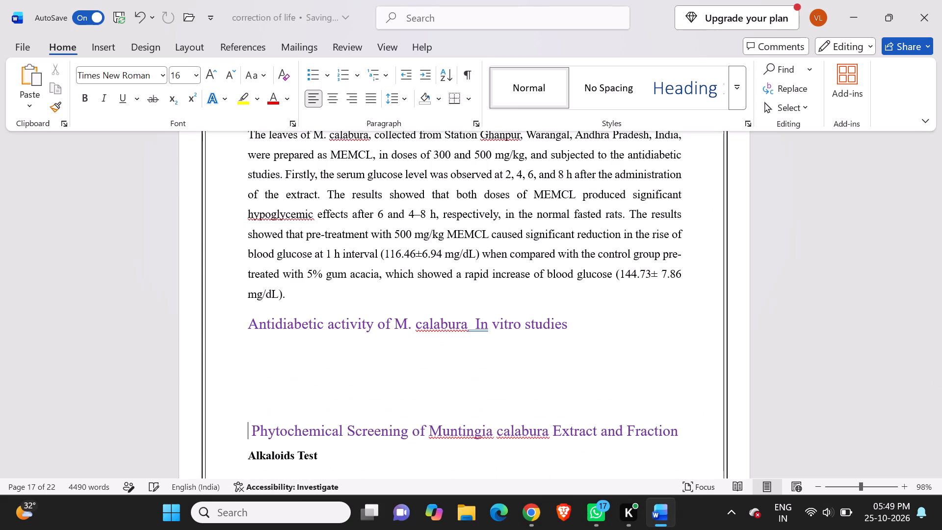
{"action": "key", "text": "Return"}
{"action": "key", "text": "Return"}
{"action": "key", "text": "Return"}
{"action": "key", "text": "Return"}
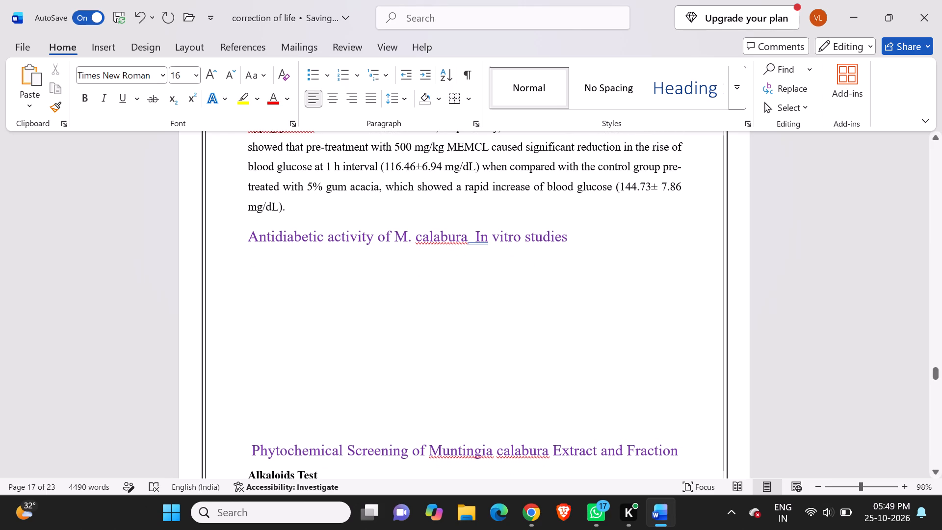
Put "In vitro studies" on its own line below "Antidiabetic activity of M. calabura".
{"action": "left_click_drag", "start_coordinate": [239, 231], "coordinate": [416, 221]}
{"action": "left_click", "coordinate": [465, 242]}
{"action": "key", "text": "Return"}
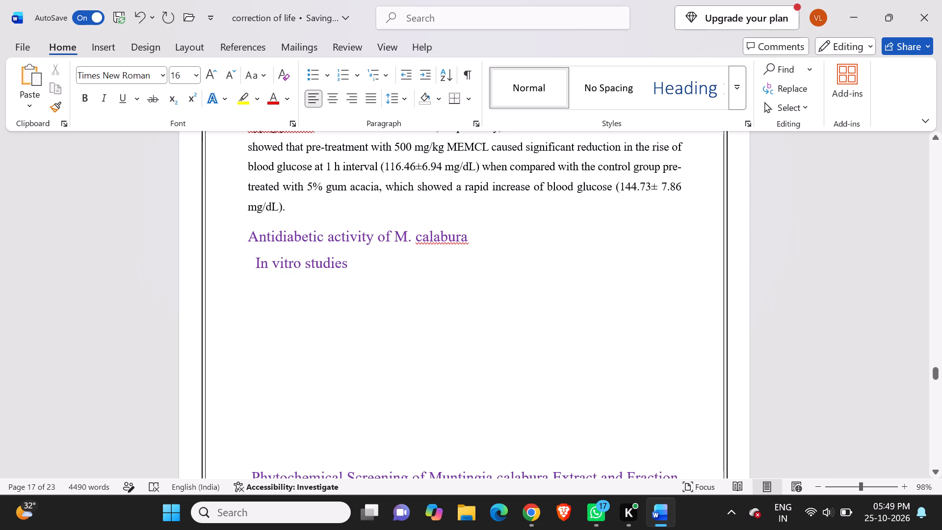
Change the font colour of the "Antidiabetic activity of M. calabura" heading to red.
{"action": "left_click_drag", "start_coordinate": [242, 242], "coordinate": [455, 245]}
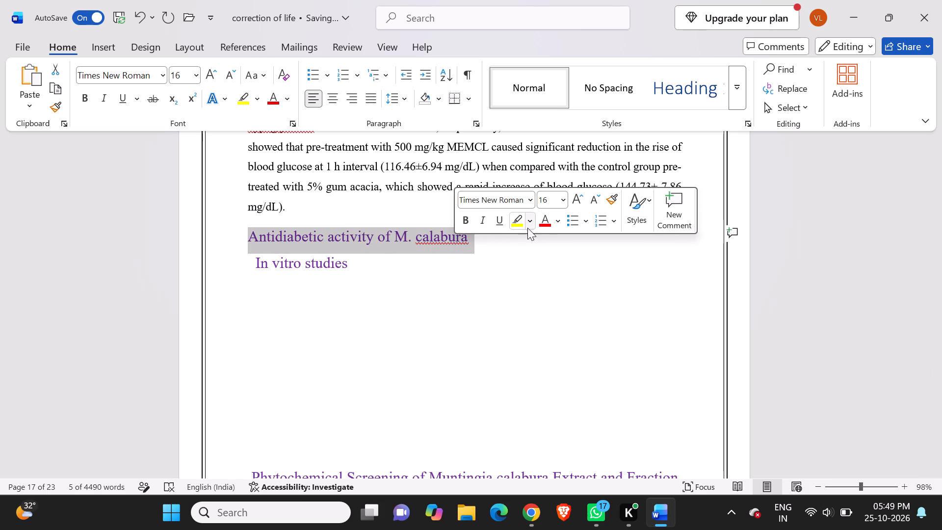
{"action": "left_click", "coordinate": [543, 222]}
{"action": "left_click", "coordinate": [470, 282]}
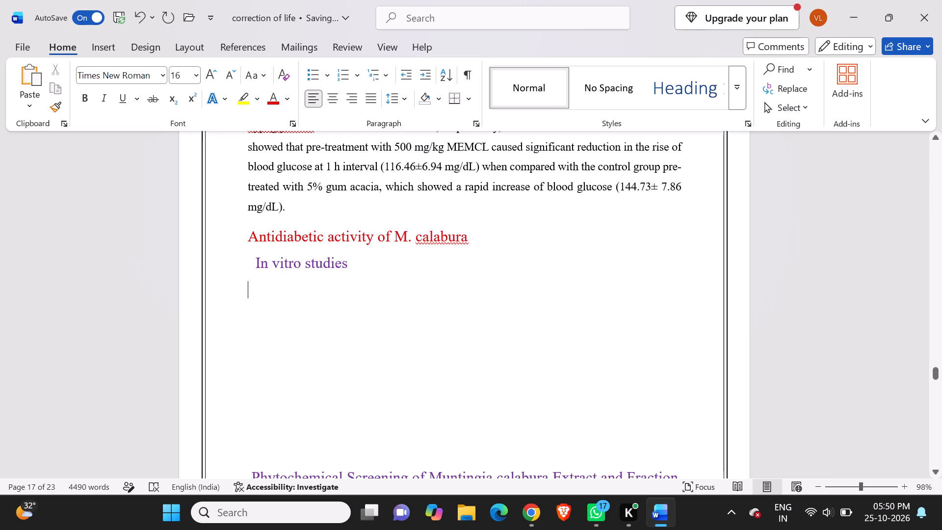
Set the font size of the "In vitro studies" subheading to 14.
{"action": "left_click_drag", "start_coordinate": [255, 265], "coordinate": [320, 265]}
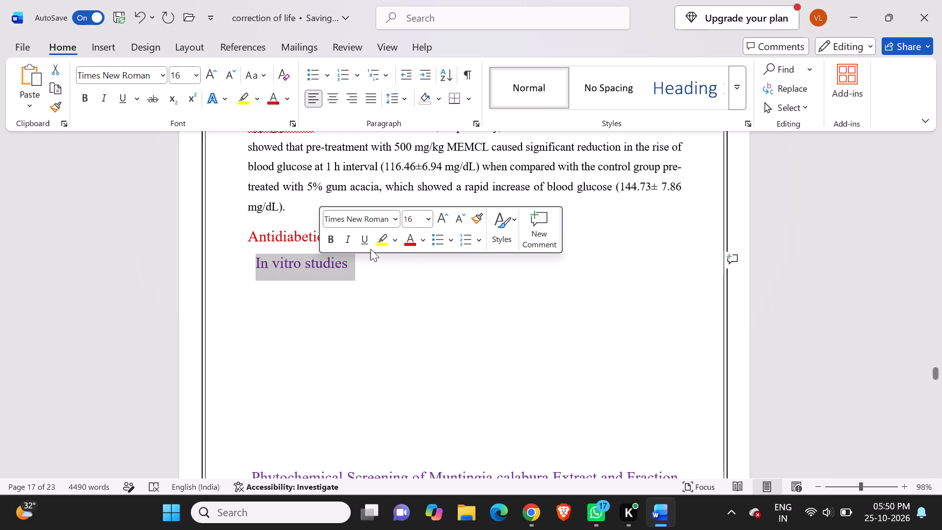
{"action": "left_click", "coordinate": [428, 224]}
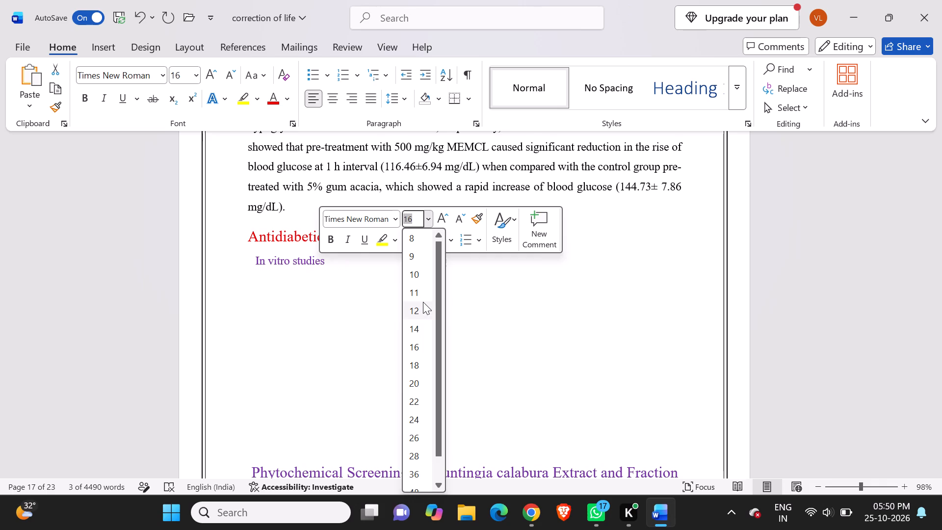
{"action": "left_click", "coordinate": [417, 306]}
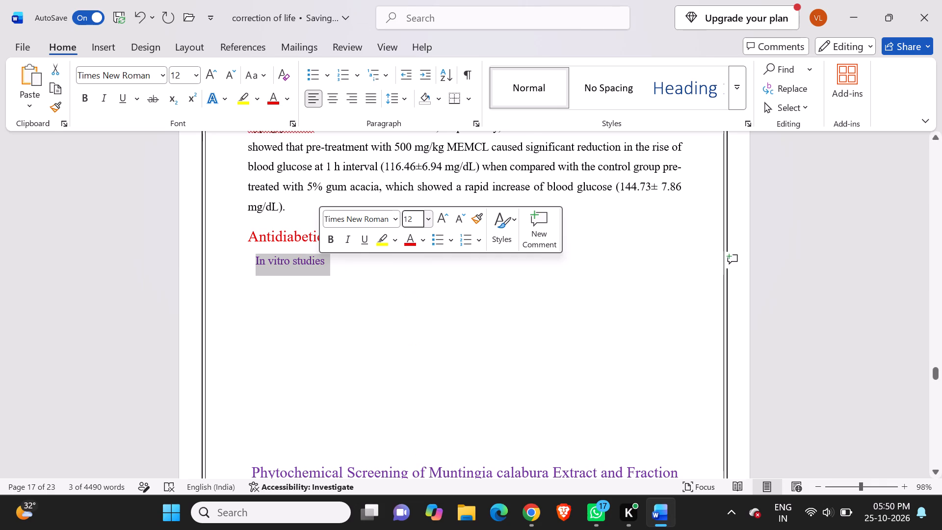
{"action": "left_click", "coordinate": [426, 222]}
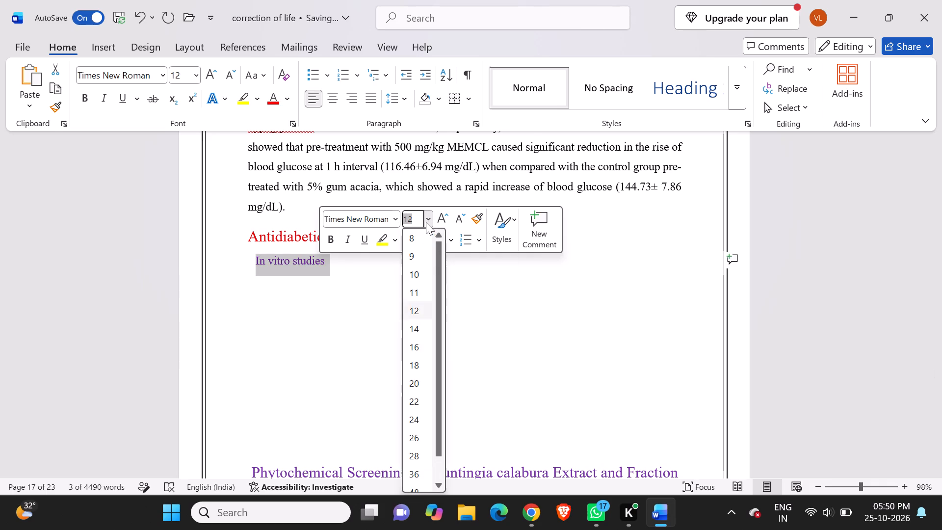
{"action": "left_click", "coordinate": [420, 333]}
{"action": "left_click", "coordinate": [419, 333]}
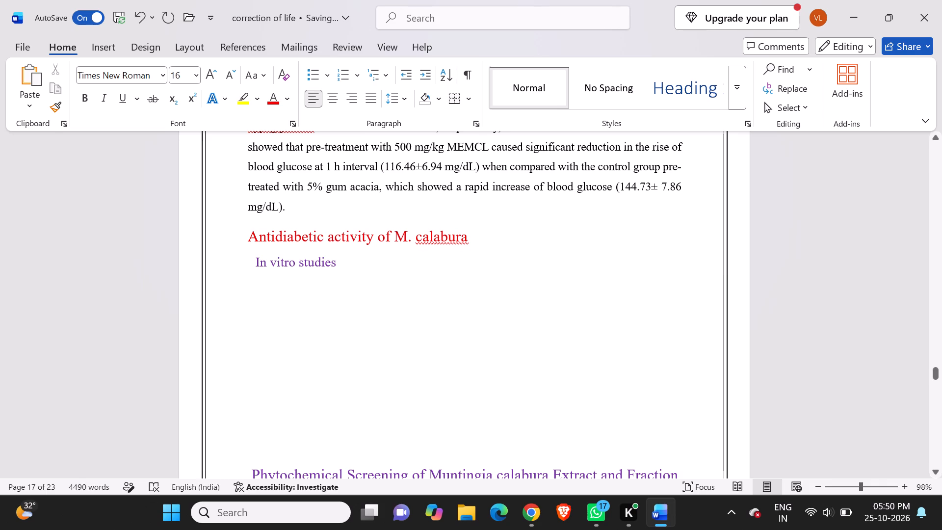
Remove the leading spaces before the "In vitro studies" subheading.
{"action": "left_click", "coordinate": [248, 265]}
{"action": "left_click", "coordinate": [258, 271]}
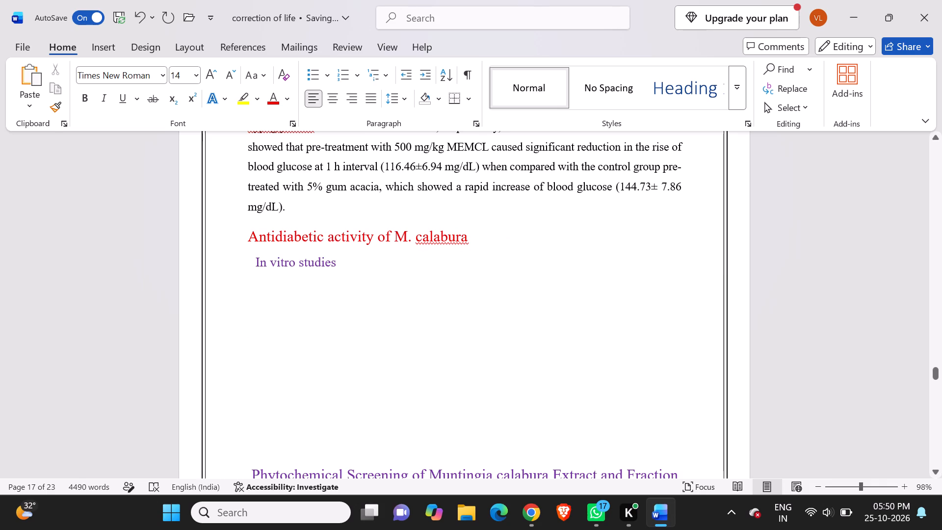
{"action": "left_click", "coordinate": [255, 265]}
{"action": "key", "text": "BackSpace"}
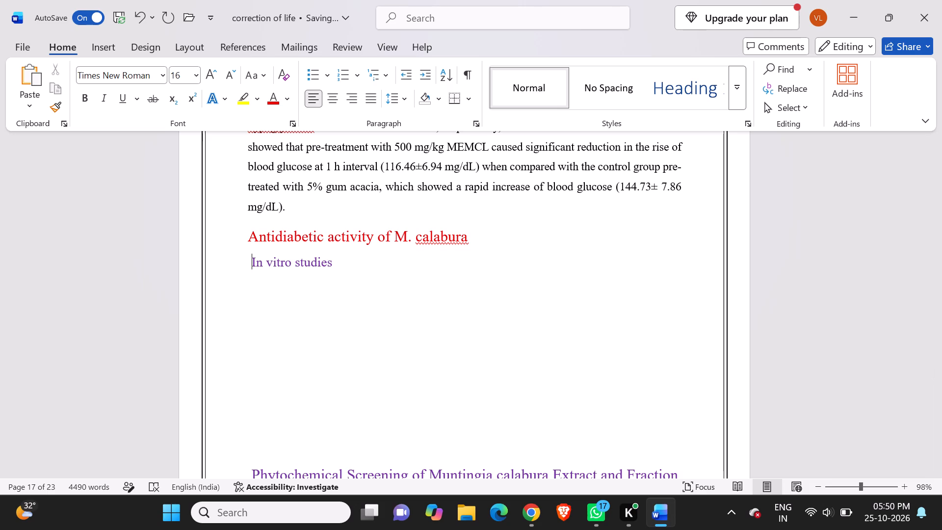
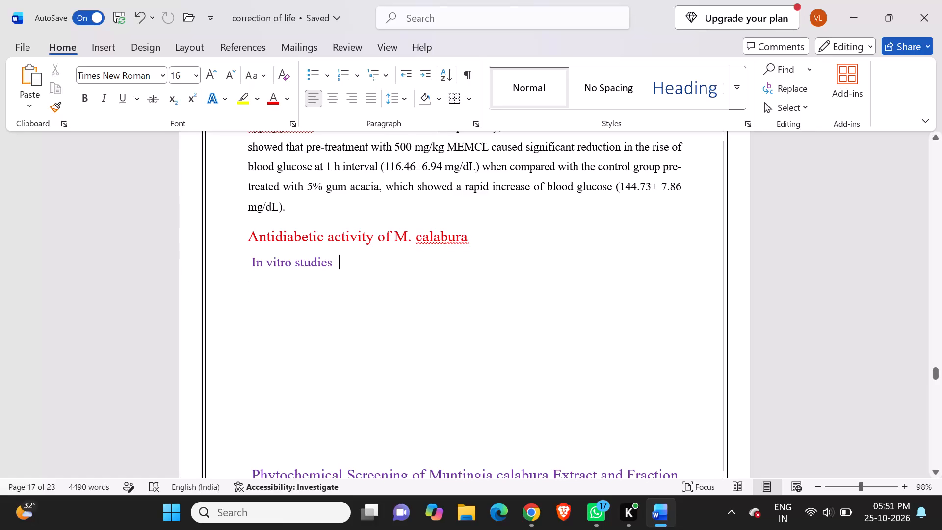
Paste the copied passage beginning "There are few enzymes involved in glucose regulation" below the "In vitro studies" subheading.
{"action": "left_click", "coordinate": [334, 291]}
{"action": "key", "text": "ctrl+v"}
{"action": "left_click_drag", "start_coordinate": [272, 290], "coordinate": [320, 302]}
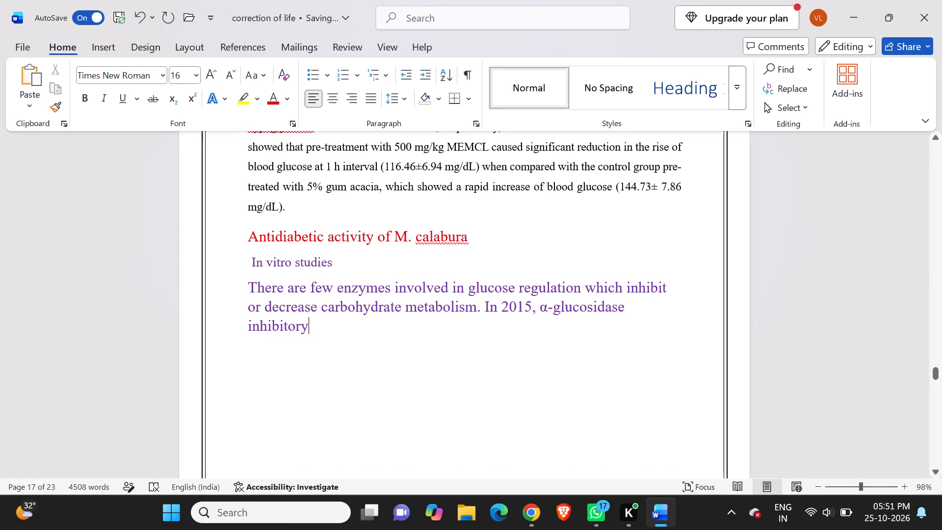
{"action": "left_click_drag", "start_coordinate": [320, 302], "coordinate": [353, 323]}
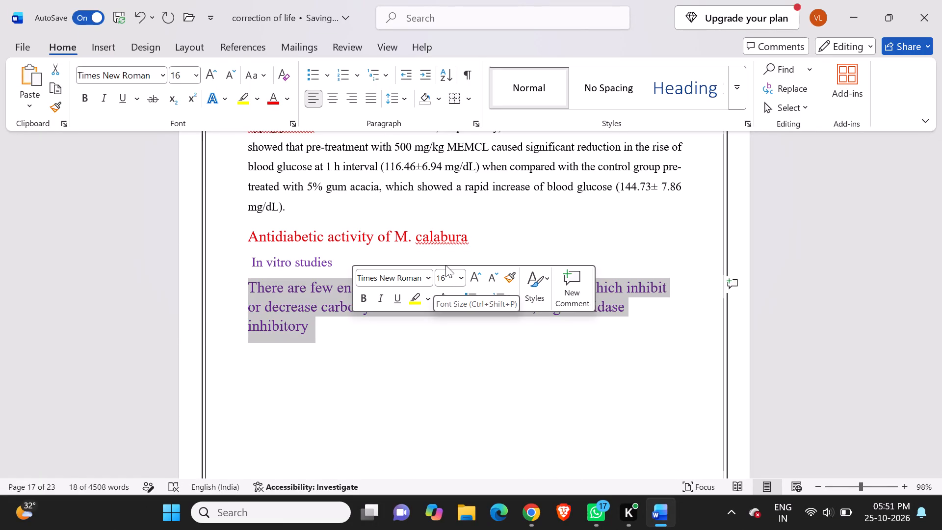
{"action": "left_click", "coordinate": [460, 273]}
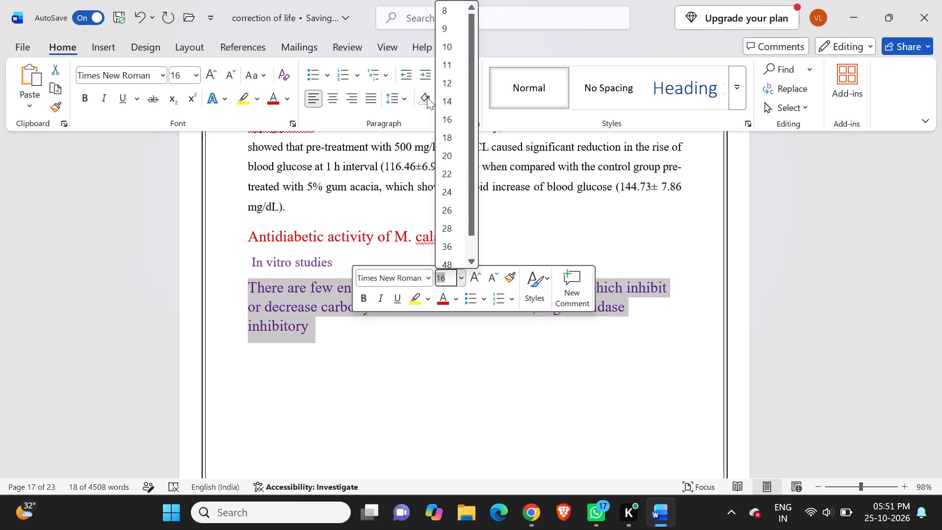
{"action": "left_click", "coordinate": [445, 86]}
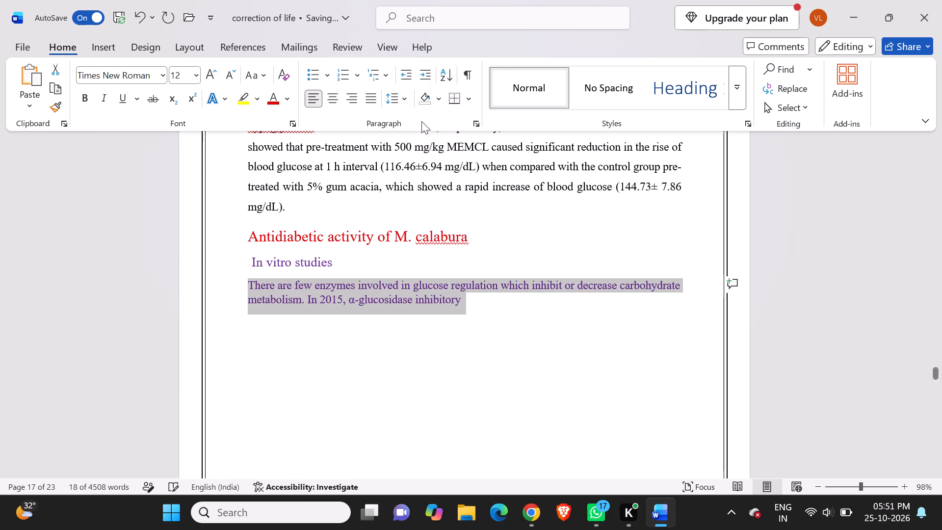
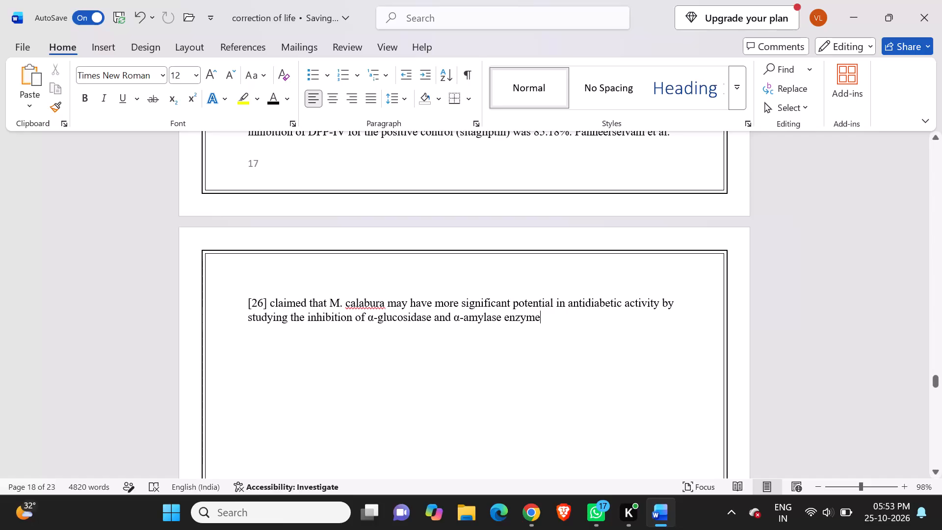
Paste the copied "In vivo studies" passage as a new paragraph after the sentence ending "α-amylase enzyme".
{"action": "key", "text": "Return"}
{"action": "key", "text": "ctrl+v"}
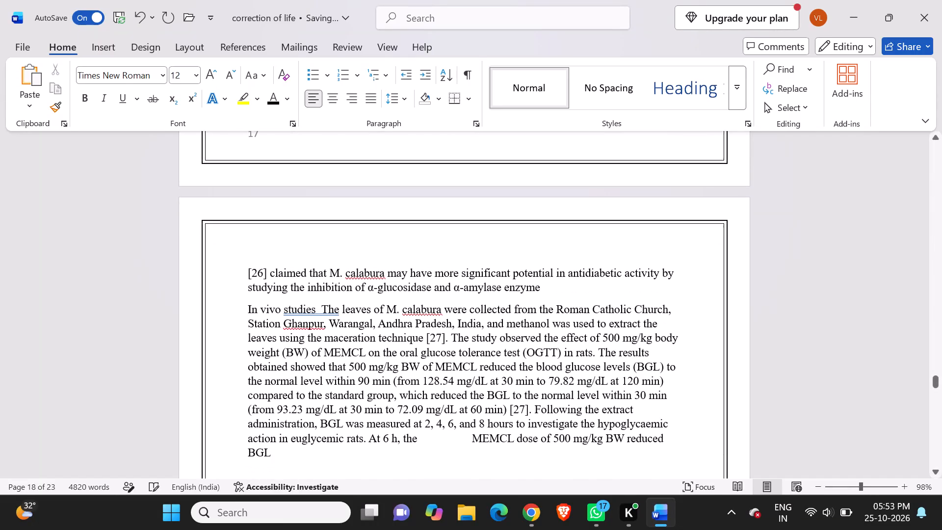
Put "In vivo studies" on its own line above the paragraph beginning "The leaves of M. calabura".
{"action": "left_click", "coordinate": [321, 317]}
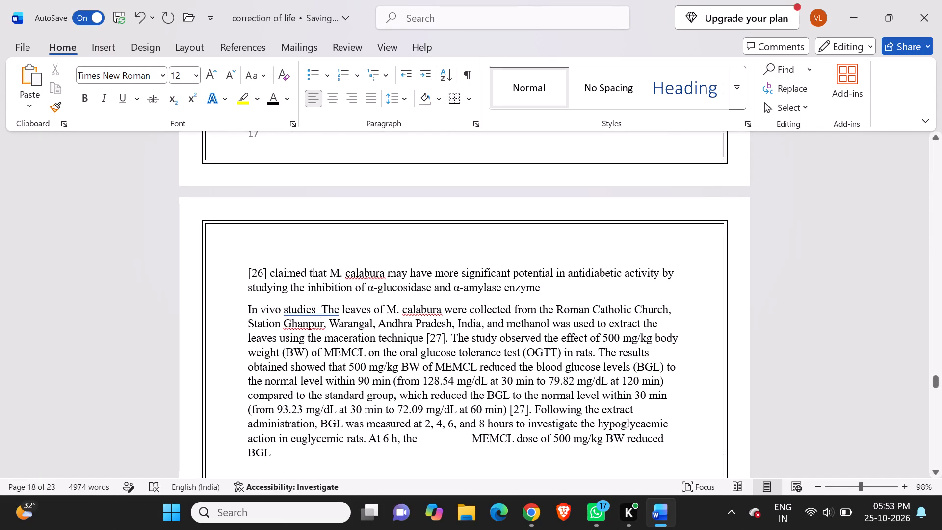
{"action": "left_click", "coordinate": [318, 316]}
{"action": "key", "text": "Return"}
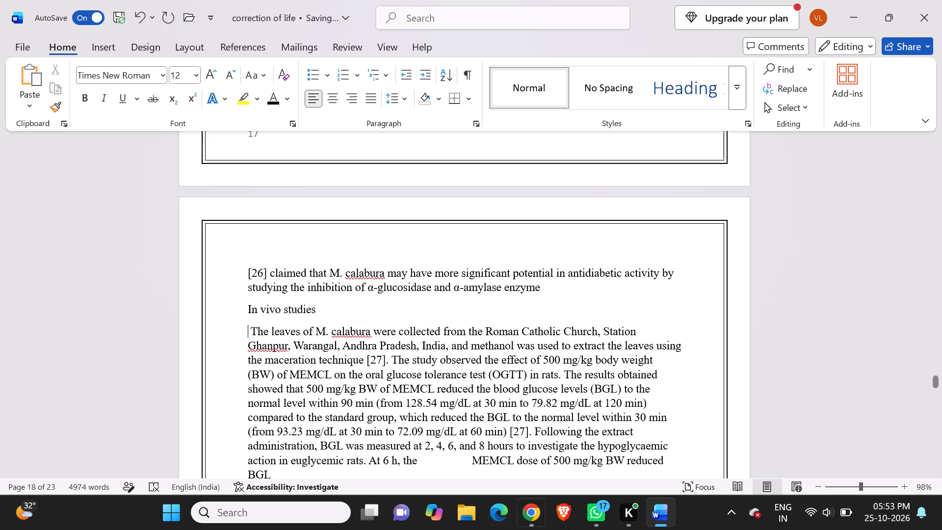
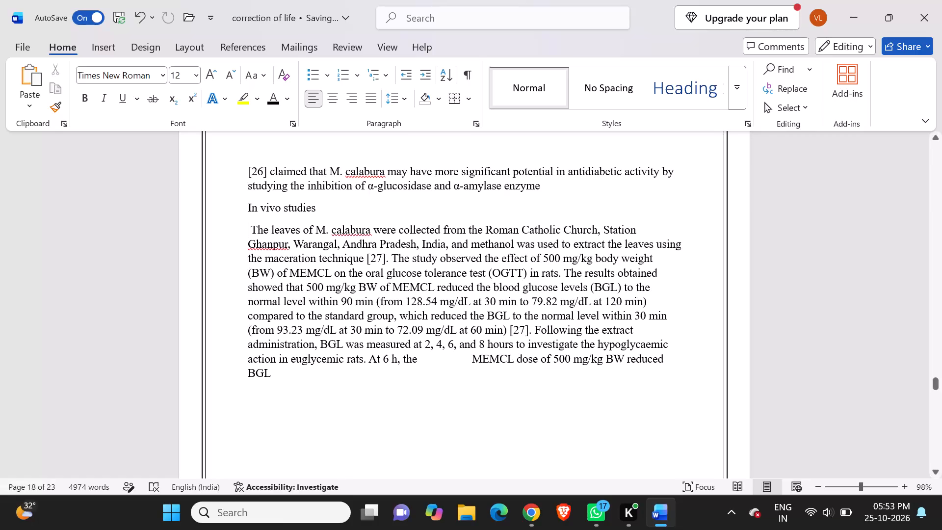
Paste the copied continuation of the in vivo studies text after "MEMCL dose of 500 mg/kg BW reduced BGL", separated by a space.
{"action": "left_click", "coordinate": [390, 400]}
{"action": "left_click", "coordinate": [351, 387]}
{"action": "key", "text": "space"}
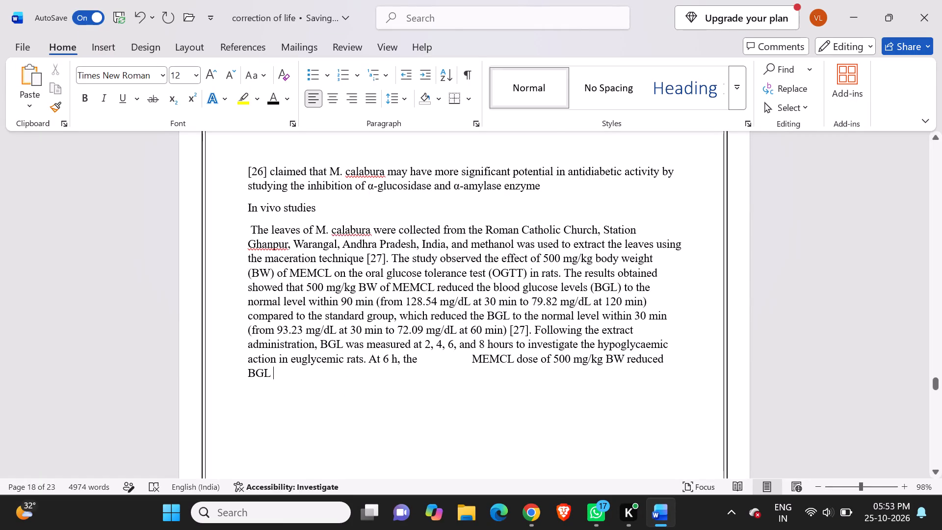
{"action": "key", "text": "ctrl+v"}
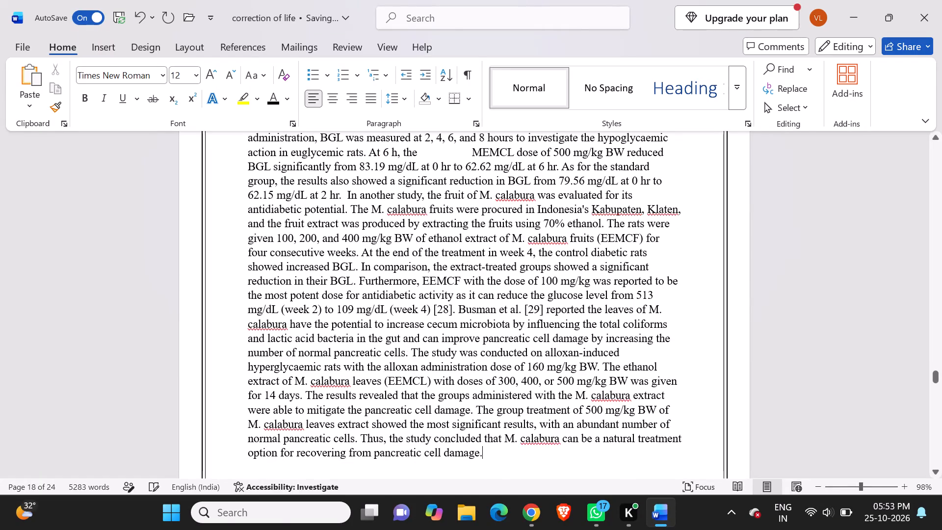
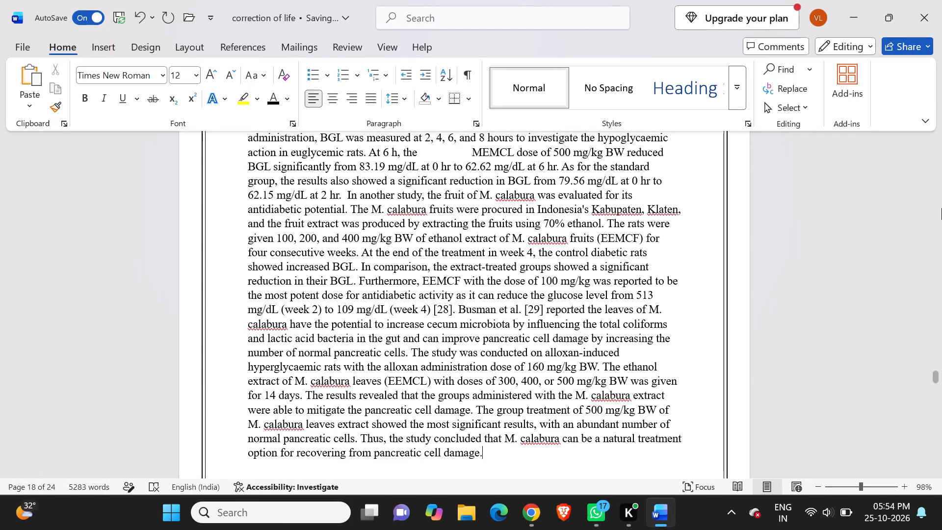
Review the text under the In vitro studies heading in the section "Antidiabetic activity of M. calabura".
{"action": "scroll", "coordinate": [712, 402], "scroll_direction": "up", "scroll_amount": 20}
{"action": "scroll", "coordinate": [712, 406], "scroll_direction": "up", "scroll_amount": 3}
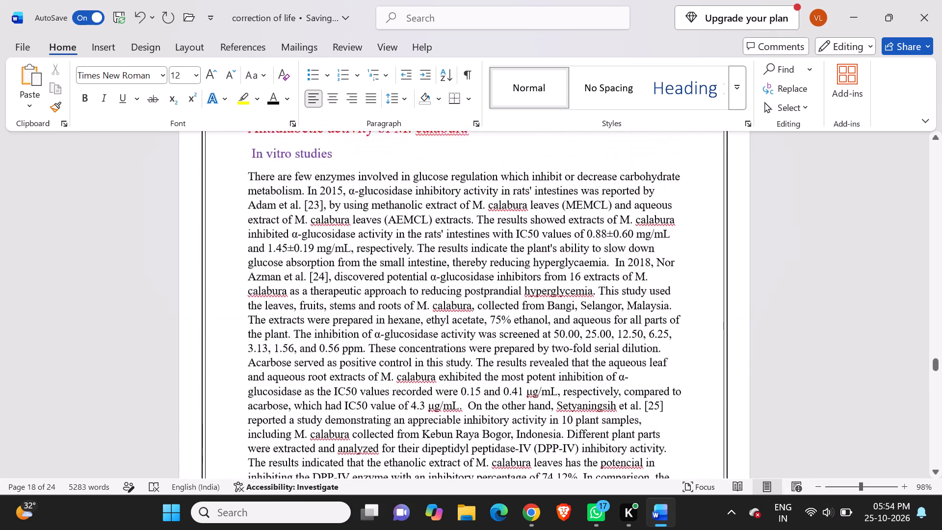
{"action": "scroll", "coordinate": [712, 406], "scroll_direction": "up", "scroll_amount": 3}
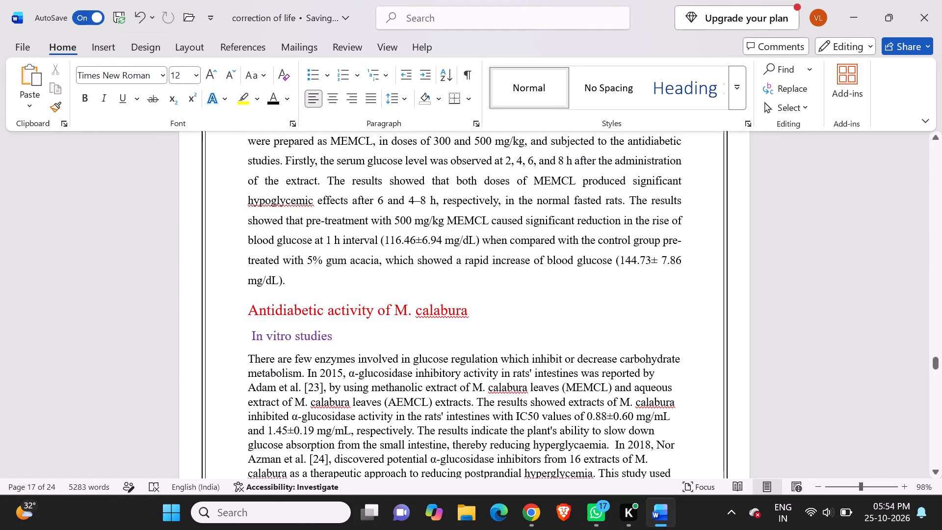
{"action": "scroll", "coordinate": [691, 434], "scroll_direction": "down", "scroll_amount": 1}
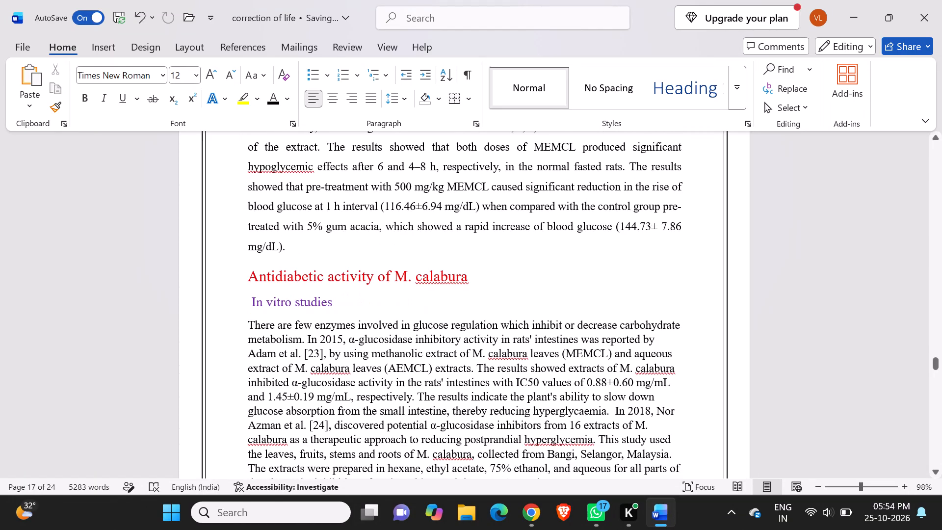
{"action": "scroll", "coordinate": [691, 434], "scroll_direction": "down", "scroll_amount": 2}
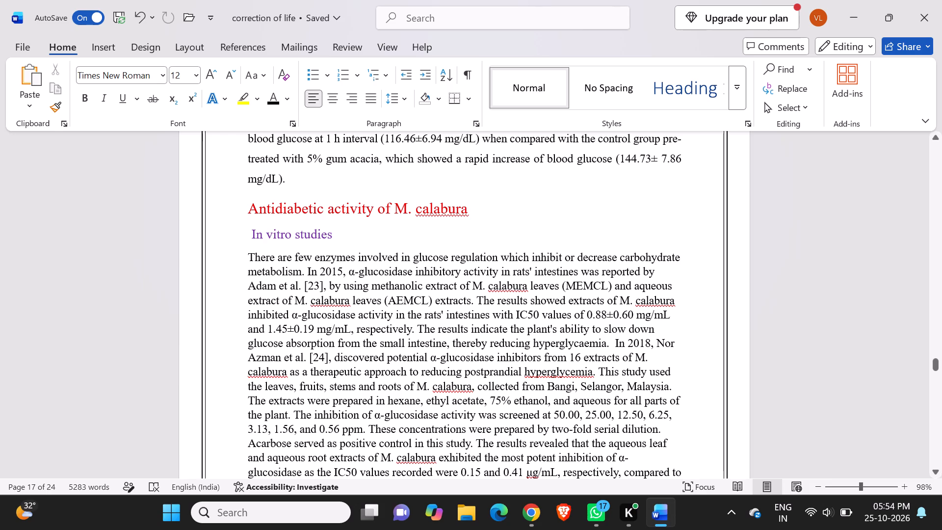
{"action": "left_click_drag", "start_coordinate": [249, 258], "coordinate": [251, 259]}
{"action": "left_click_drag", "start_coordinate": [251, 259], "coordinate": [263, 277]}
{"action": "left_click", "coordinate": [263, 277]}
{"action": "left_click_drag", "start_coordinate": [246, 262], "coordinate": [270, 281]}
{"action": "left_click", "coordinate": [270, 281]}
Start a new paragraph in the in vitro studies text before "This study used the leaves, fruits, stems and roots".
{"action": "scroll", "coordinate": [274, 303], "scroll_direction": "down", "scroll_amount": 1}
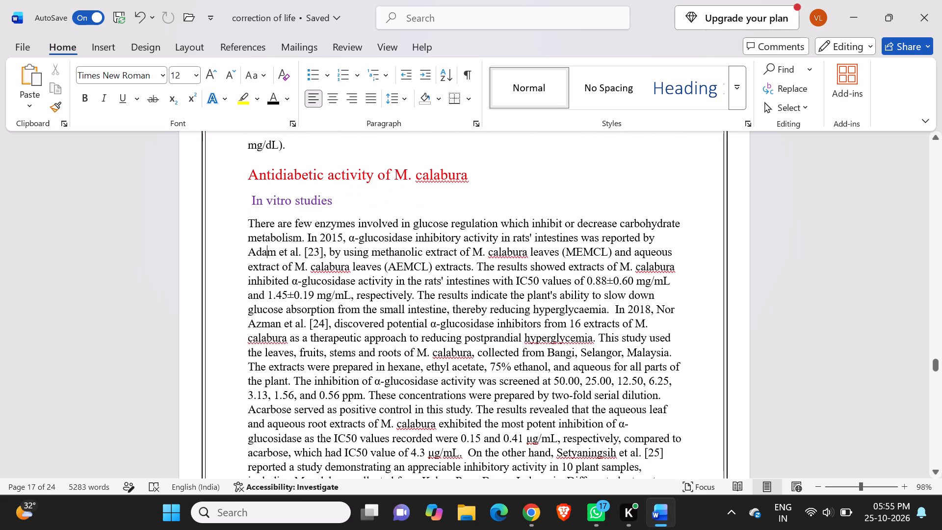
{"action": "scroll", "coordinate": [272, 310], "scroll_direction": "down", "scroll_amount": 1}
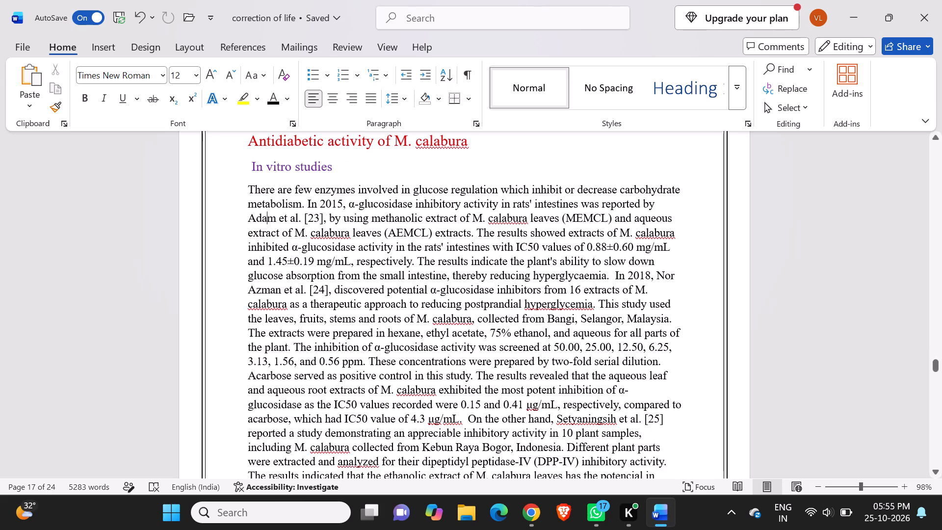
{"action": "scroll", "coordinate": [272, 310], "scroll_direction": "down", "scroll_amount": 1}
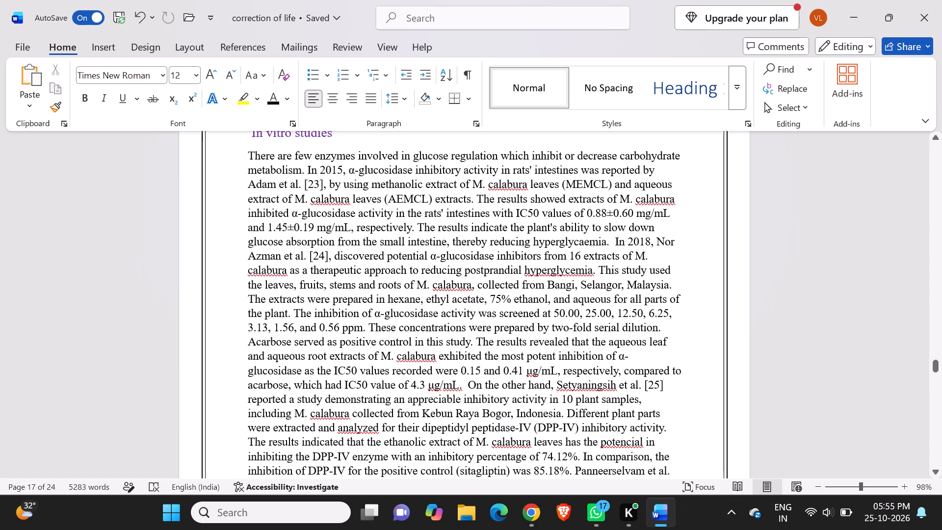
{"action": "scroll", "coordinate": [352, 281], "scroll_direction": "down", "scroll_amount": 1}
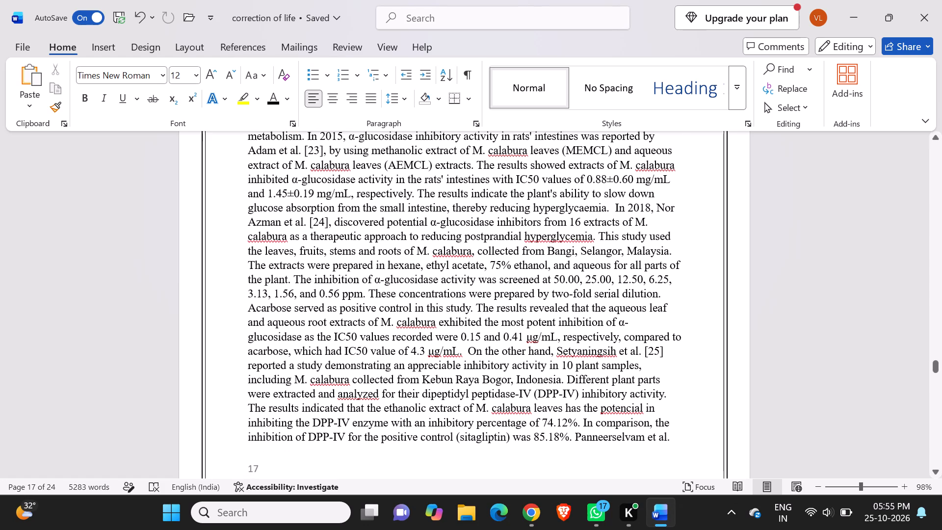
{"action": "scroll", "coordinate": [351, 283], "scroll_direction": "down", "scroll_amount": 2}
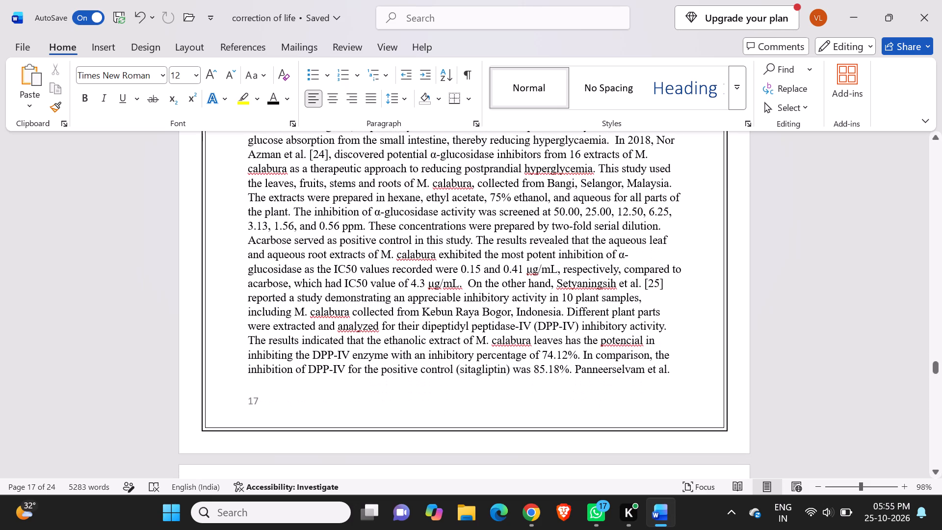
{"action": "left_click", "coordinate": [598, 176]}
{"action": "left_click", "coordinate": [600, 166]}
{"action": "key", "text": "Return"}
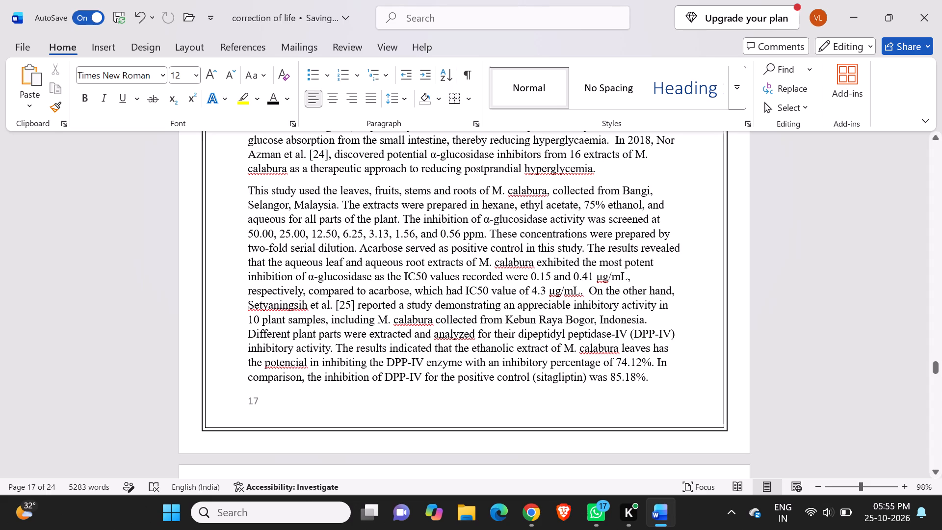
Set the font colour of the "In vivo studies" heading to the standard red.
{"action": "scroll", "coordinate": [547, 212], "scroll_direction": "down", "scroll_amount": 1}
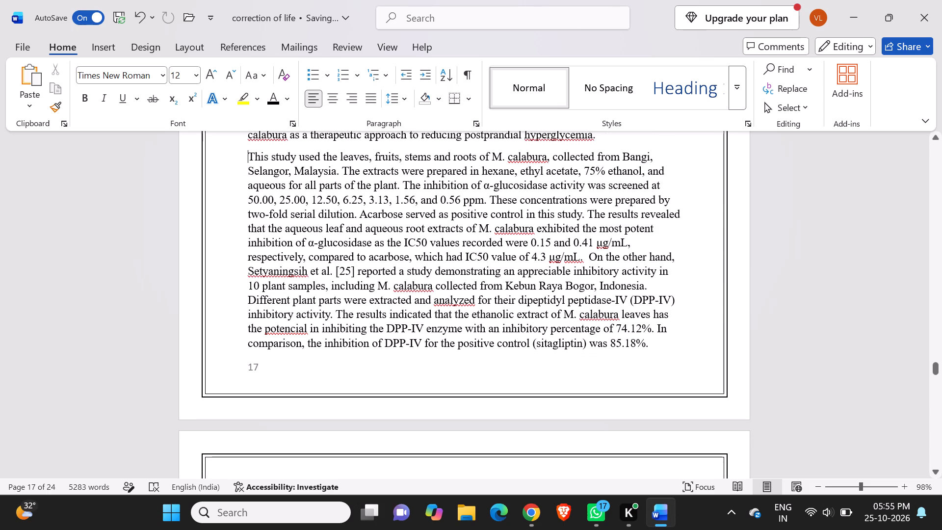
{"action": "scroll", "coordinate": [547, 212], "scroll_direction": "down", "scroll_amount": 1}
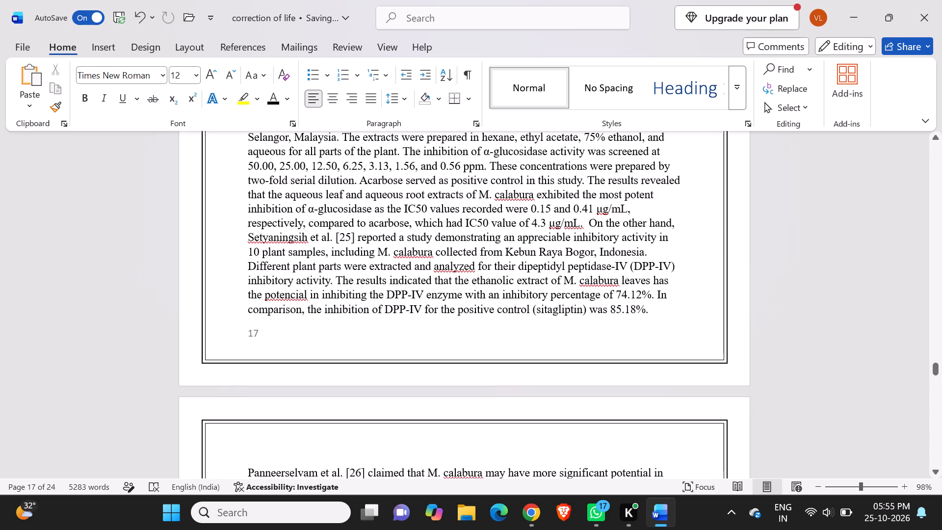
{"action": "scroll", "coordinate": [547, 213], "scroll_direction": "down", "scroll_amount": 1}
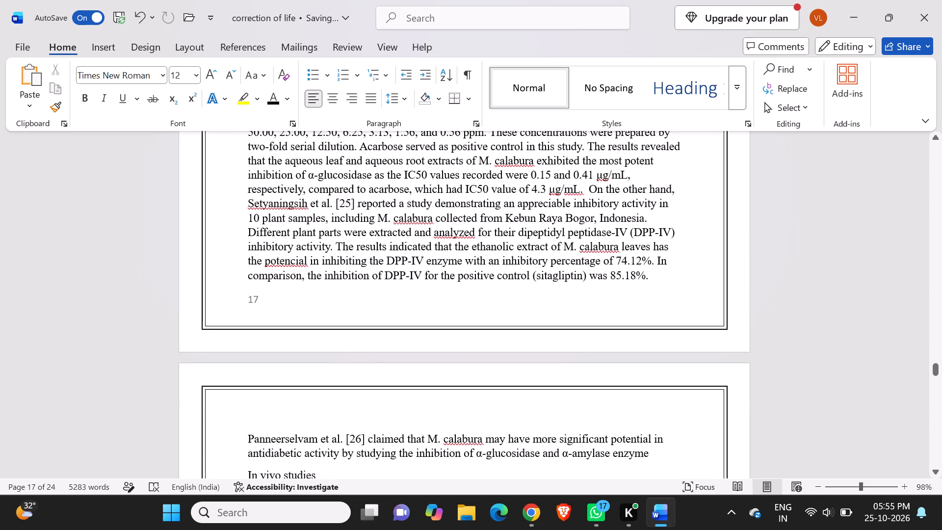
{"action": "scroll", "coordinate": [547, 213], "scroll_direction": "down", "scroll_amount": 2}
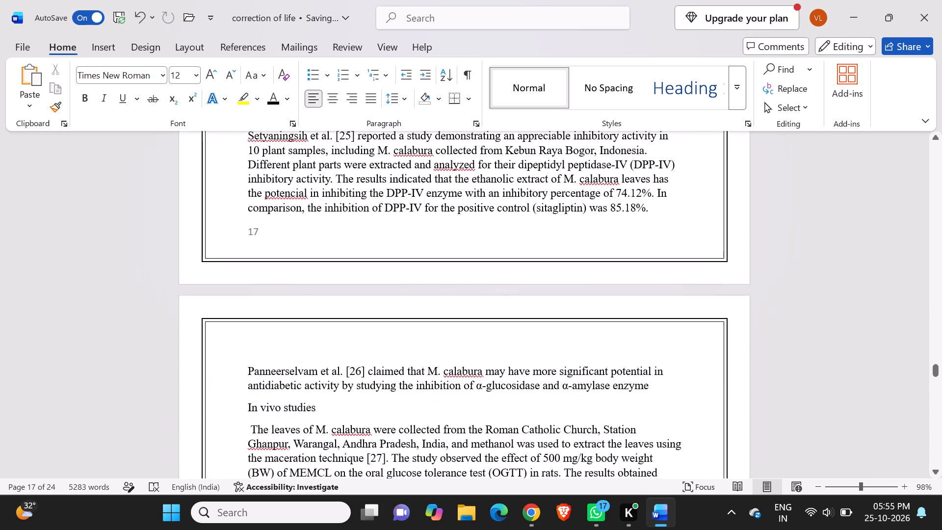
{"action": "scroll", "coordinate": [547, 213], "scroll_direction": "down", "scroll_amount": 2}
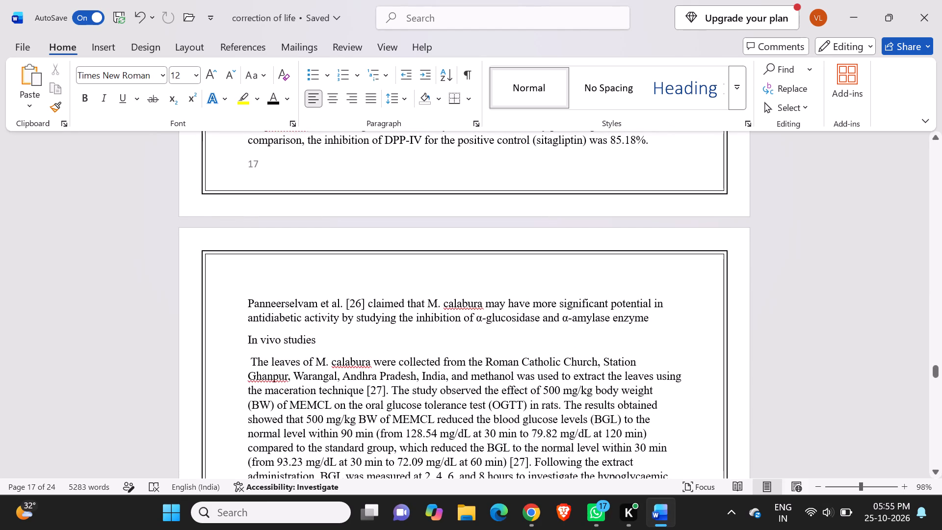
{"action": "scroll", "coordinate": [357, 342], "scroll_direction": "down", "scroll_amount": 2}
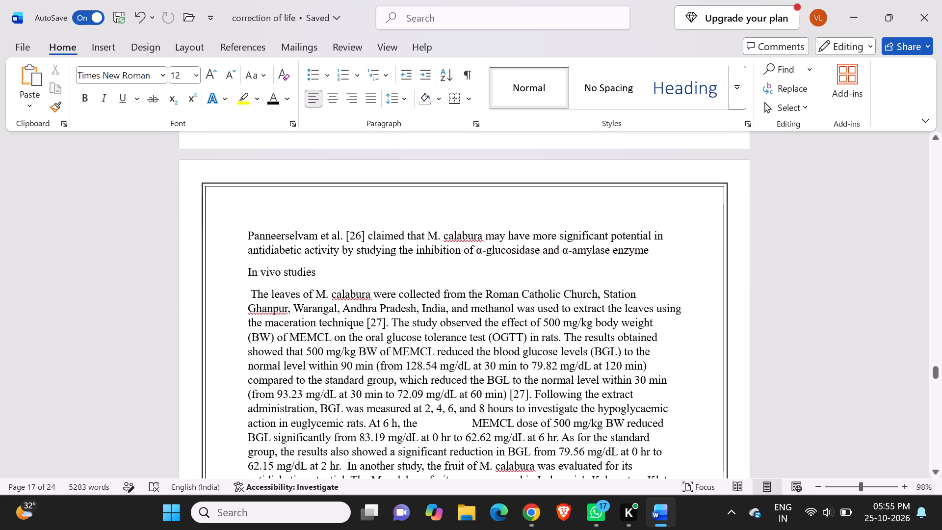
{"action": "scroll", "coordinate": [358, 343], "scroll_direction": "down", "scroll_amount": 1}
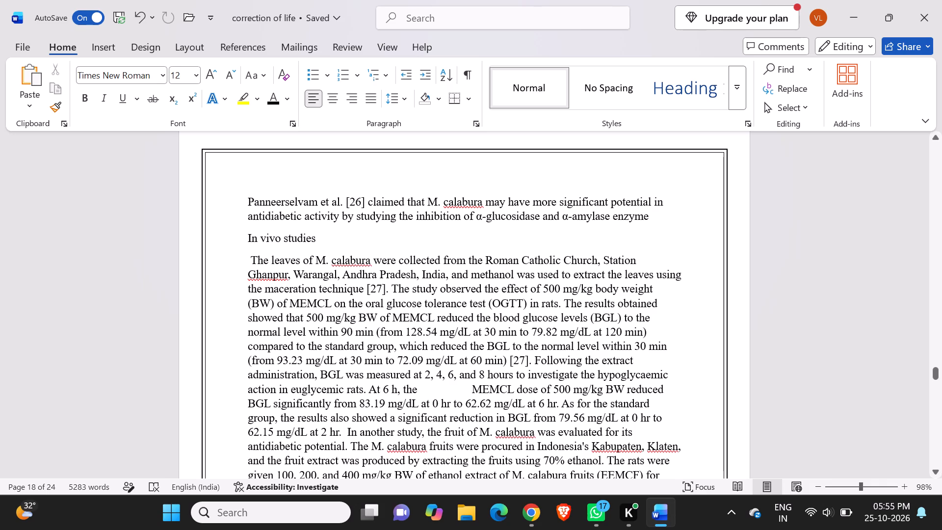
{"action": "left_click_drag", "start_coordinate": [246, 245], "coordinate": [324, 249]}
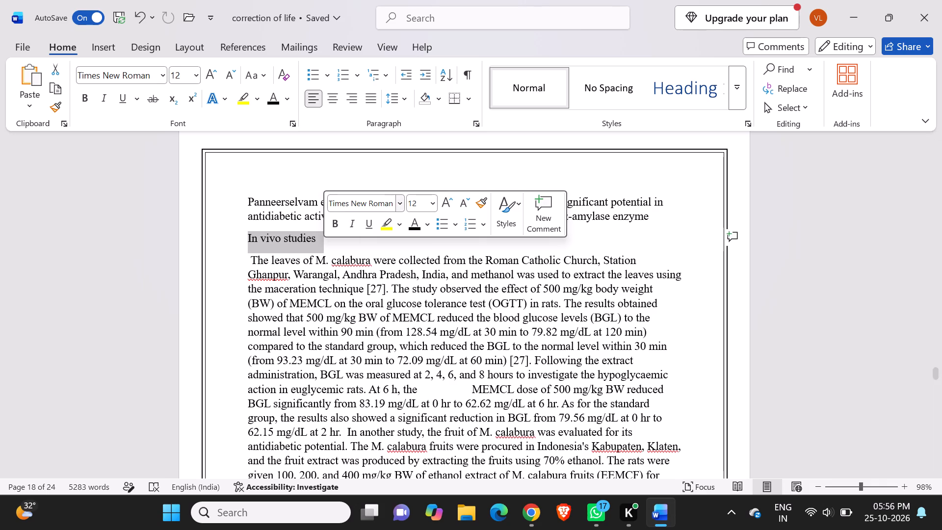
{"action": "left_click", "coordinate": [429, 227]}
{"action": "scroll", "coordinate": [456, 359], "scroll_direction": "down", "scroll_amount": 5}
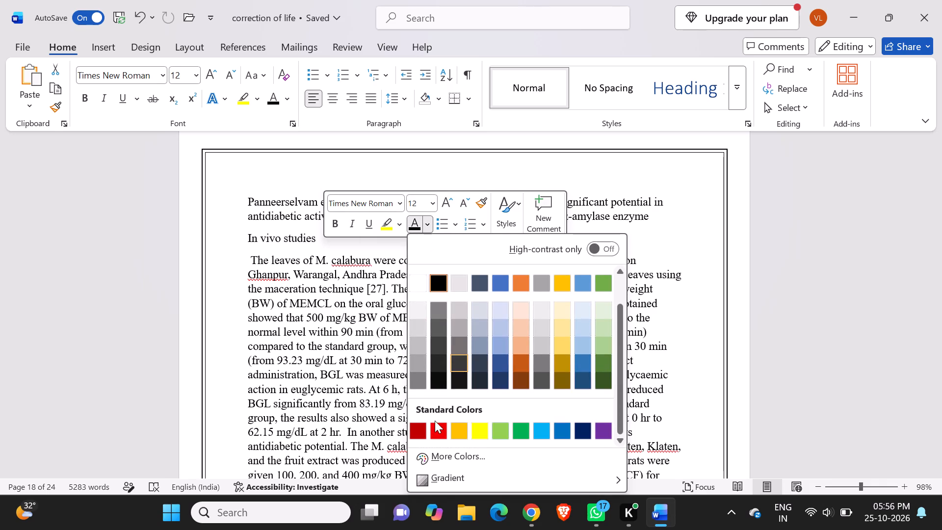
{"action": "left_click", "coordinate": [443, 429]}
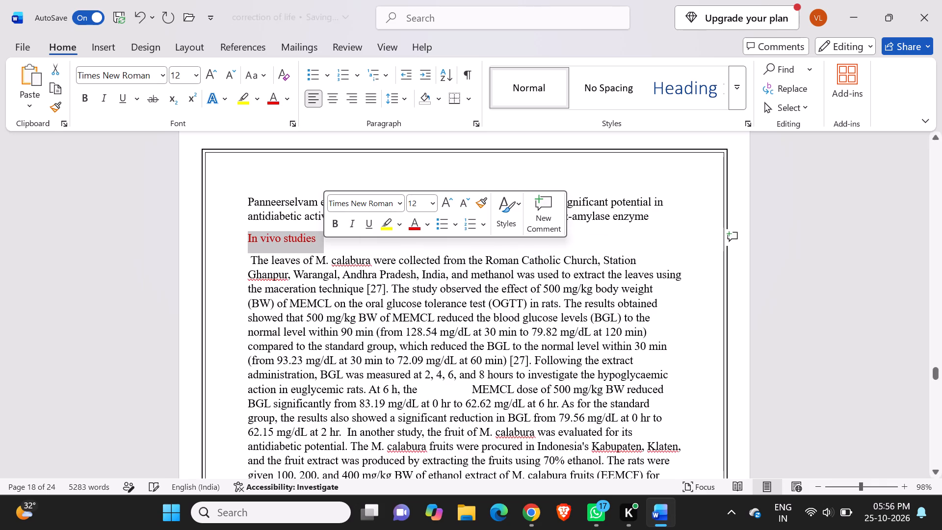
{"action": "left_click", "coordinate": [437, 259]}
Change the font colour of the "In vitro studies" heading to the same red.
{"action": "scroll", "coordinate": [437, 261], "scroll_direction": "up", "scroll_amount": 2}
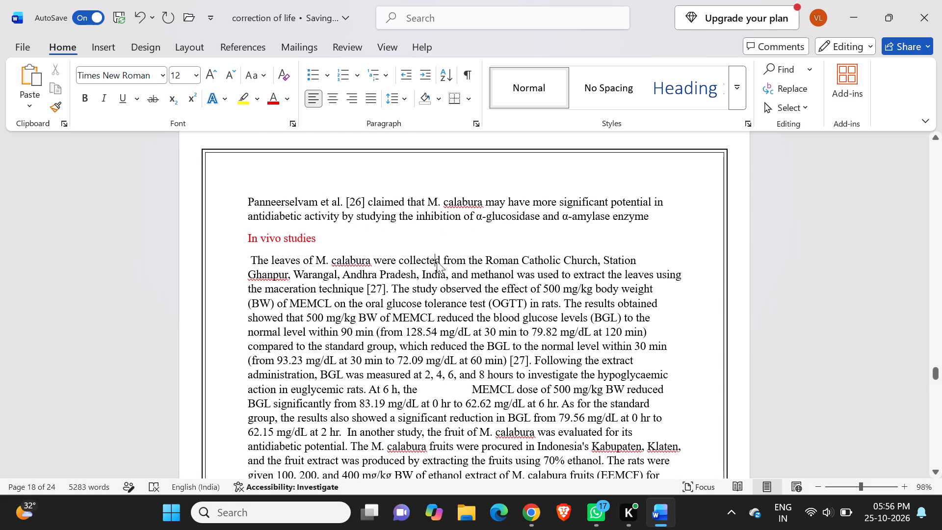
{"action": "scroll", "coordinate": [437, 261], "scroll_direction": "up", "scroll_amount": 13}
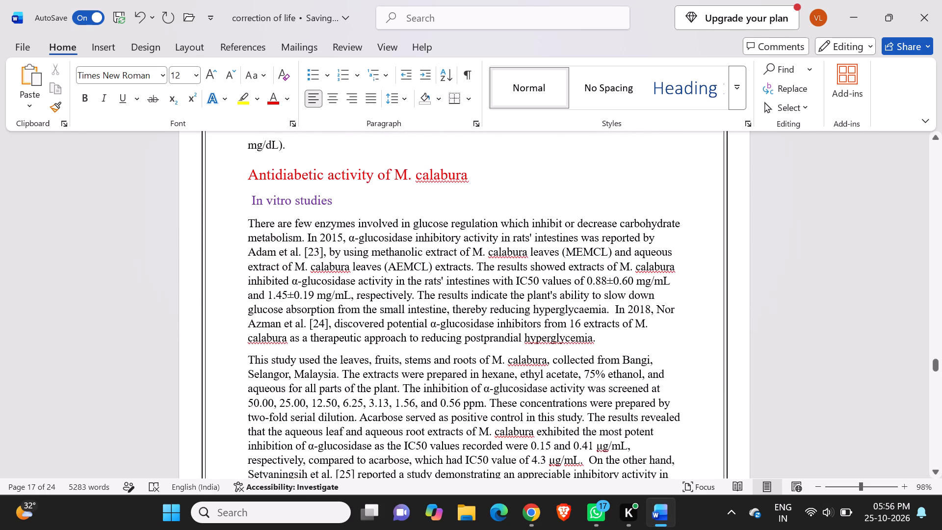
{"action": "left_click_drag", "start_coordinate": [252, 202], "coordinate": [328, 199]}
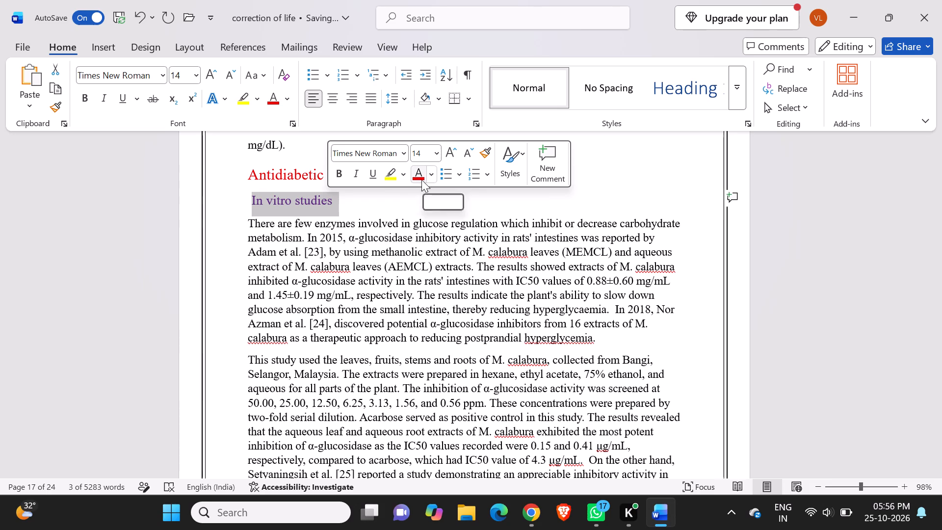
{"action": "left_click", "coordinate": [421, 180]}
{"action": "left_click", "coordinate": [340, 203]}
Make the heading "Antidiabetic activity of M. calabura" bold, keeping its red font colour.
{"action": "left_click_drag", "start_coordinate": [252, 174], "coordinate": [273, 174]}
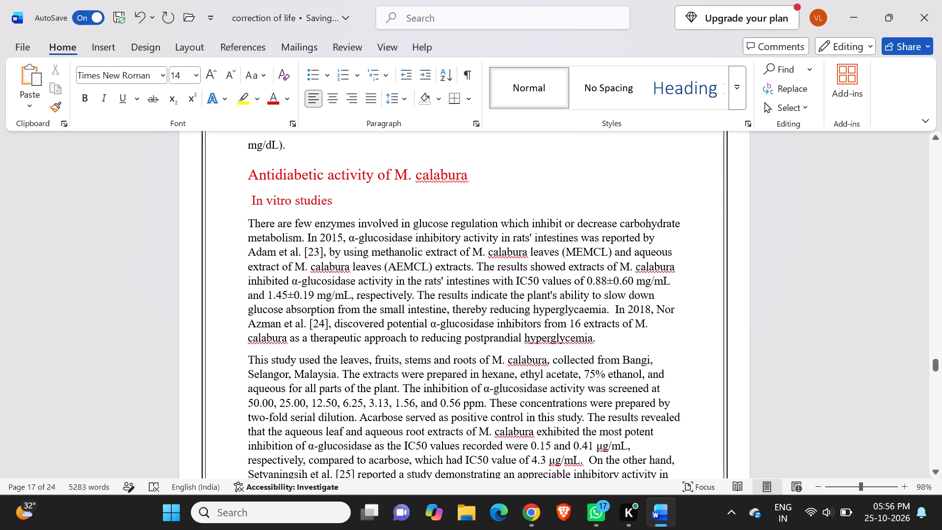
{"action": "left_click_drag", "start_coordinate": [273, 174], "coordinate": [454, 181]}
{"action": "scroll", "coordinate": [455, 191], "scroll_direction": "up", "scroll_amount": 6}
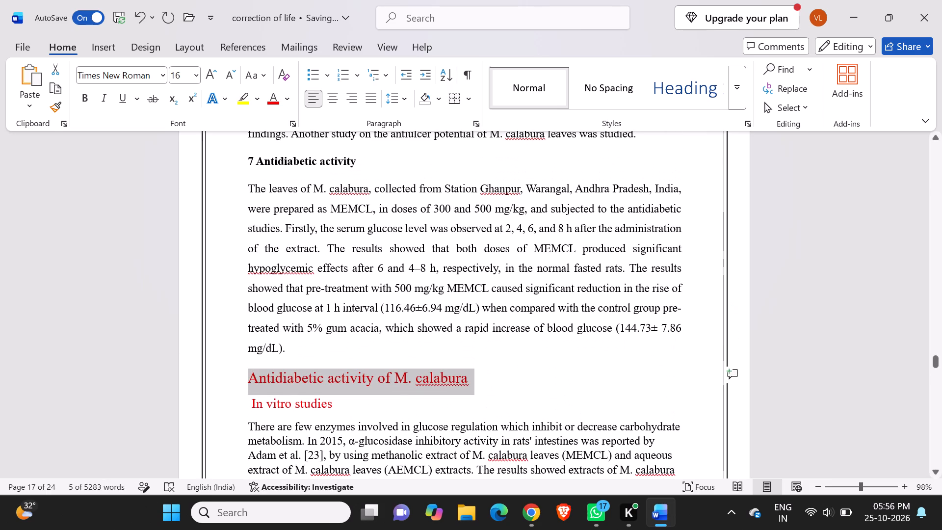
{"action": "left_click", "coordinate": [436, 403]}
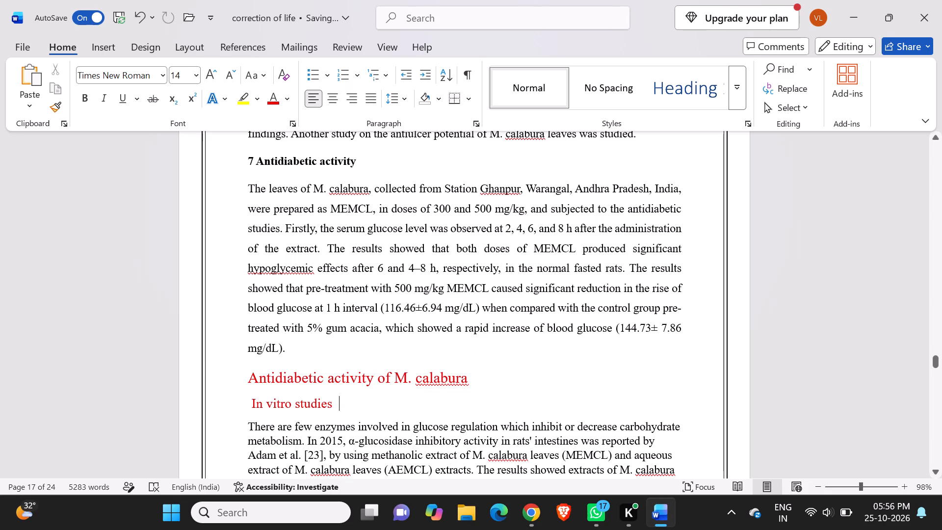
{"action": "left_click_drag", "start_coordinate": [245, 383], "coordinate": [442, 376]}
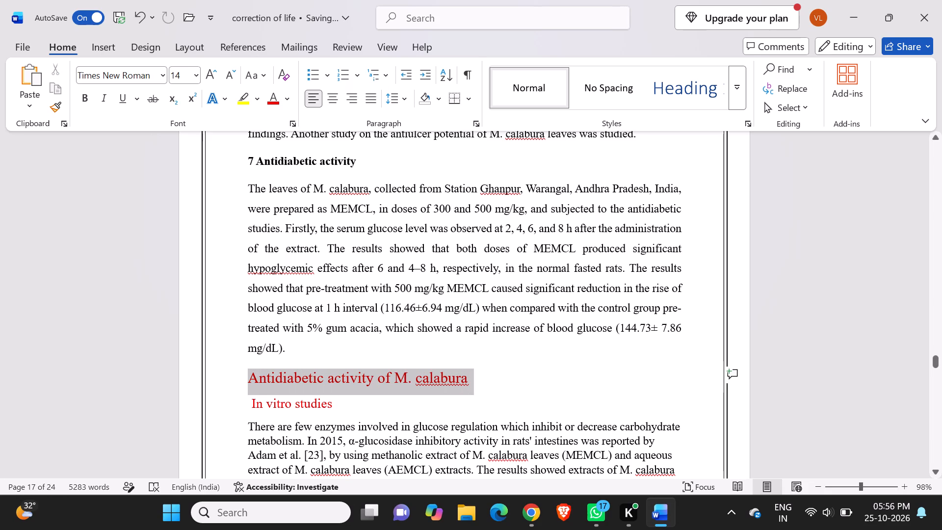
{"action": "left_click_drag", "start_coordinate": [442, 376], "coordinate": [443, 376]}
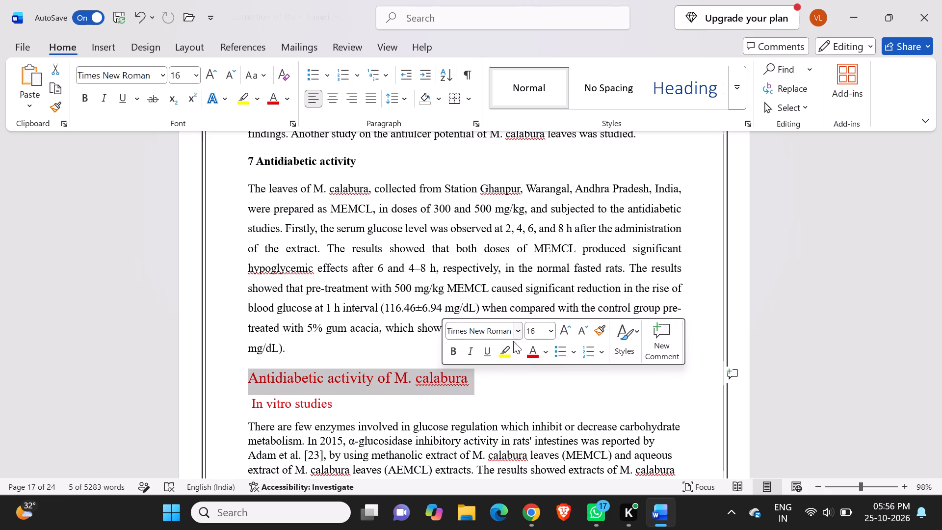
{"action": "left_click", "coordinate": [548, 353]}
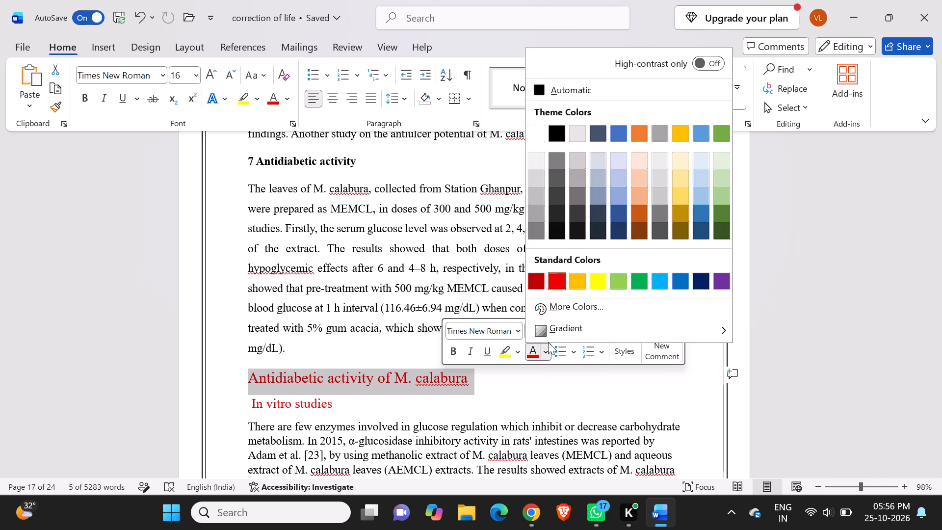
{"action": "left_click", "coordinate": [450, 347]}
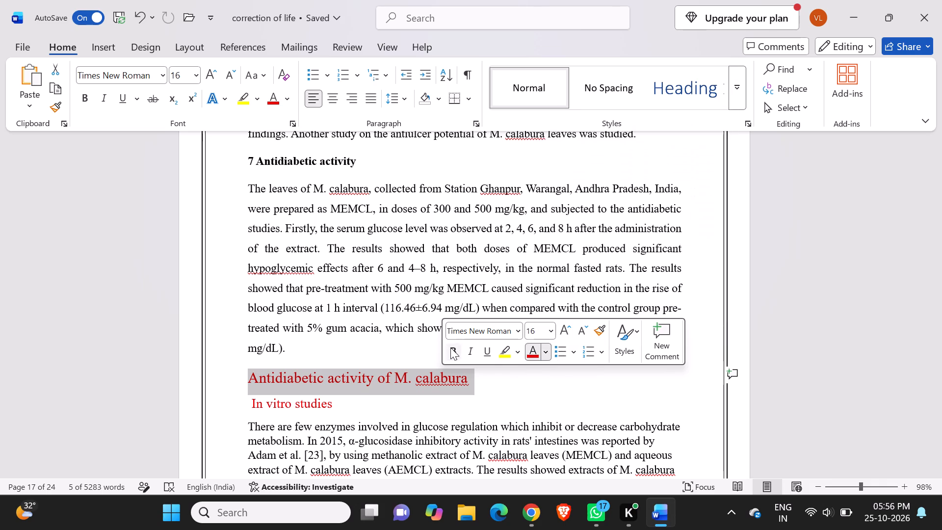
{"action": "left_click", "coordinate": [486, 398]}
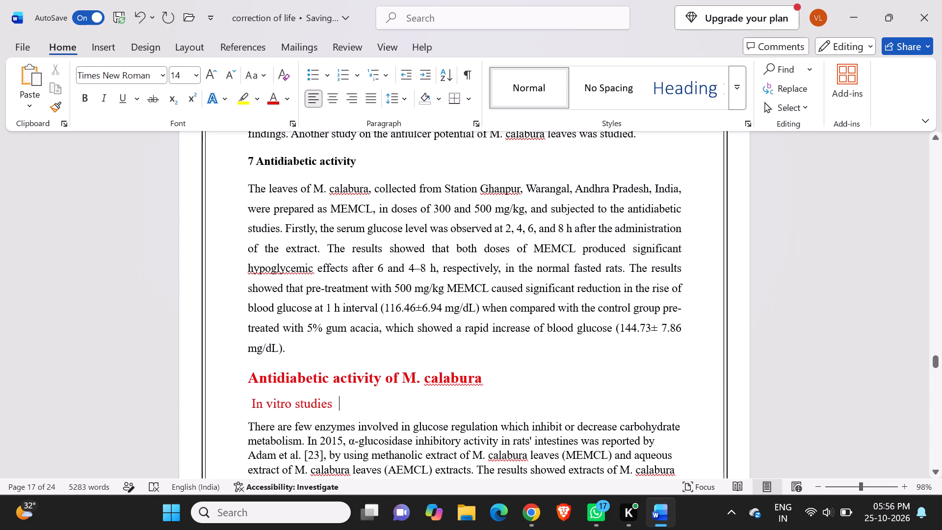
Change the font colour of the heading "Antidiabetic activity of M. calabura" to black.
{"action": "left_click_drag", "start_coordinate": [250, 383], "coordinate": [469, 373]}
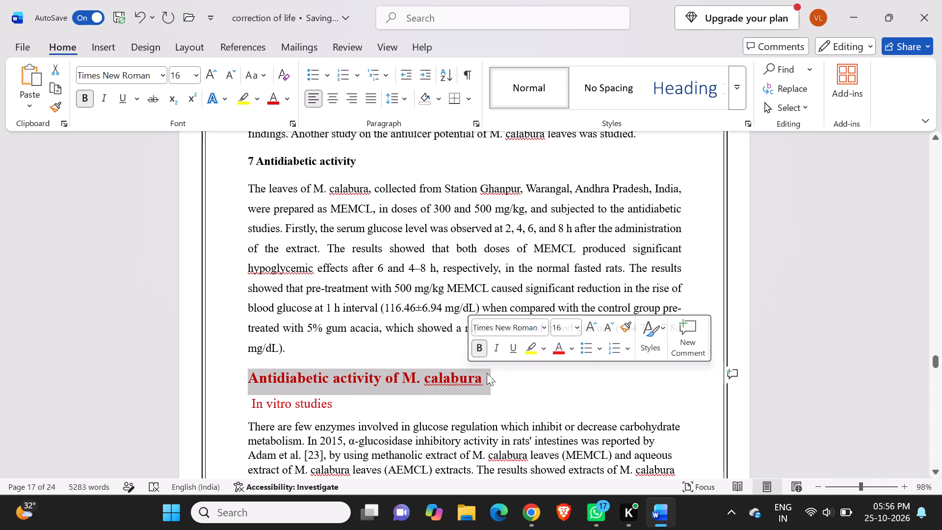
{"action": "left_click", "coordinate": [571, 354]}
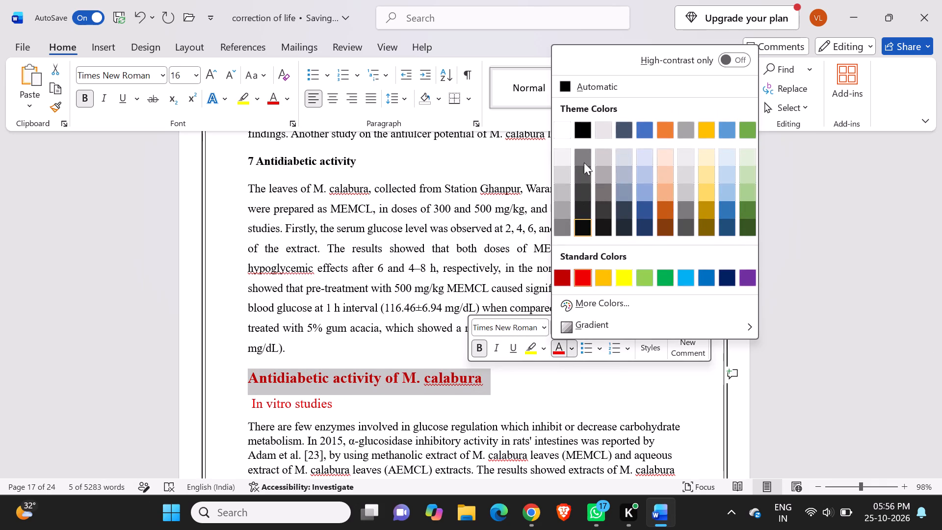
{"action": "left_click", "coordinate": [586, 136]}
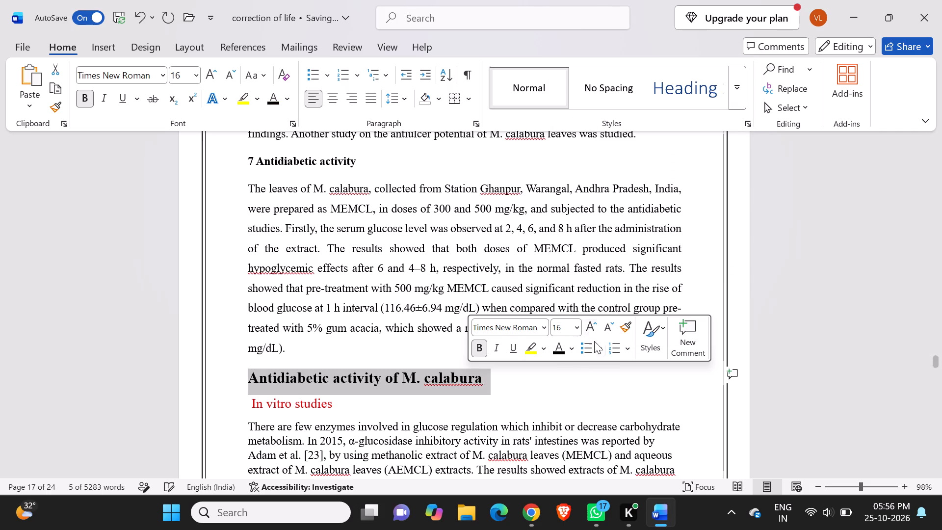
{"action": "left_click", "coordinate": [573, 379]}
Remove the extra blank spaces before "MEMCL dose of 500 mg/kg BW" in the In vivo studies paragraph, leaving a single space.
{"action": "scroll", "coordinate": [573, 379], "scroll_direction": "down", "scroll_amount": 1}
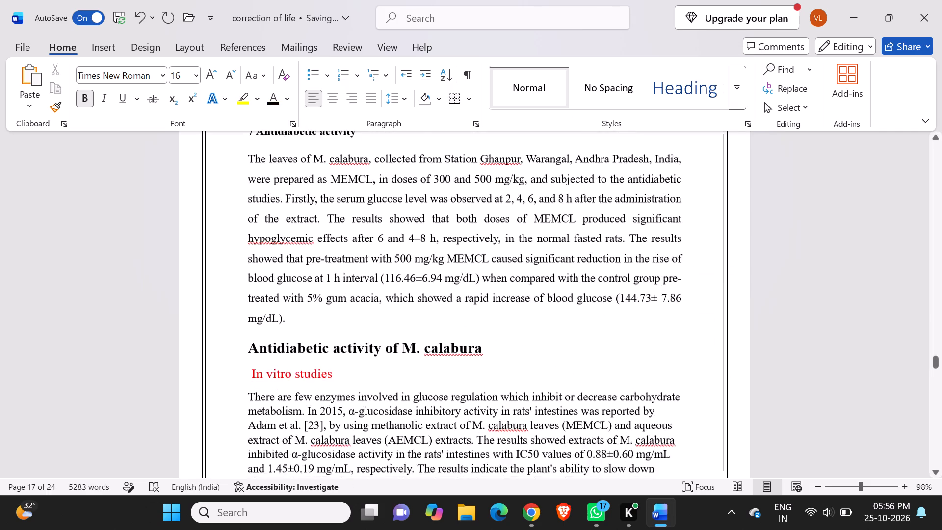
{"action": "scroll", "coordinate": [573, 379], "scroll_direction": "down", "scroll_amount": 16}
{"action": "scroll", "coordinate": [573, 378], "scroll_direction": "down", "scroll_amount": 5}
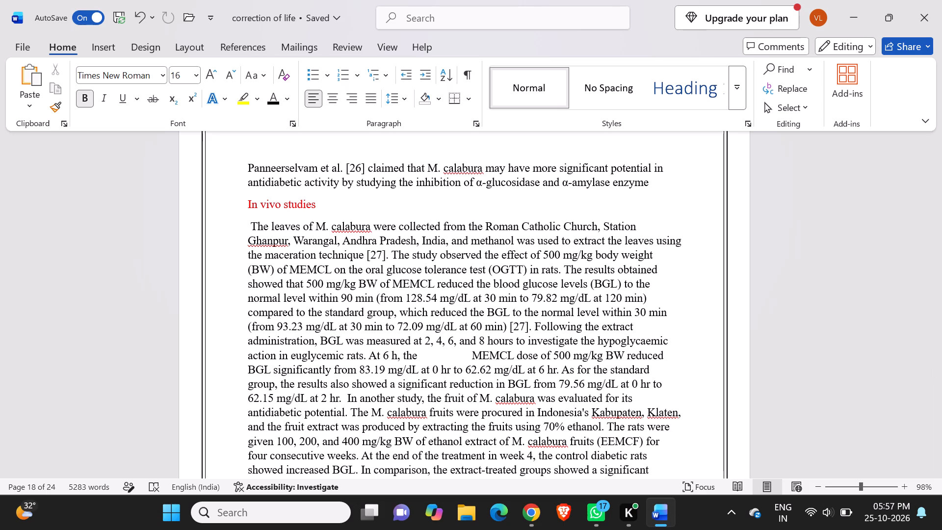
{"action": "left_click", "coordinate": [470, 359]}
{"action": "key", "text": "BackSpace"}
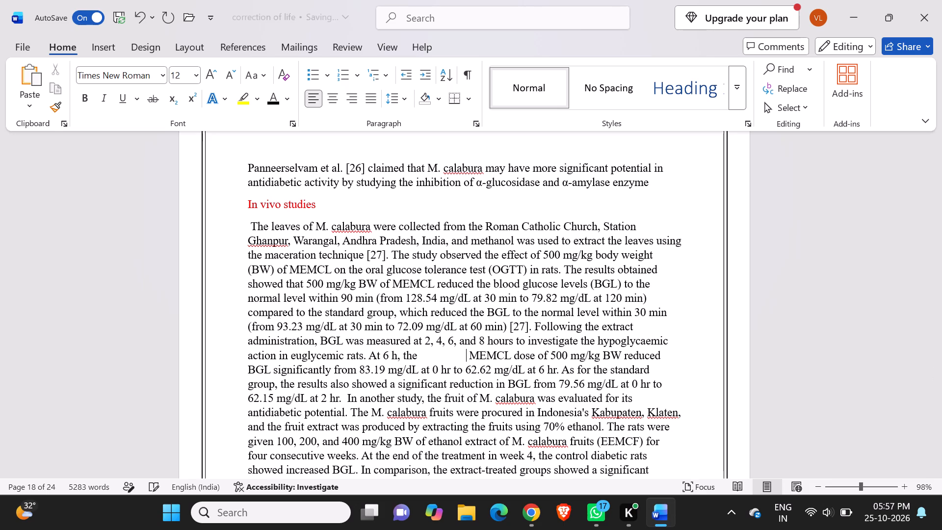
{"action": "key", "text": "BackSpace"}
{"action": "key", "text": "BackSpace"}
{"action": "key", "text": "BackSpace"}
{"action": "key", "text": "BackSpace"}
{"action": "key", "text": "BackSpace"}
{"action": "key", "text": "BackSpace"}
{"action": "key", "text": "BackSpace"}
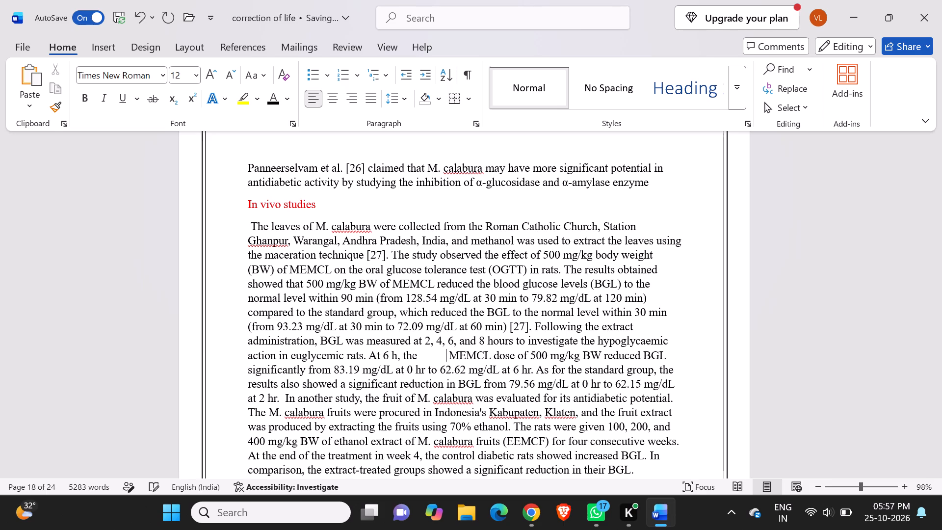
{"action": "key", "text": "BackSpace"}
{"action": "key", "text": "BackSpace"}
{"action": "key", "text": "BackSpace"}
{"action": "key", "text": "BackSpace"}
{"action": "key", "text": "BackSpace"}
{"action": "key", "text": "BackSpace"}
{"action": "key", "text": "BackSpace"}
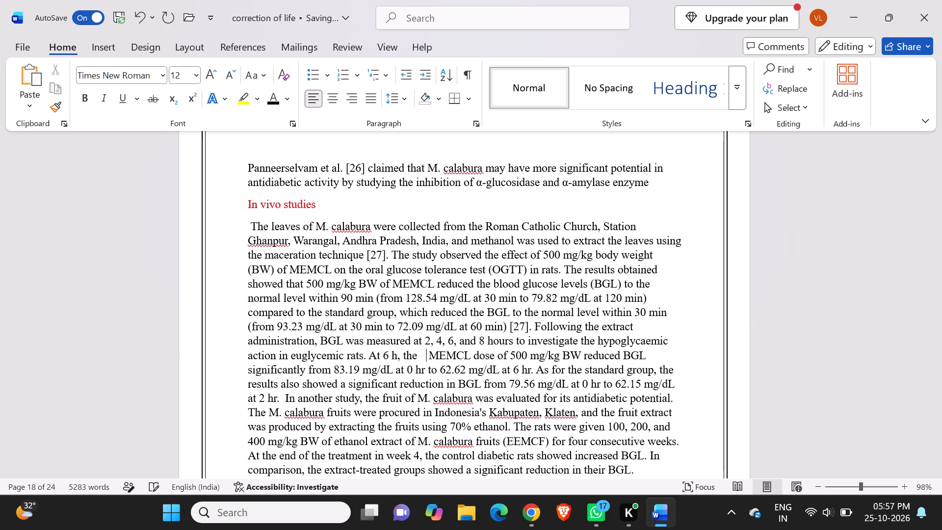
{"action": "key", "text": "BackSpace"}
{"action": "key", "text": "BackSpace"}
{"action": "key", "text": "BackSpace"}
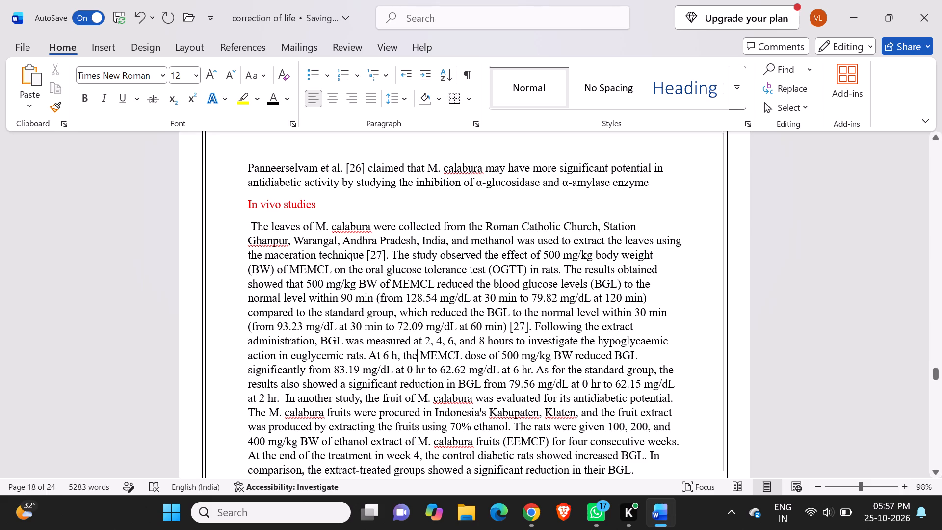
Start a new paragraph in the In vivo studies text before "As for the standard group".
{"action": "left_click", "coordinate": [532, 373]}
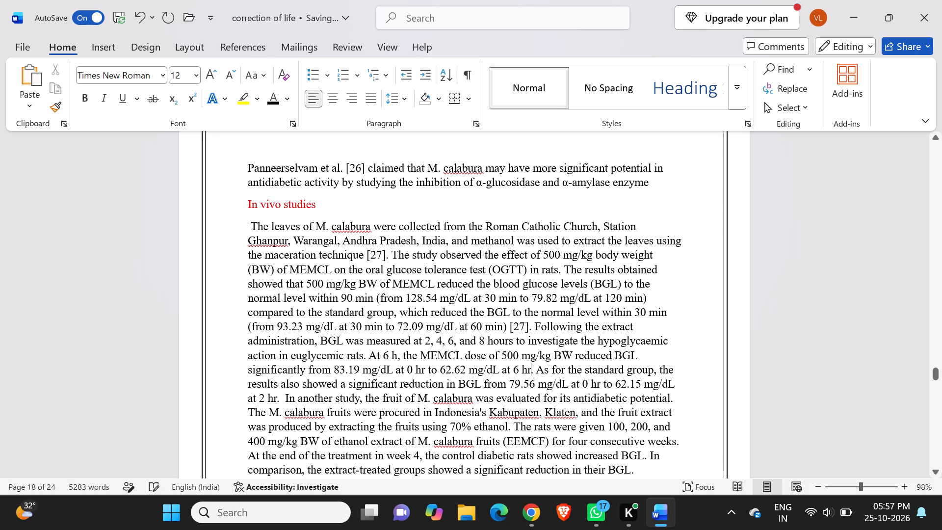
{"action": "left_click", "coordinate": [532, 373]}
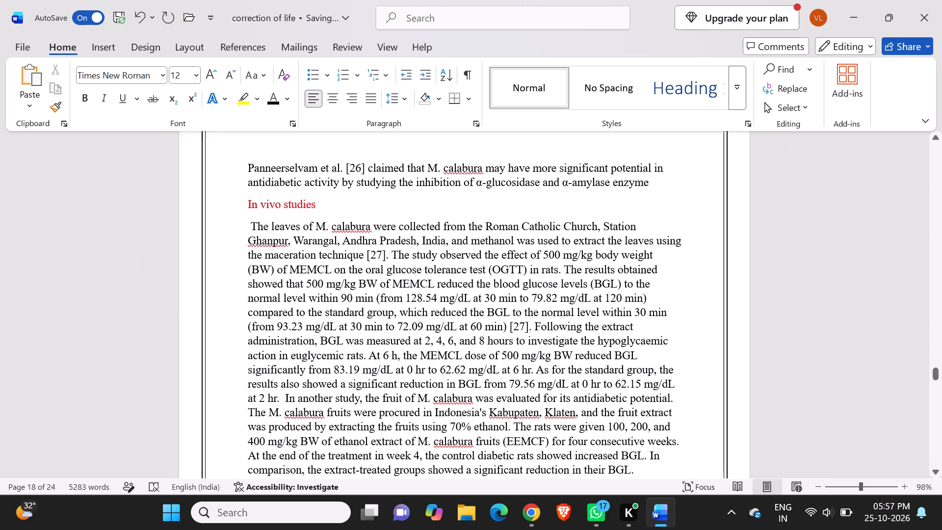
{"action": "left_click", "coordinate": [535, 373]}
{"action": "key", "text": "Return"}
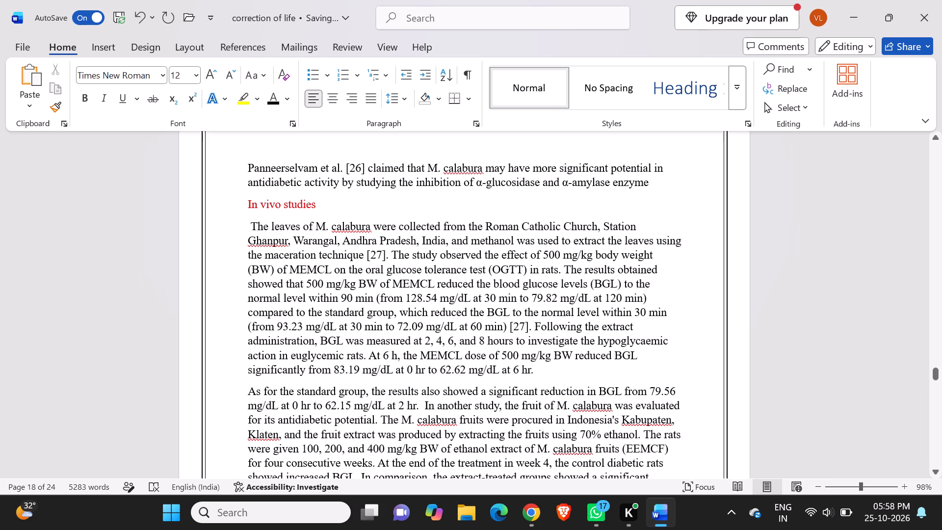
Read the rest of the In vivo studies text and check the phytochemical screening tests and the pages after them.
{"action": "scroll", "coordinate": [528, 369], "scroll_direction": "down", "scroll_amount": 5}
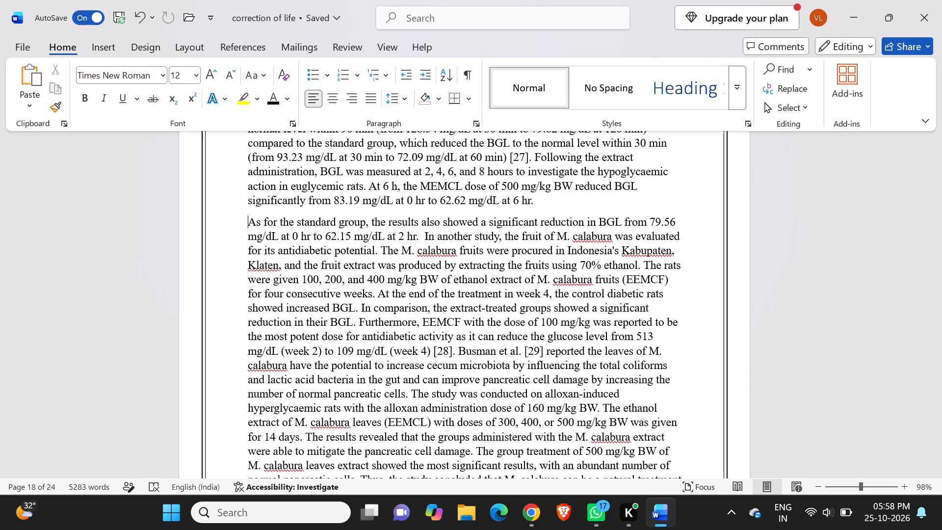
{"action": "scroll", "coordinate": [485, 445], "scroll_direction": "down", "scroll_amount": 1}
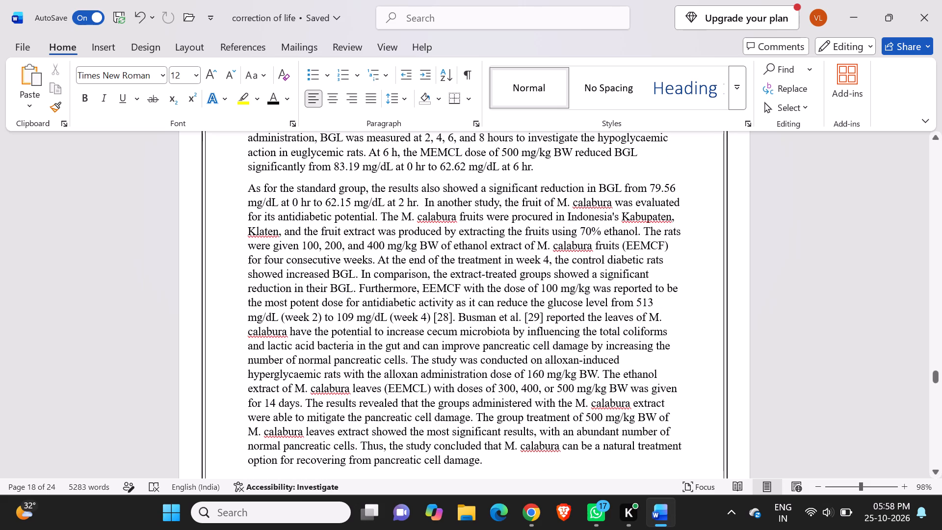
{"action": "scroll", "coordinate": [493, 425], "scroll_direction": "down", "scroll_amount": 1}
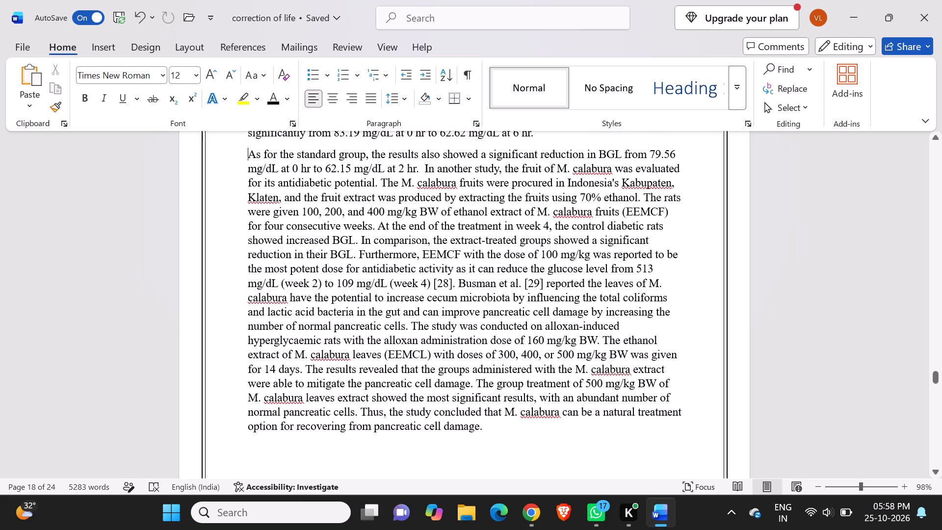
{"action": "scroll", "coordinate": [493, 425], "scroll_direction": "down", "scroll_amount": 1}
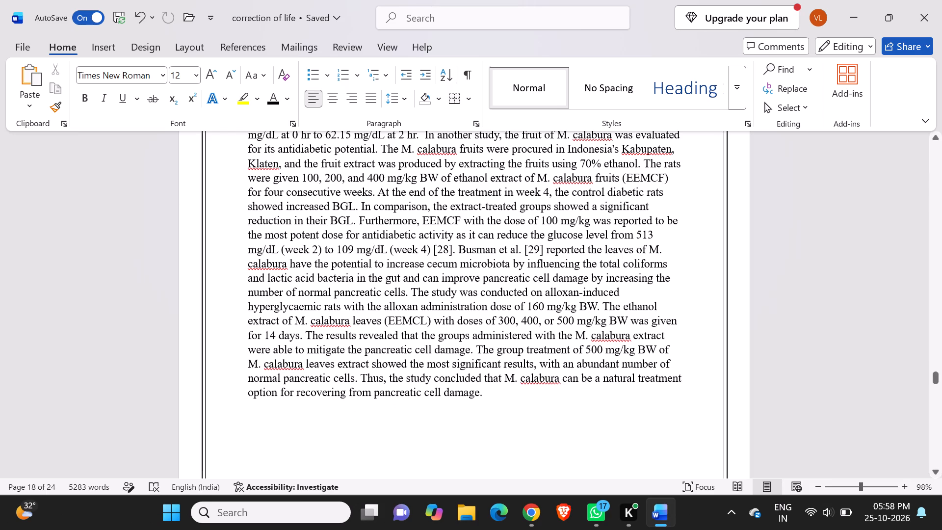
{"action": "scroll", "coordinate": [468, 325], "scroll_direction": "down", "scroll_amount": 1}
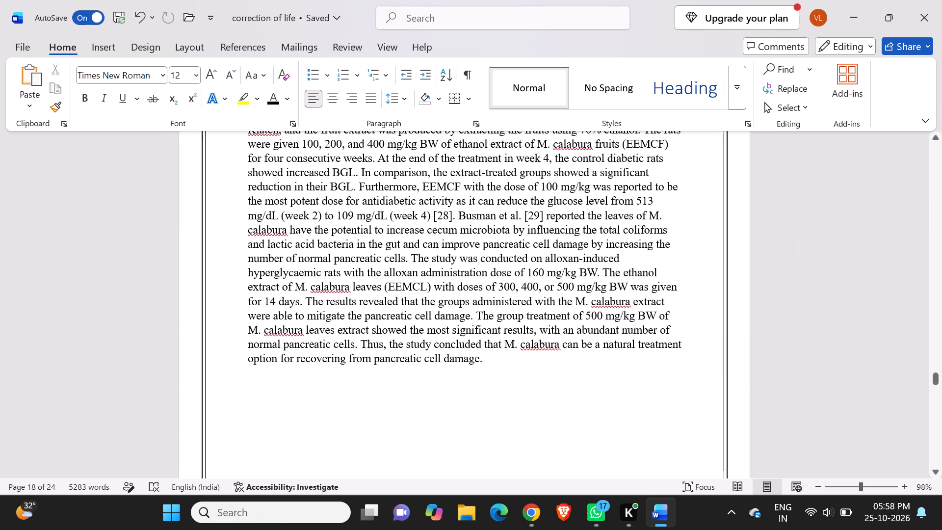
{"action": "scroll", "coordinate": [468, 325], "scroll_direction": "down", "scroll_amount": 10}
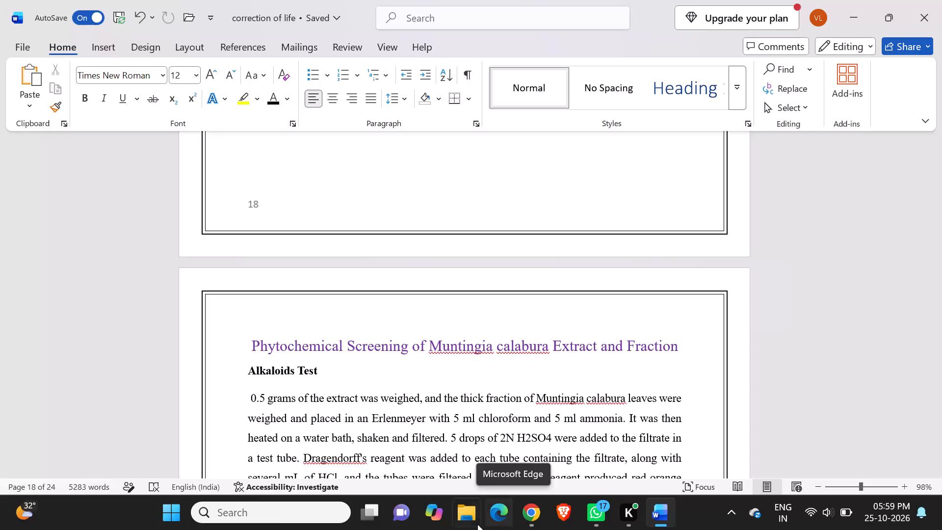
{"action": "scroll", "coordinate": [518, 399], "scroll_direction": "down", "scroll_amount": 4}
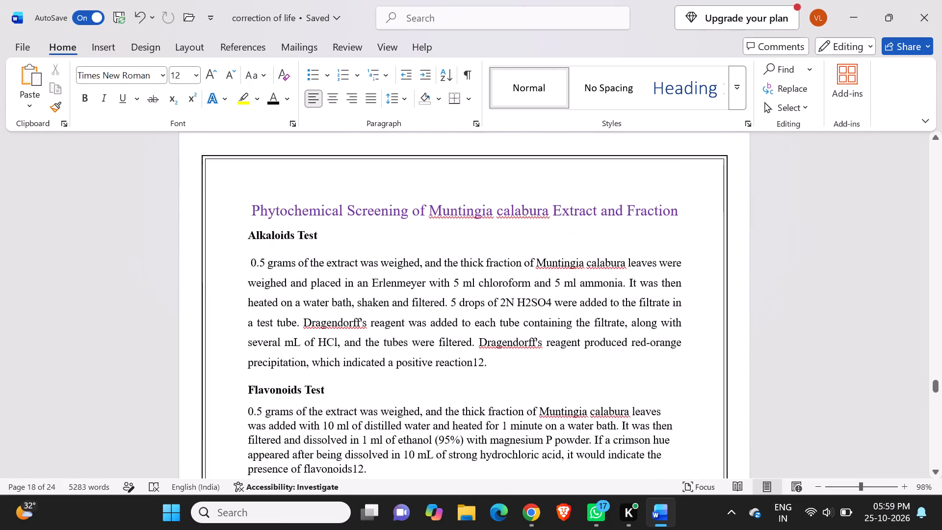
{"action": "scroll", "coordinate": [518, 399], "scroll_direction": "down", "scroll_amount": 16}
{"action": "scroll", "coordinate": [518, 400], "scroll_direction": "down", "scroll_amount": 14}
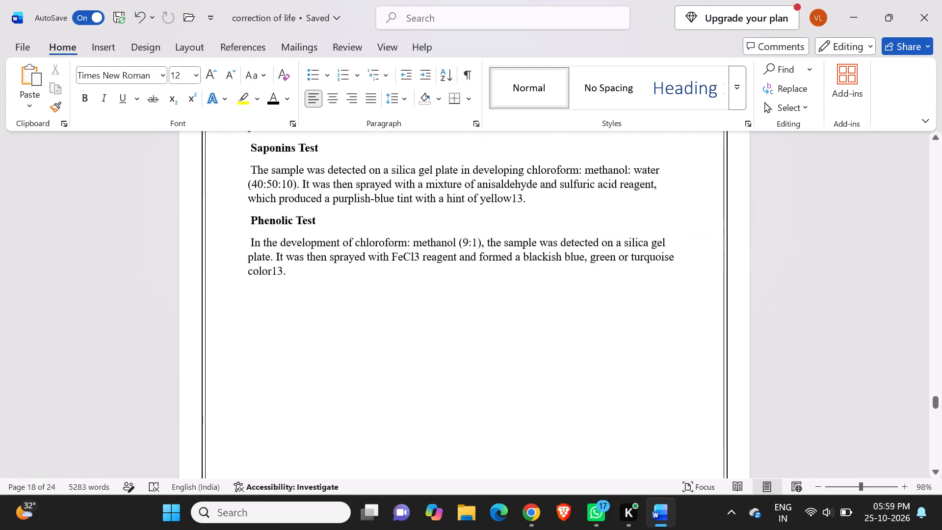
{"action": "scroll", "coordinate": [518, 404], "scroll_direction": "down", "scroll_amount": 20}
{"action": "scroll", "coordinate": [518, 405], "scroll_direction": "up", "scroll_amount": 6}
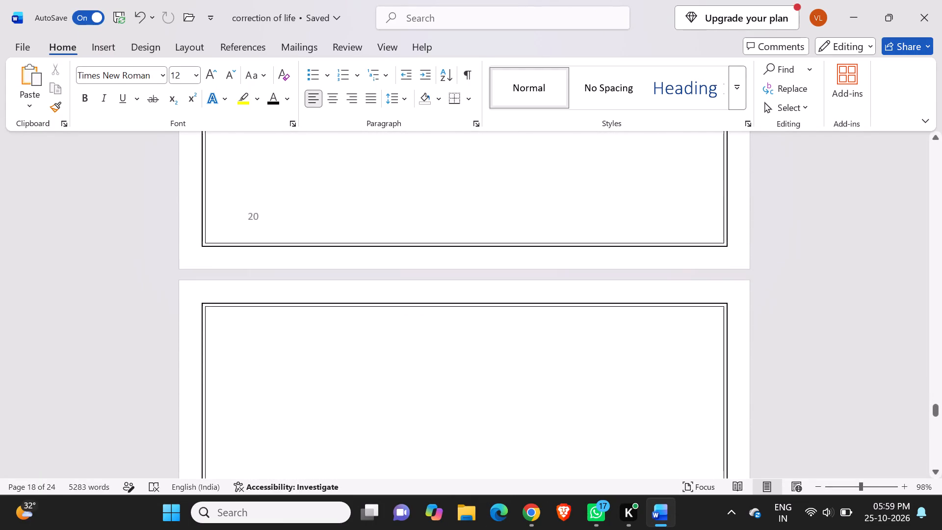
{"action": "scroll", "coordinate": [445, 396], "scroll_direction": "up", "scroll_amount": 6}
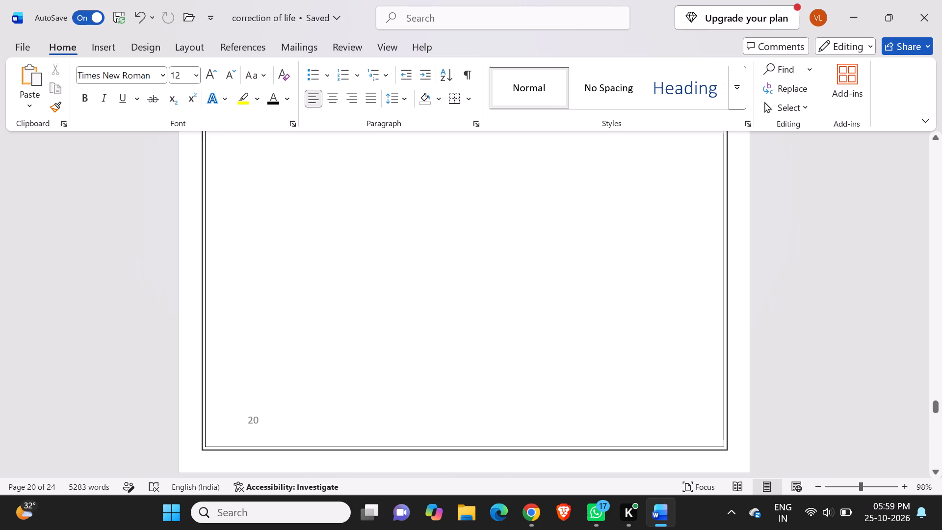
{"action": "scroll", "coordinate": [446, 400], "scroll_direction": "down", "scroll_amount": 4}
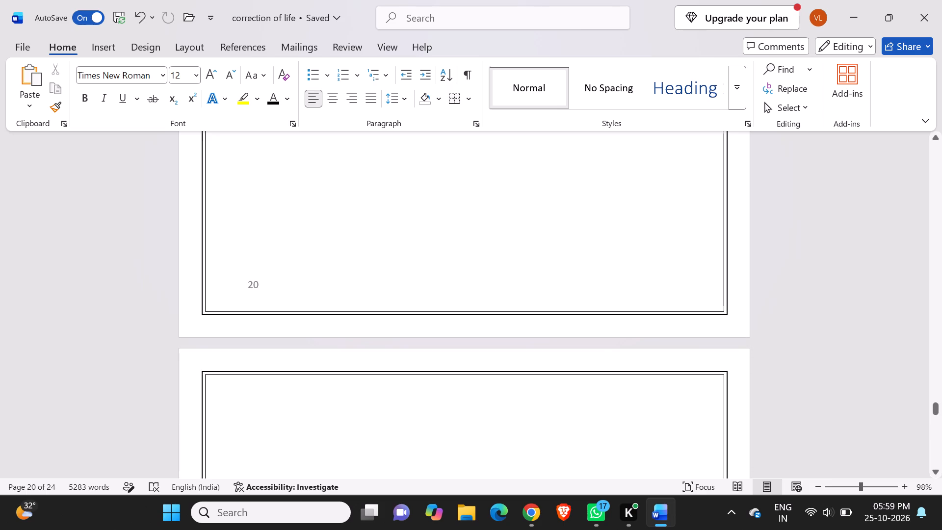
Review the document backwards from the phytochemical tests through the pharmacological activities to the flavonoid structures chart and the Qualitative phytochemical screening paragraph.
{"action": "scroll", "coordinate": [329, 445], "scroll_direction": "up", "scroll_amount": 18}
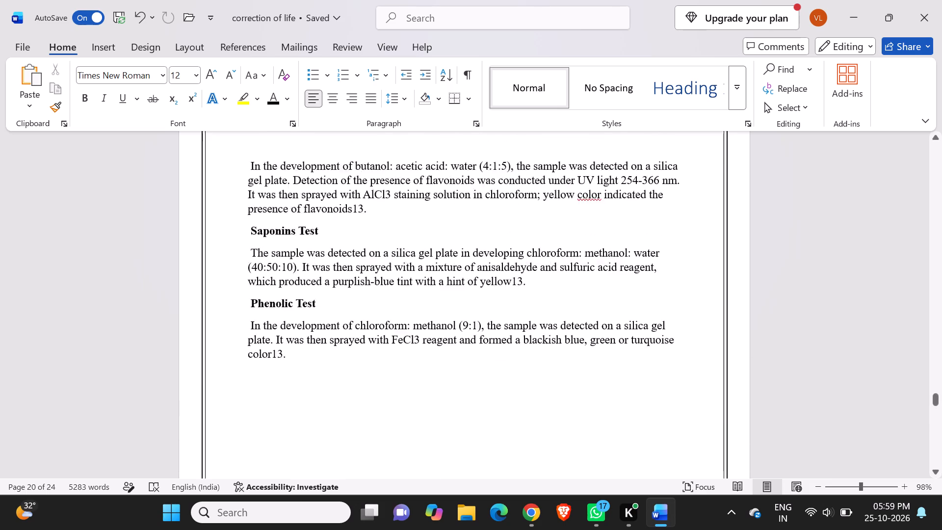
{"action": "scroll", "coordinate": [342, 452], "scroll_direction": "up", "scroll_amount": 19}
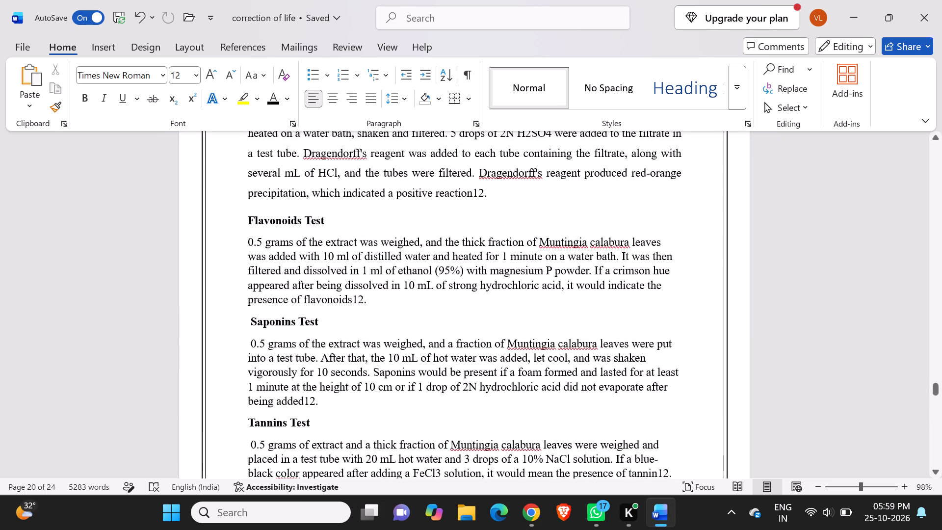
{"action": "scroll", "coordinate": [348, 466], "scroll_direction": "up", "scroll_amount": 20}
{"action": "scroll", "coordinate": [348, 472], "scroll_direction": "up", "scroll_amount": 6}
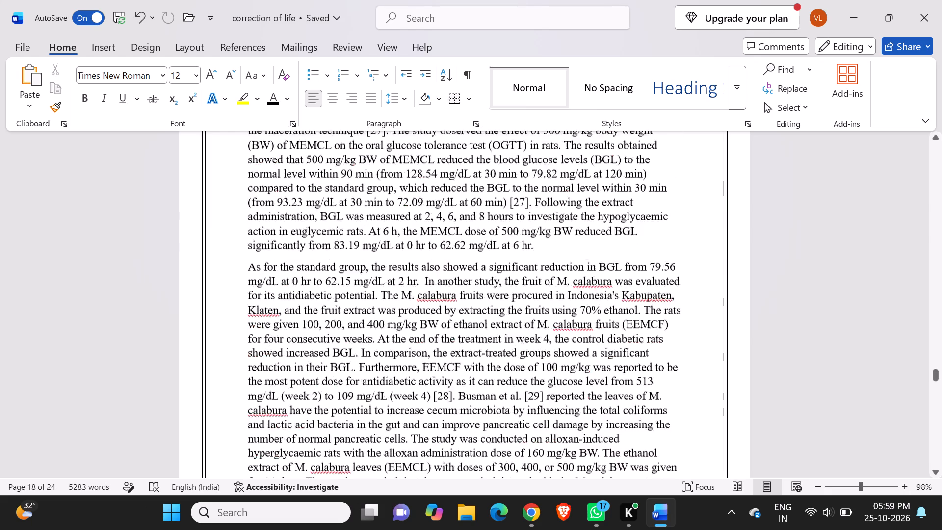
{"action": "scroll", "coordinate": [348, 473], "scroll_direction": "up", "scroll_amount": 19}
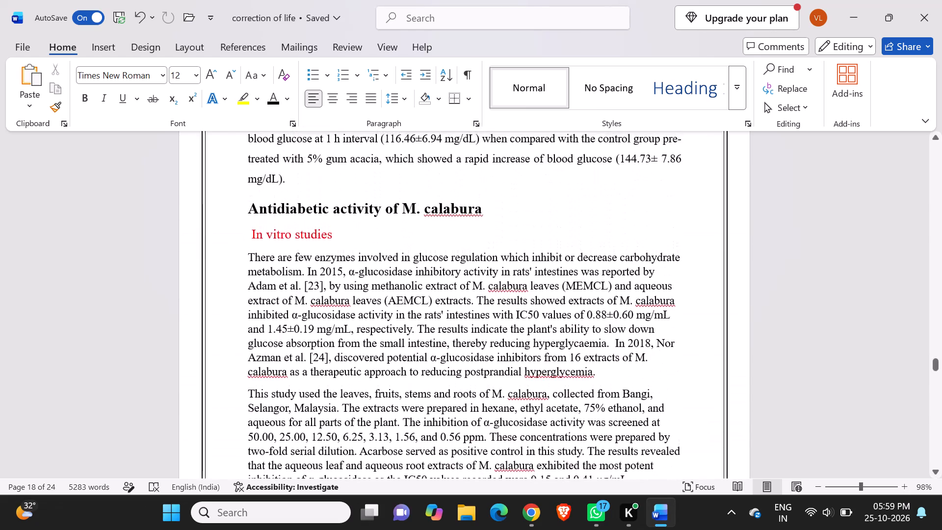
{"action": "scroll", "coordinate": [348, 474], "scroll_direction": "up", "scroll_amount": 17}
{"action": "scroll", "coordinate": [349, 478], "scroll_direction": "up", "scroll_amount": 4}
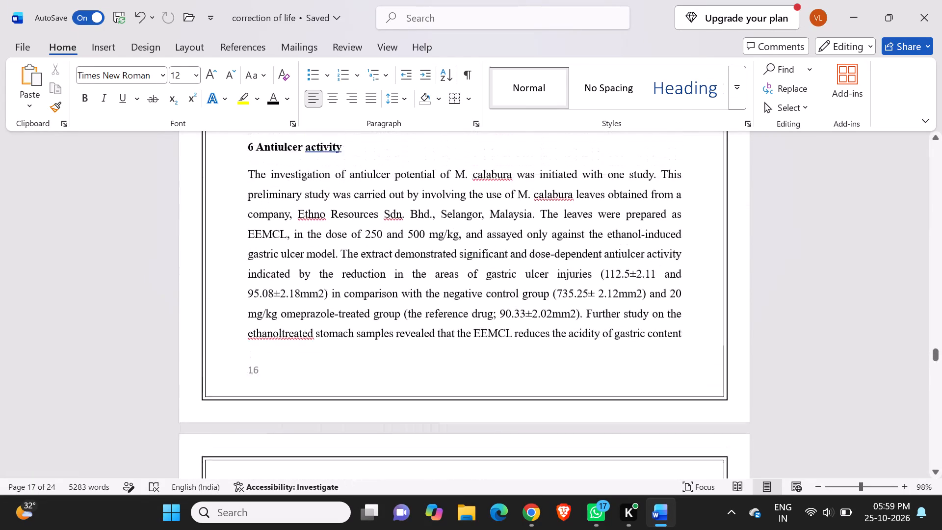
{"action": "scroll", "coordinate": [349, 478], "scroll_direction": "up", "scroll_amount": 14}
{"action": "scroll", "coordinate": [360, 320], "scroll_direction": "up", "scroll_amount": 12}
{"action": "scroll", "coordinate": [359, 362], "scroll_direction": "up", "scroll_amount": 18}
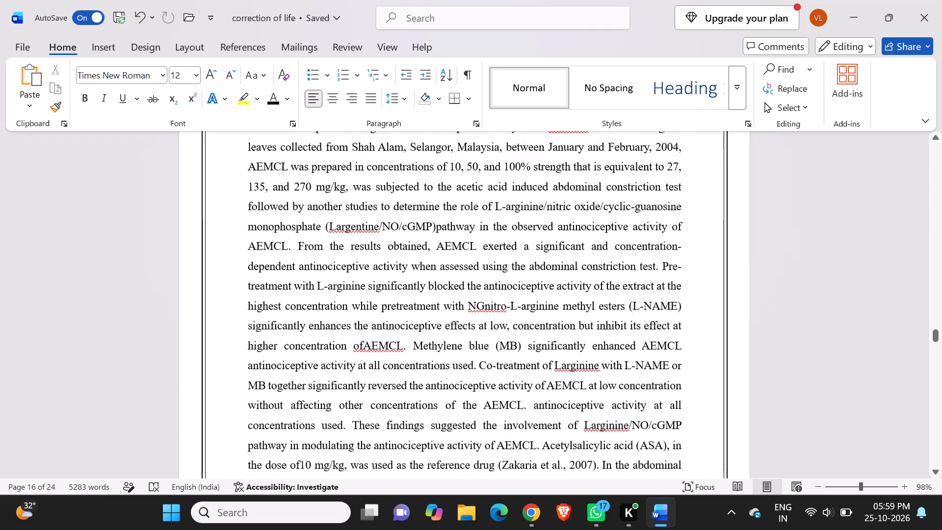
{"action": "scroll", "coordinate": [359, 384], "scroll_direction": "up", "scroll_amount": 18}
{"action": "scroll", "coordinate": [360, 393], "scroll_direction": "up", "scroll_amount": 6}
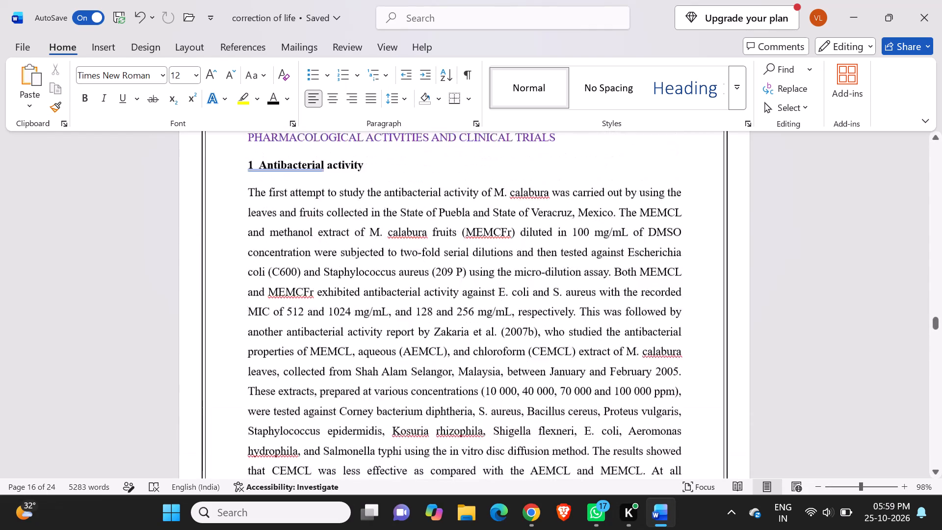
{"action": "scroll", "coordinate": [360, 397], "scroll_direction": "up", "scroll_amount": 7}
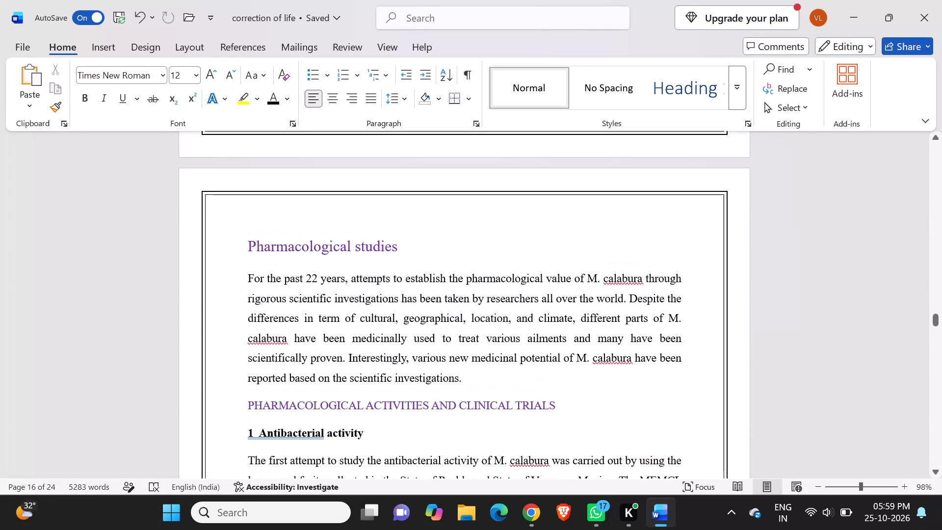
{"action": "scroll", "coordinate": [359, 401], "scroll_direction": "up", "scroll_amount": 16}
{"action": "scroll", "coordinate": [356, 413], "scroll_direction": "up", "scroll_amount": 6}
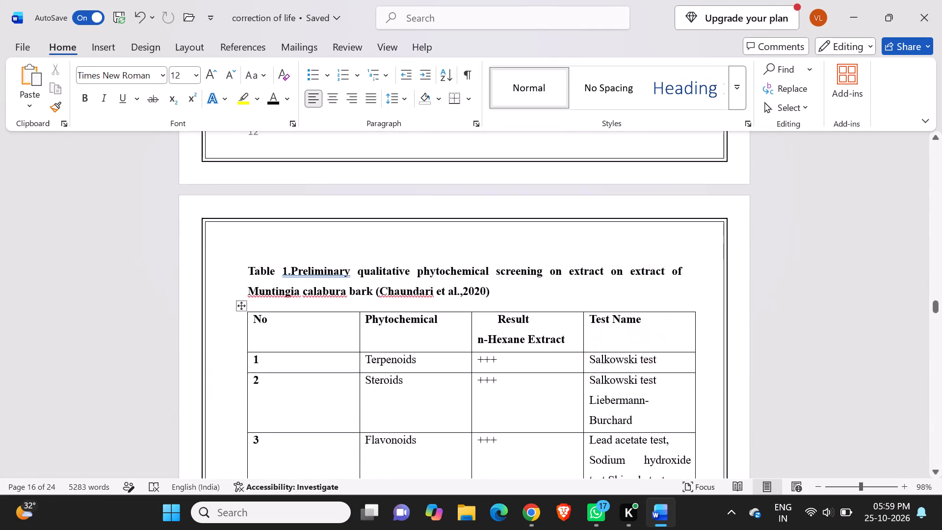
{"action": "scroll", "coordinate": [354, 419], "scroll_direction": "up", "scroll_amount": 4}
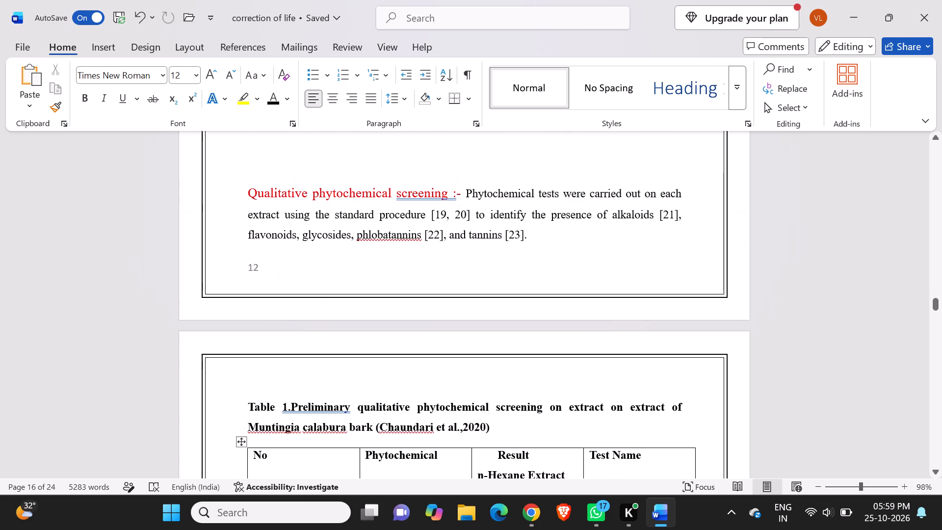
{"action": "scroll", "coordinate": [350, 440], "scroll_direction": "up", "scroll_amount": 11}
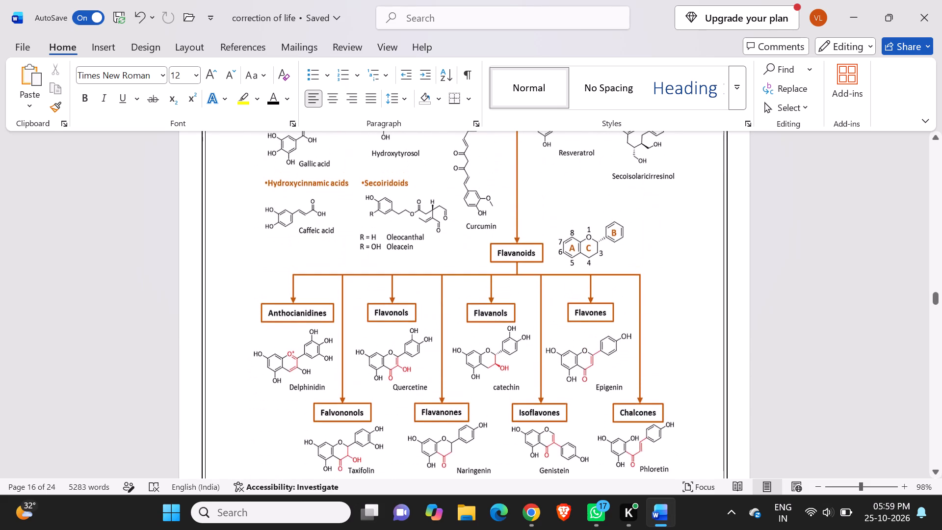
{"action": "scroll", "coordinate": [350, 440], "scroll_direction": "down", "scroll_amount": 3}
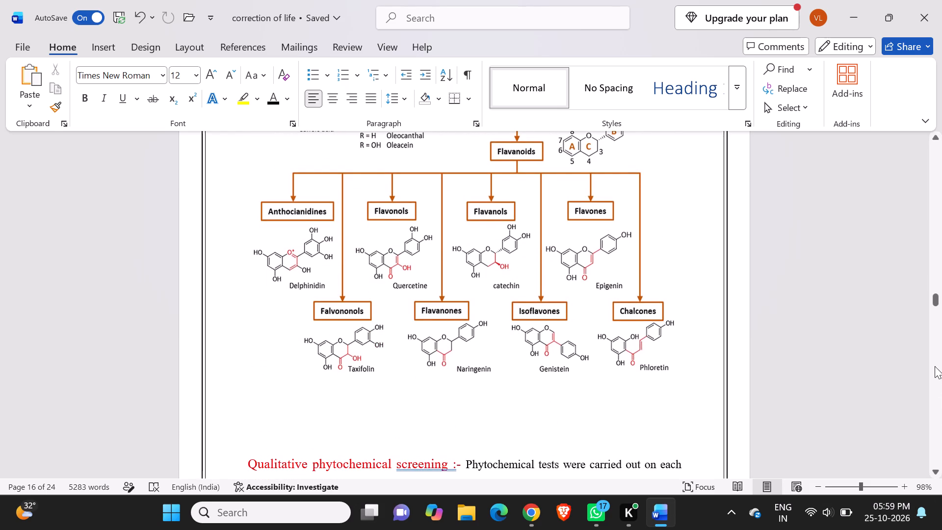
Review the document forwards from the flavonoid structures chart through the pharmacological activities, In vivo studies and phytochemical tests to the blank page after page 20.
{"action": "left_click", "coordinate": [936, 368]}
{"action": "left_click", "coordinate": [936, 368]}
{"action": "double_click", "coordinate": [936, 369]}
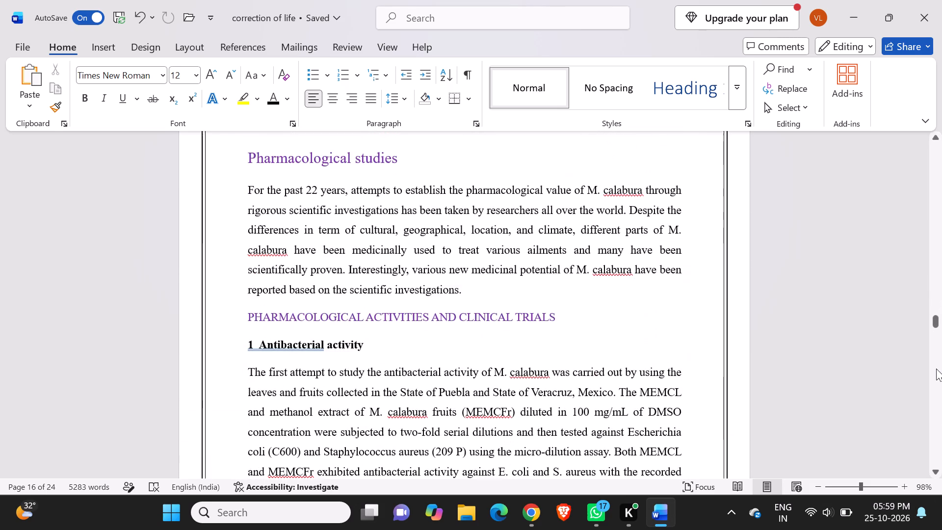
{"action": "left_click", "coordinate": [936, 370]}
{"action": "left_click", "coordinate": [936, 371]}
{"action": "left_click", "coordinate": [935, 371]}
{"action": "left_click", "coordinate": [935, 371]}
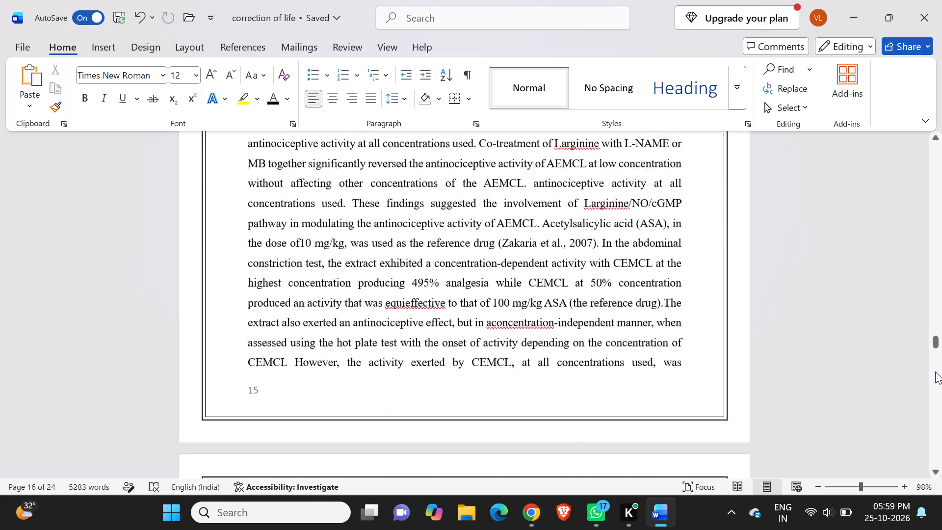
{"action": "left_click", "coordinate": [935, 371]}
{"action": "left_click", "coordinate": [931, 386]}
{"action": "left_click", "coordinate": [931, 387]}
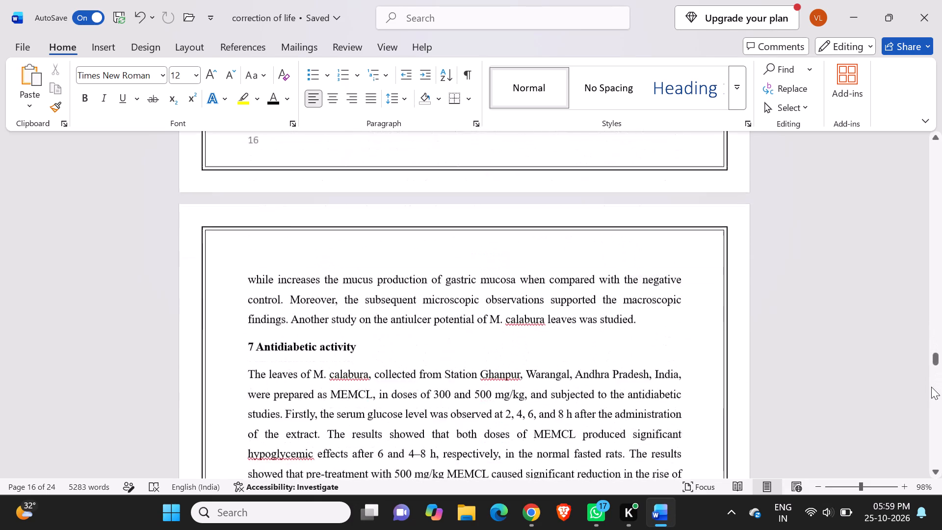
{"action": "left_click", "coordinate": [931, 388]}
{"action": "left_click", "coordinate": [932, 398]}
{"action": "left_click", "coordinate": [932, 400]}
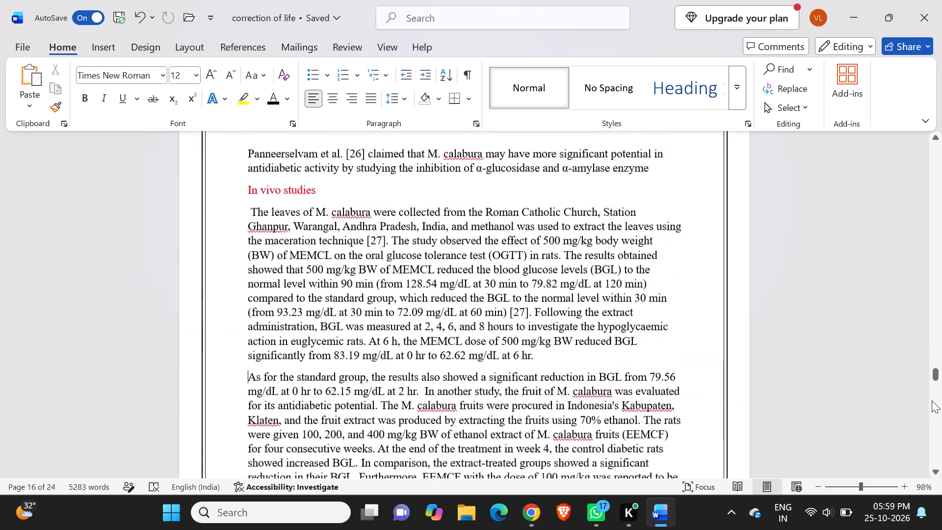
{"action": "left_click_drag", "start_coordinate": [932, 412], "coordinate": [935, 419]}
{"action": "left_click", "coordinate": [934, 420]}
{"action": "left_click", "coordinate": [934, 420]}
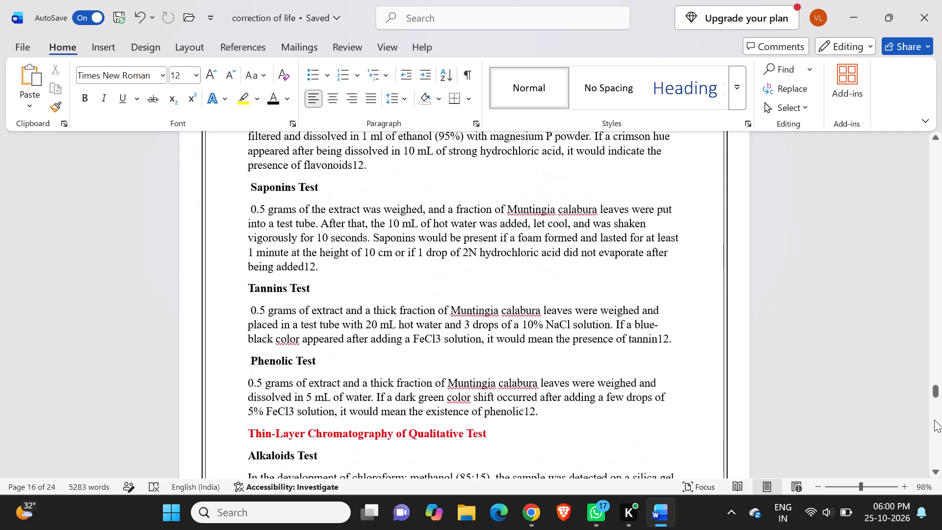
{"action": "left_click", "coordinate": [934, 420]}
{"action": "scroll", "coordinate": [933, 421], "scroll_direction": "down", "scroll_amount": 10}
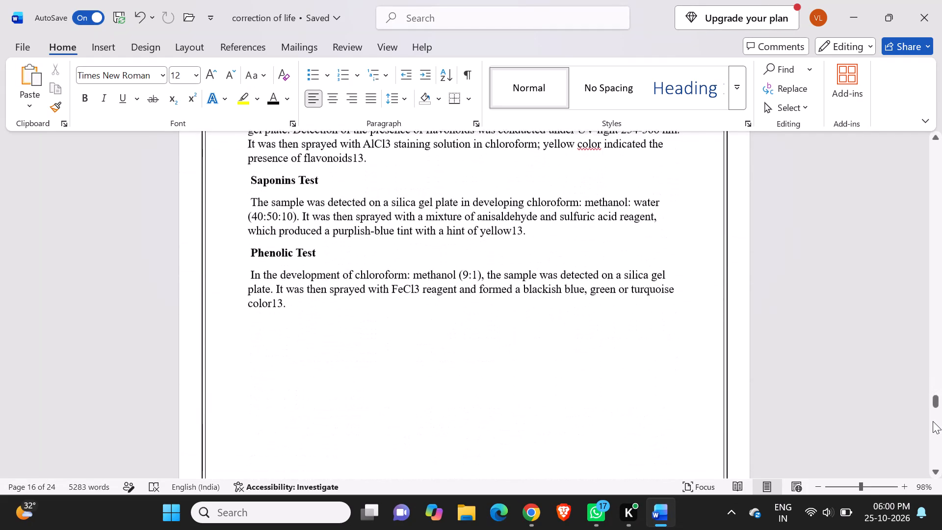
{"action": "scroll", "coordinate": [933, 421], "scroll_direction": "down", "scroll_amount": 11}
{"action": "scroll", "coordinate": [762, 425], "scroll_direction": "down", "scroll_amount": 4}
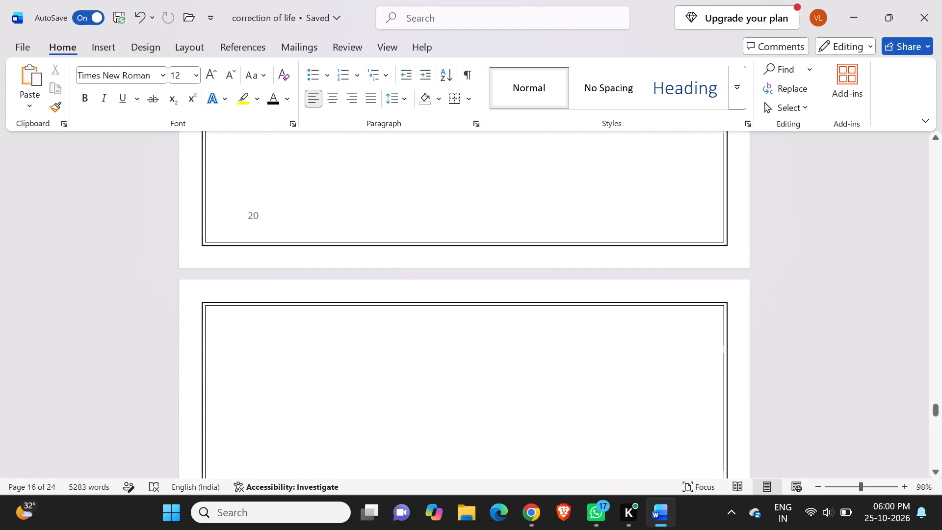
Check the blank area following the Thin-Layer Chromatography tests and place the text cursor at the start of the empty page after page 20.
{"action": "left_click", "coordinate": [223, 320]}
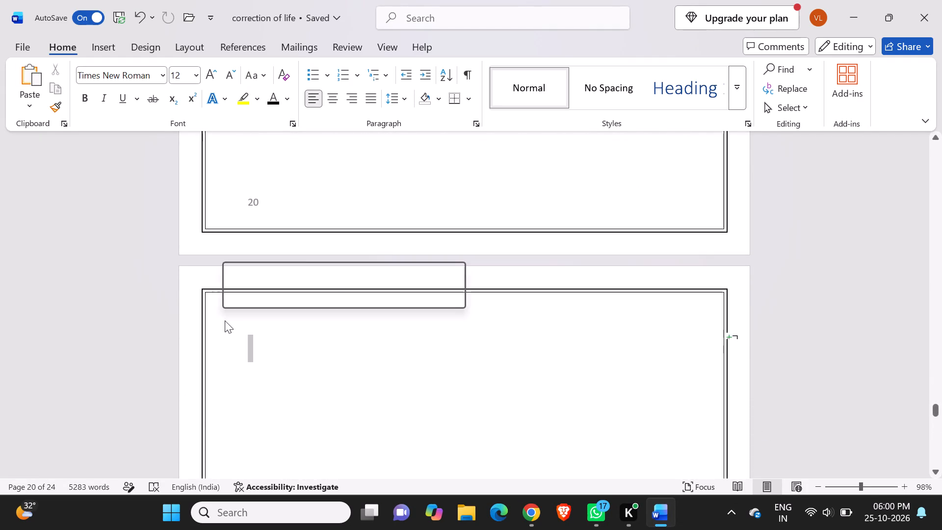
{"action": "scroll", "coordinate": [231, 329], "scroll_direction": "down", "scroll_amount": 9}
{"action": "scroll", "coordinate": [289, 404], "scroll_direction": "down", "scroll_amount": 16}
{"action": "scroll", "coordinate": [308, 410], "scroll_direction": "down", "scroll_amount": 8}
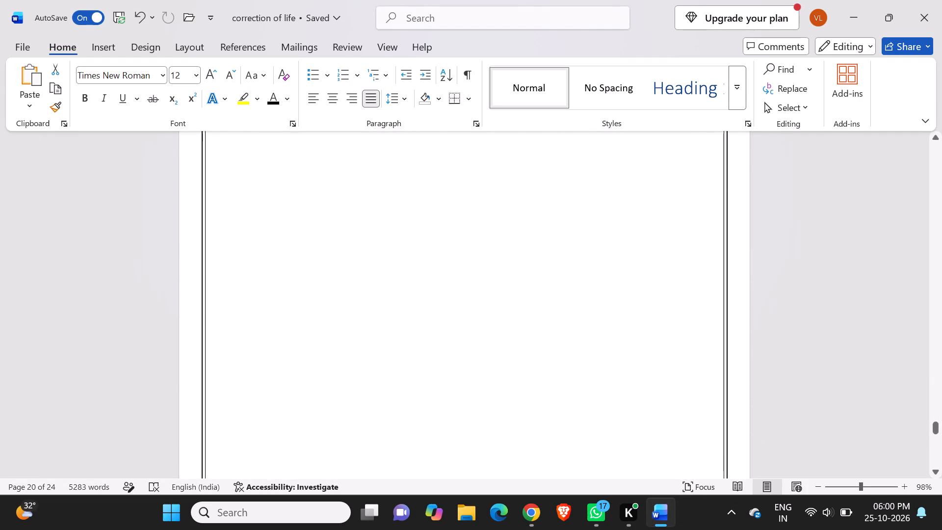
{"action": "scroll", "coordinate": [311, 412], "scroll_direction": "up", "scroll_amount": 12}
{"action": "scroll", "coordinate": [313, 414], "scroll_direction": "up", "scroll_amount": 20}
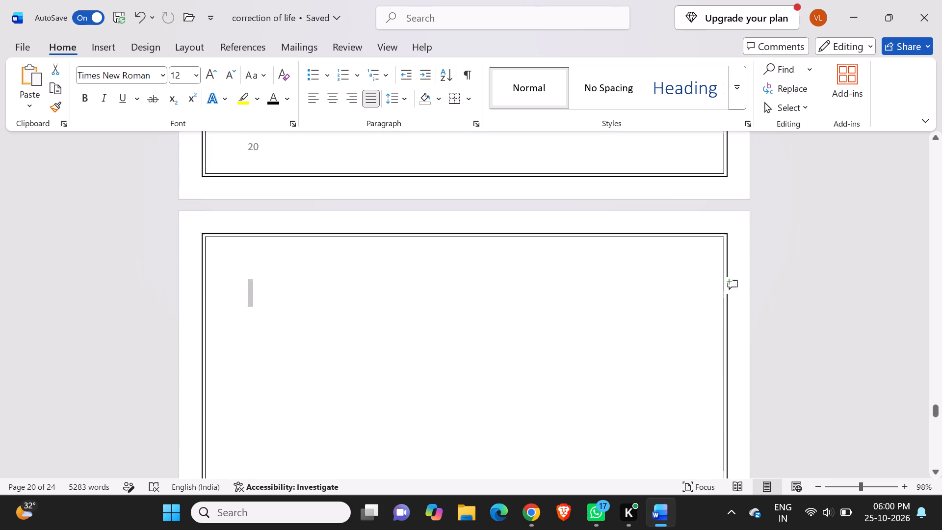
{"action": "left_click", "coordinate": [280, 332]}
{"action": "left_click", "coordinate": [256, 303]}
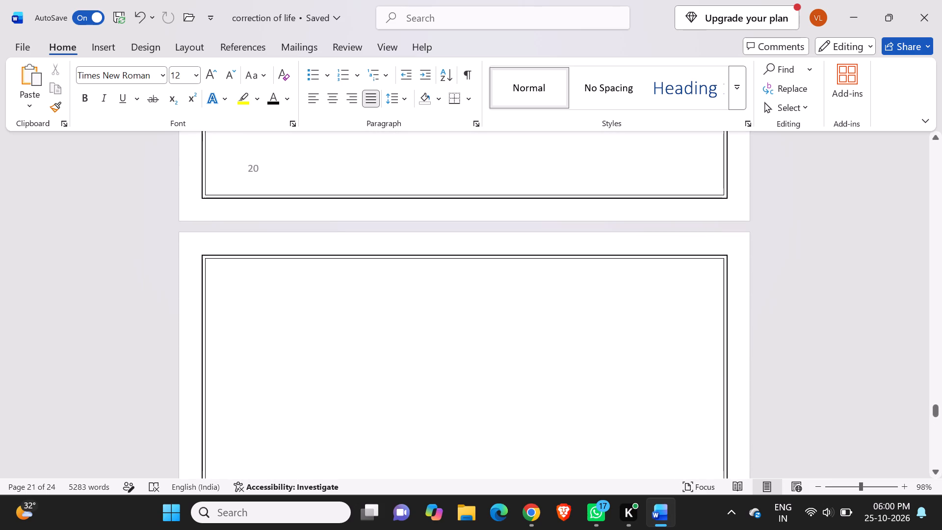
{"action": "left_click", "coordinate": [249, 304]}
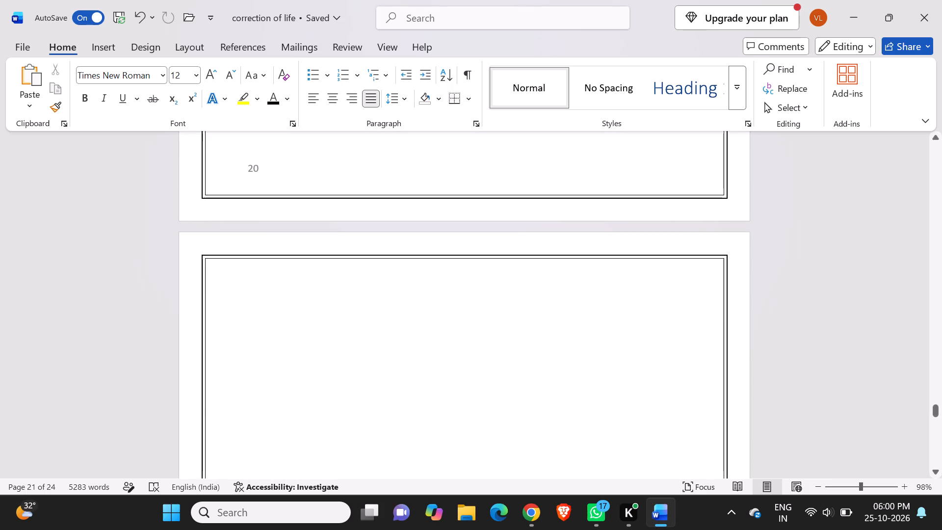
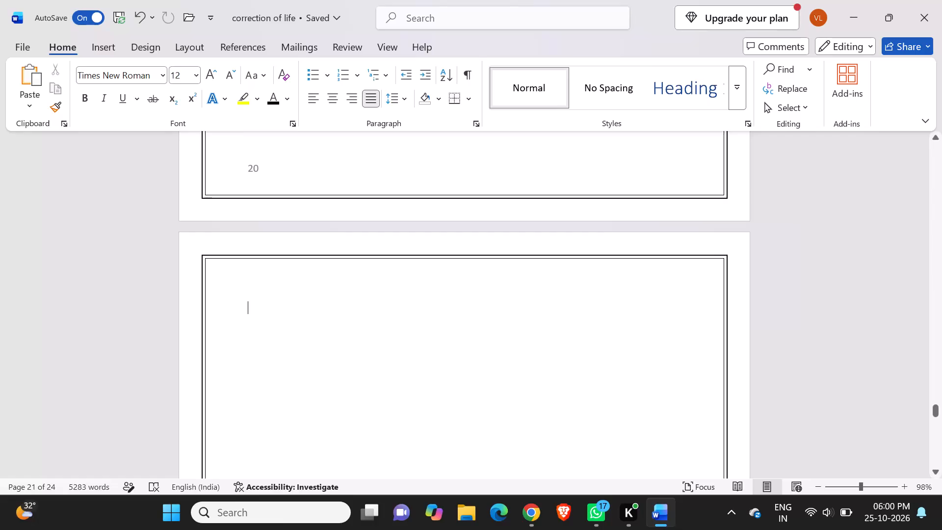
Switch to Chrome to check the Google Scholar results on Muntingia calabura reviews, and return to the Word document.
{"action": "scroll", "coordinate": [629, 336], "scroll_direction": "down", "scroll_amount": 1}
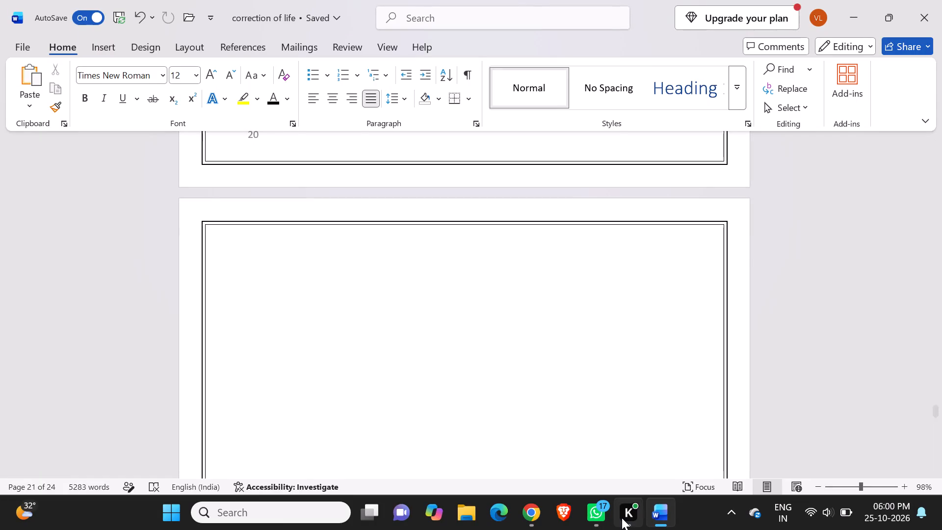
{"action": "left_click", "coordinate": [537, 519]}
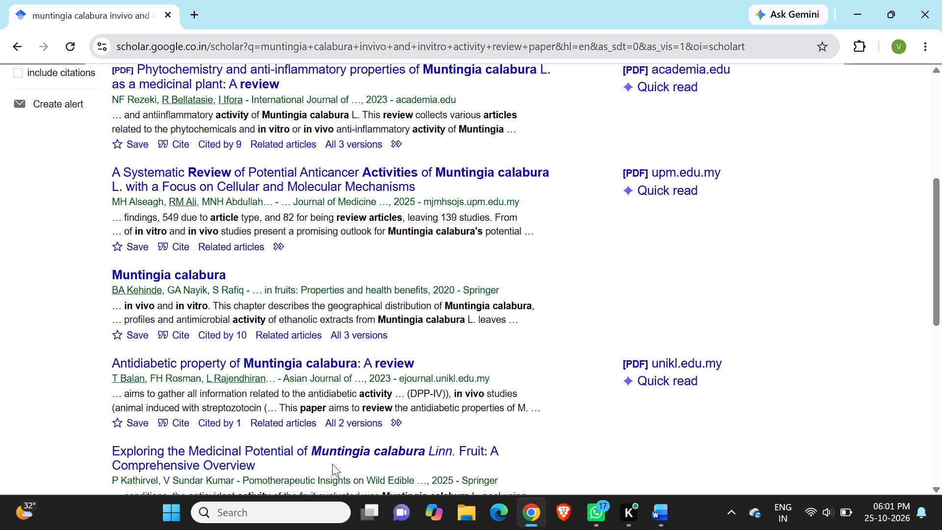
{"action": "scroll", "coordinate": [336, 467], "scroll_direction": "down", "scroll_amount": 2}
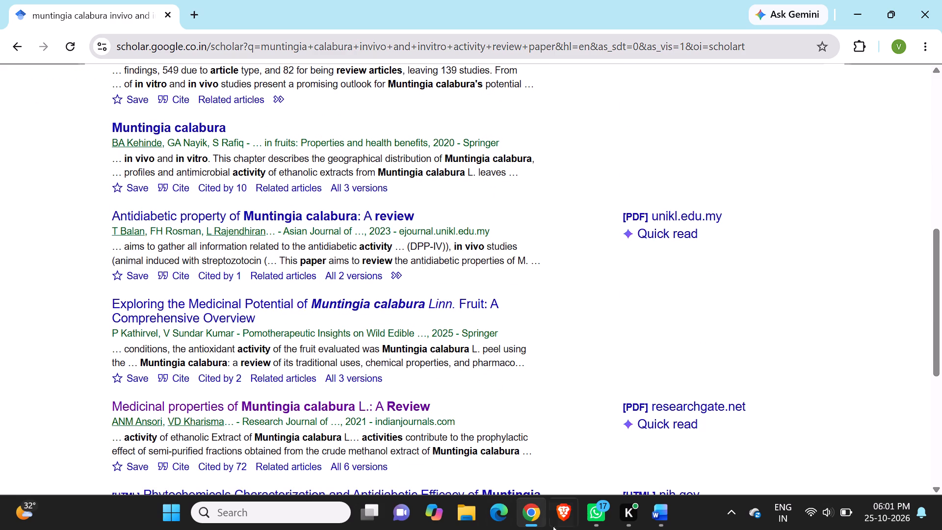
{"action": "left_click", "coordinate": [660, 520]}
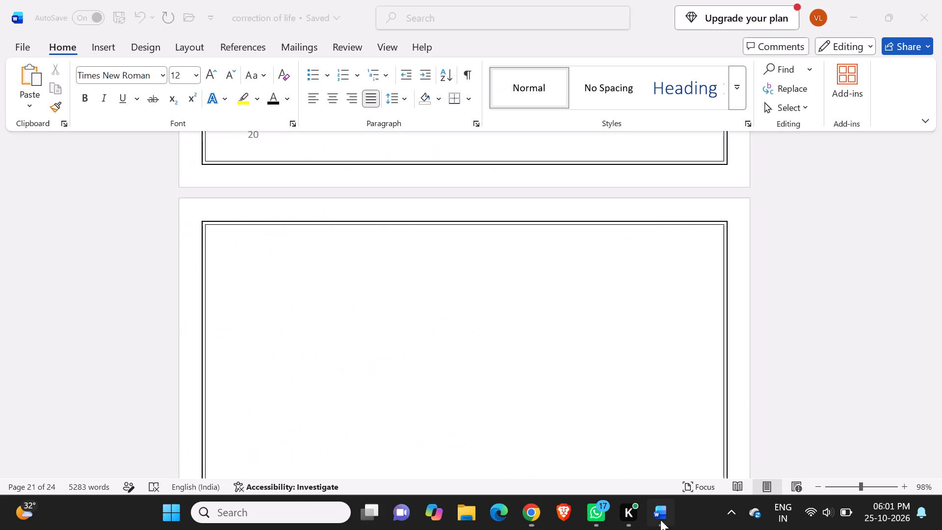
Enter the heading "Conclusion" at the start of the blank page after page 20.
{"action": "scroll", "coordinate": [513, 246], "scroll_direction": "up", "scroll_amount": 4}
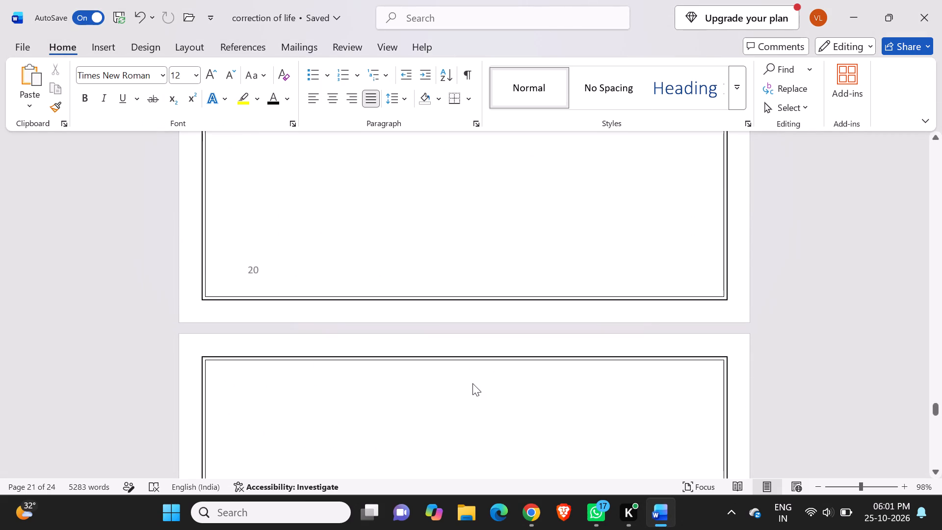
{"action": "key", "text": "c"}
{"action": "type", "text": "on"}
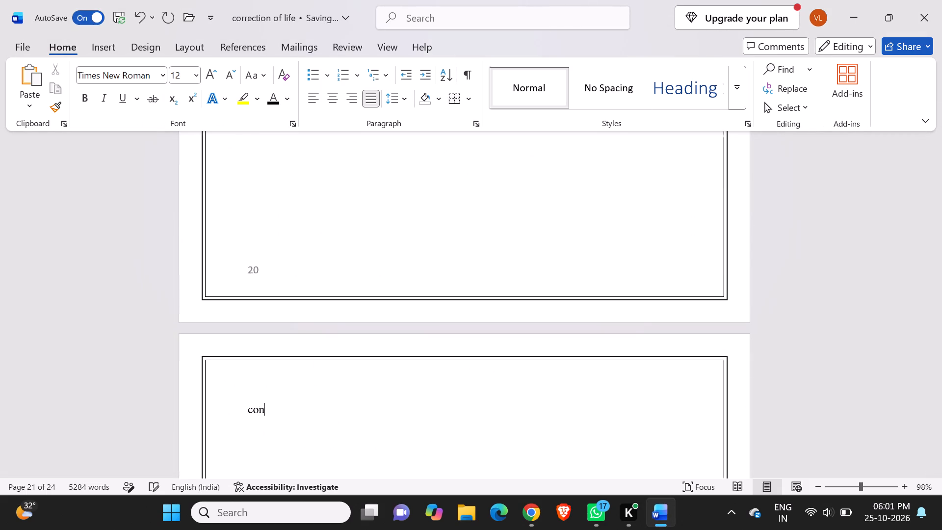
{"action": "type", "text": "clusion"}
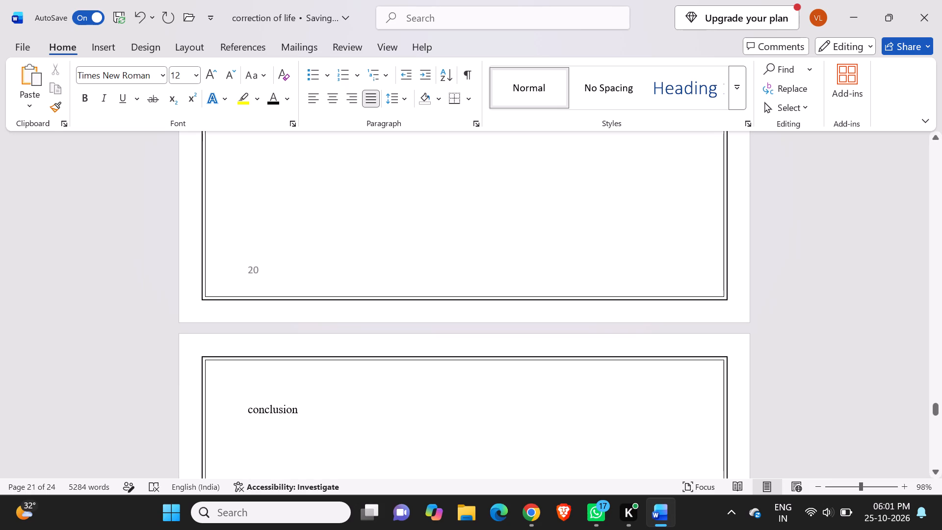
{"action": "left_click", "coordinate": [251, 412]}
{"action": "key", "text": "BackSpace"}
{"action": "key", "text": "c"}
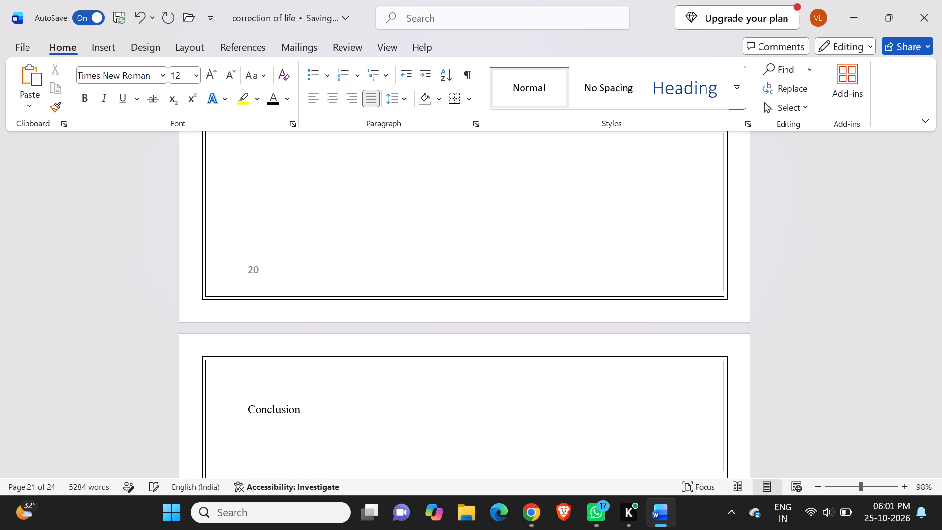
Format the "Conclusion" heading at size 16 in the standard purple font colour.
{"action": "left_click_drag", "start_coordinate": [245, 407], "coordinate": [286, 415]}
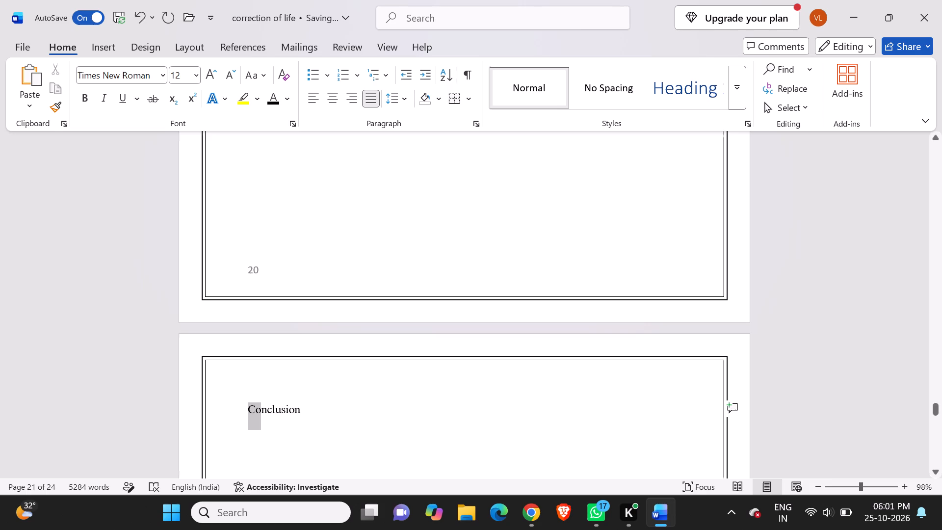
{"action": "left_click_drag", "start_coordinate": [286, 415], "coordinate": [305, 416]}
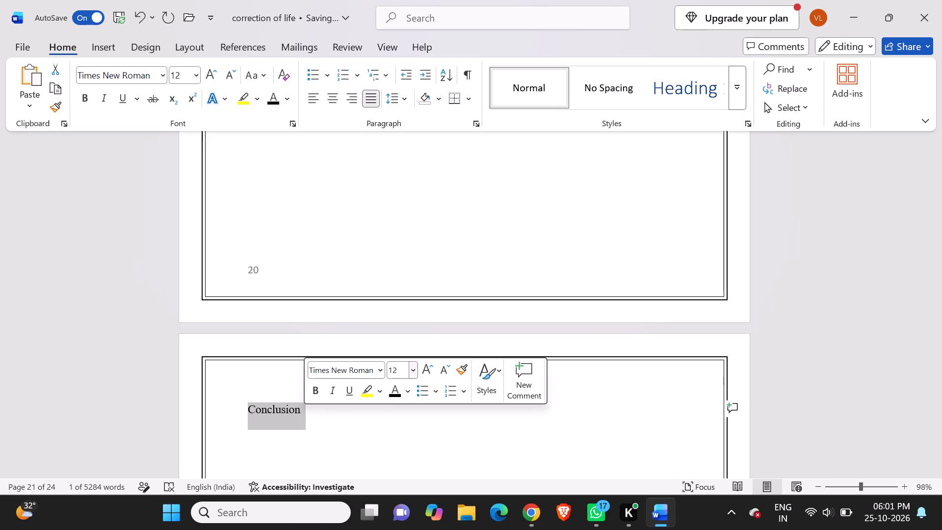
{"action": "left_click", "coordinate": [411, 369]}
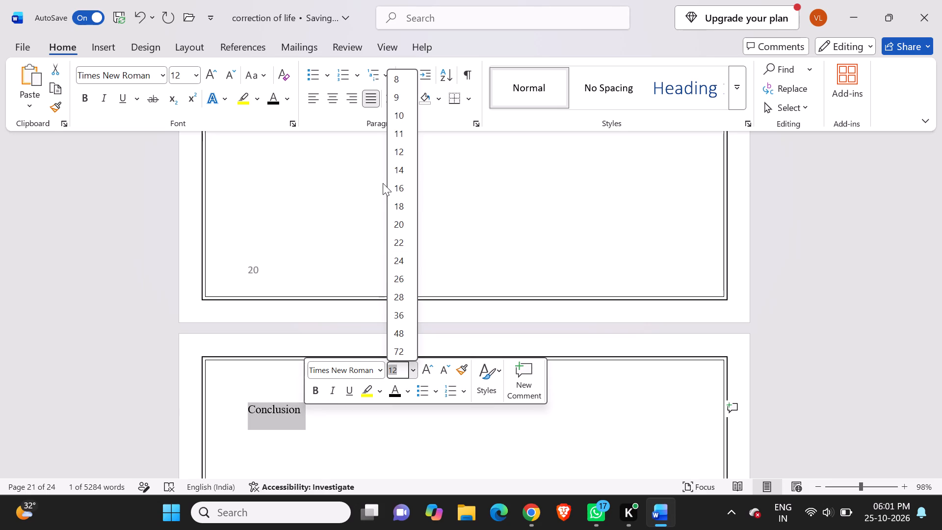
{"action": "left_click", "coordinate": [403, 187]}
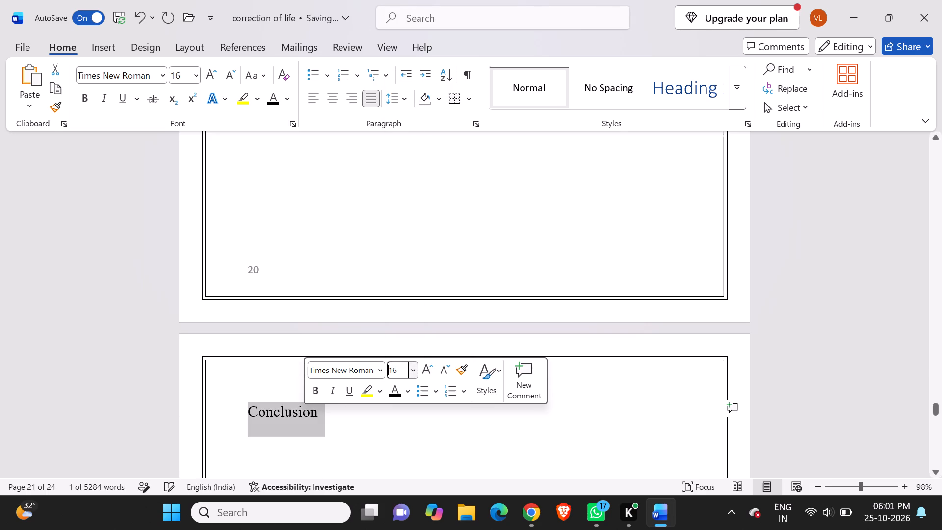
{"action": "left_click", "coordinate": [409, 392]}
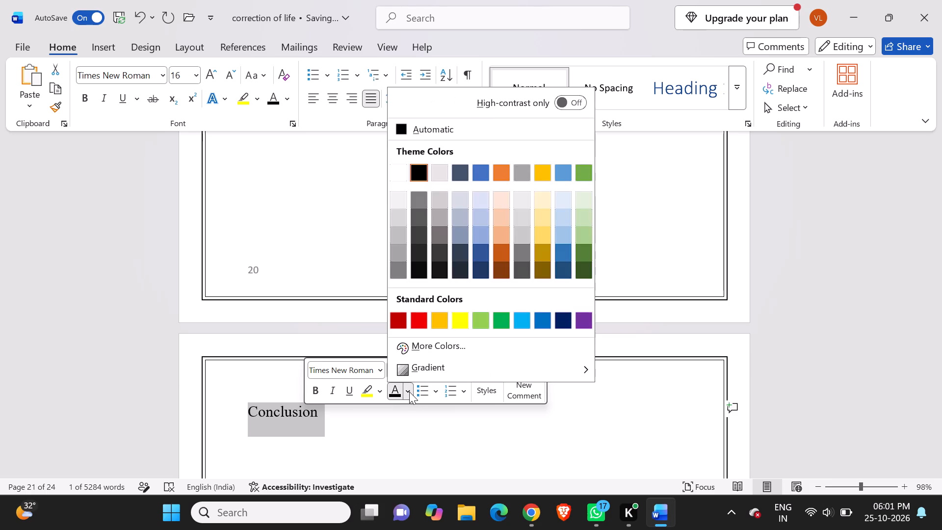
{"action": "left_click", "coordinate": [580, 320]}
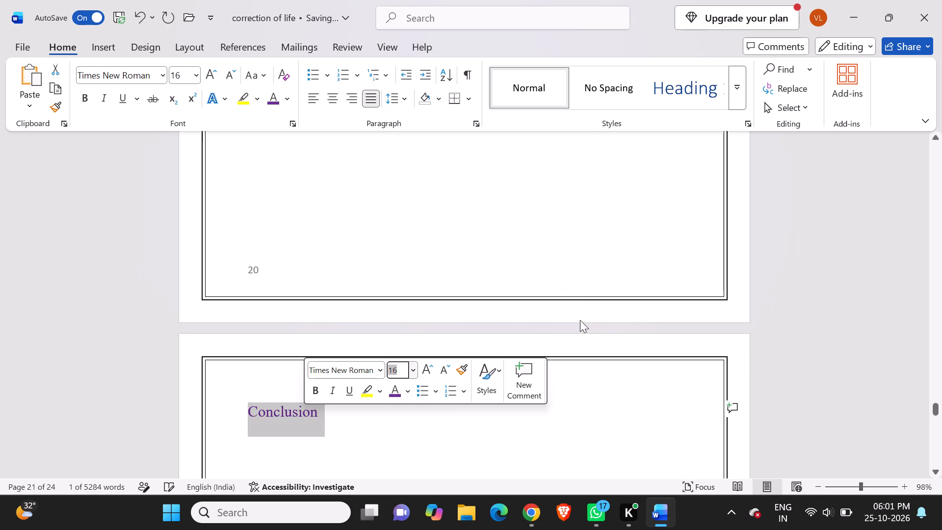
{"action": "left_click", "coordinate": [583, 252]}
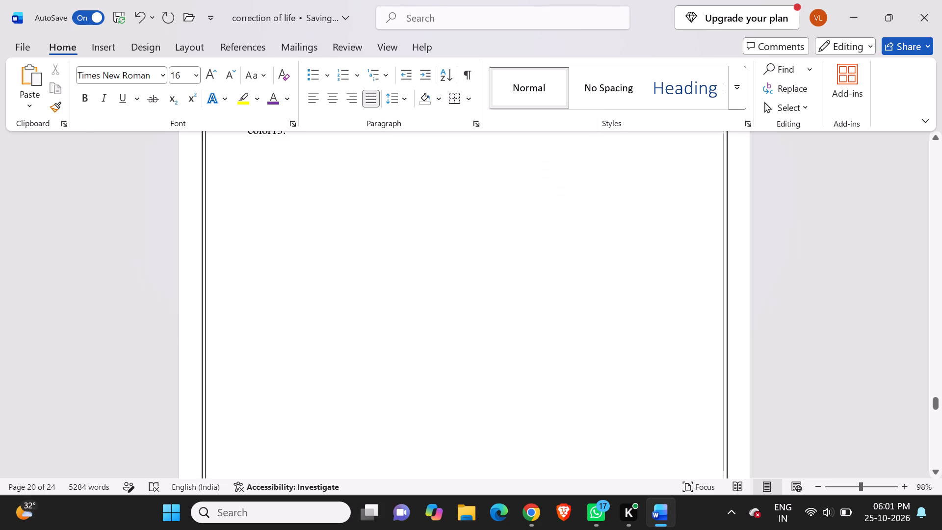
{"action": "scroll", "coordinate": [580, 253], "scroll_direction": "up", "scroll_amount": 6}
{"action": "scroll", "coordinate": [574, 261], "scroll_direction": "down", "scroll_amount": 4}
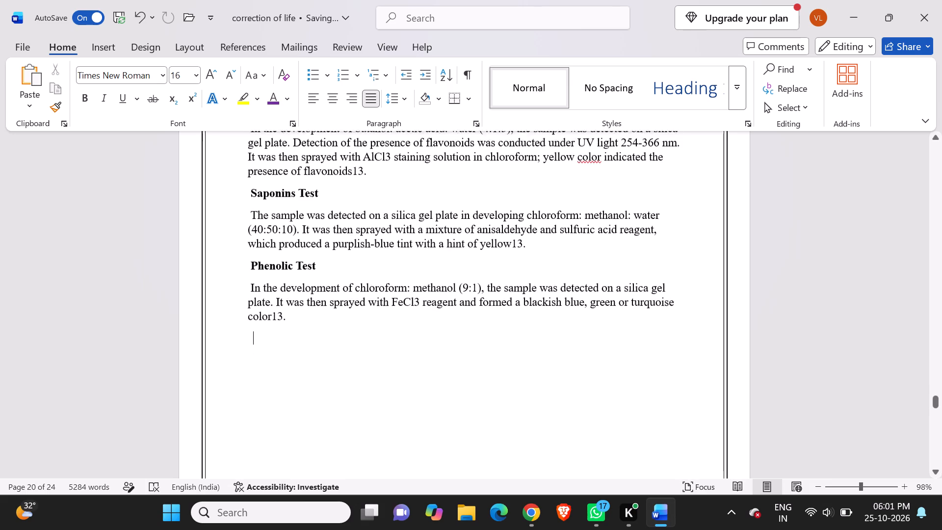
{"action": "scroll", "coordinate": [574, 262], "scroll_direction": "down", "scroll_amount": 16}
{"action": "left_click", "coordinate": [557, 278]}
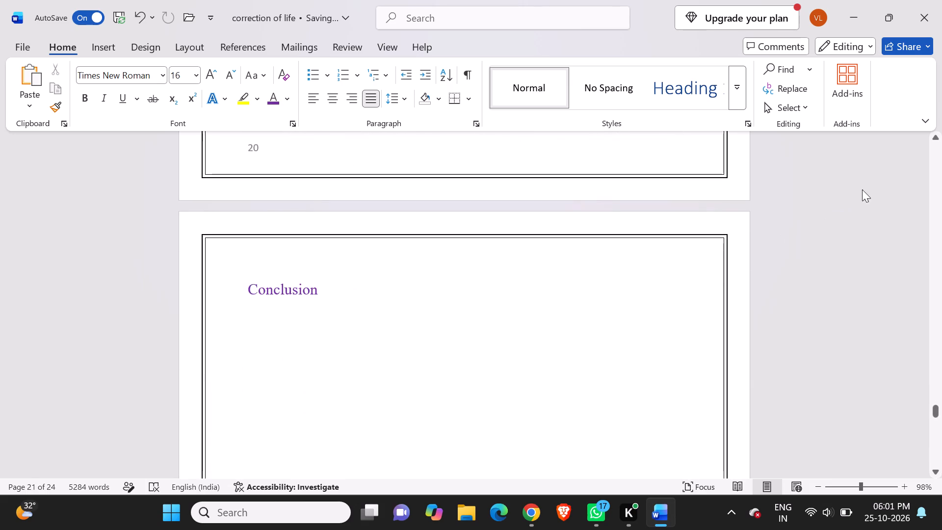
Insert a blank page directly after the review title on page 1, adding a space at the title's end.
{"action": "left_click", "coordinate": [936, 176]}
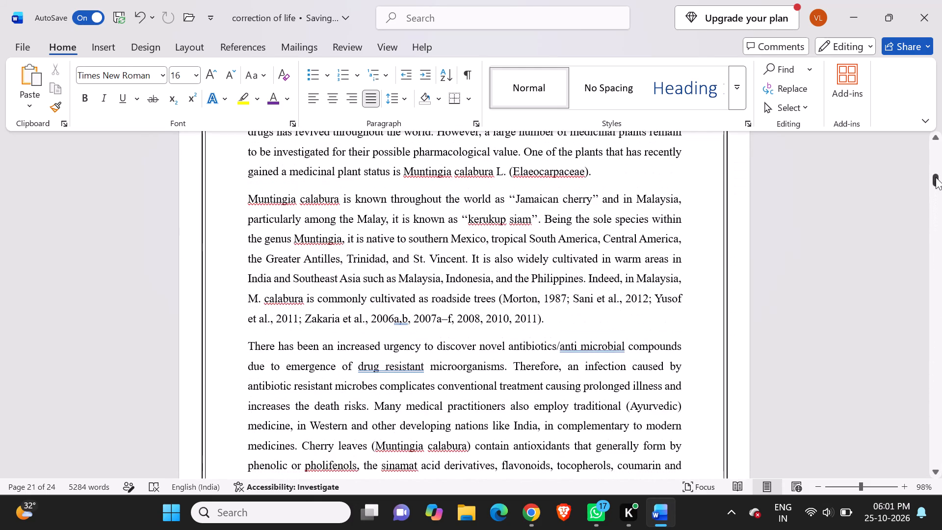
{"action": "left_click", "coordinate": [936, 177]}
{"action": "left_click", "coordinate": [933, 164]}
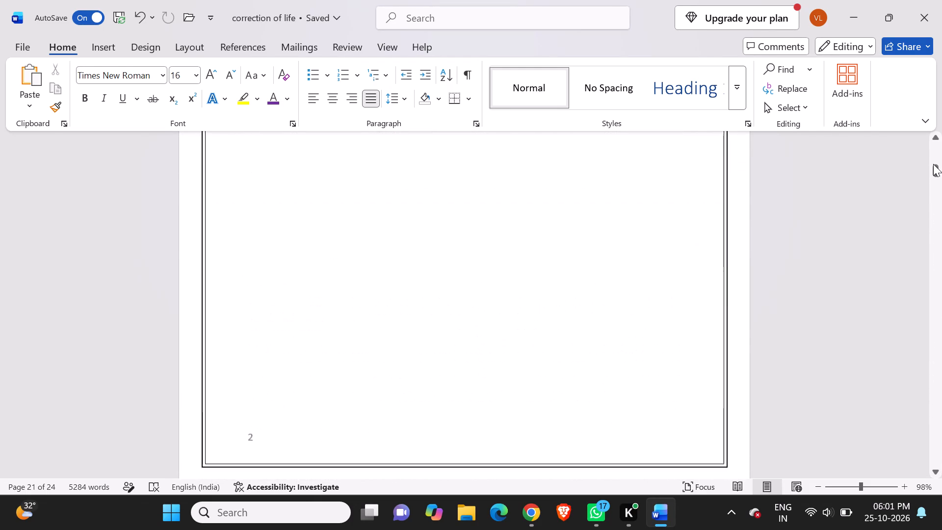
{"action": "left_click", "coordinate": [931, 164]}
{"action": "scroll", "coordinate": [606, 279], "scroll_direction": "up", "scroll_amount": 5}
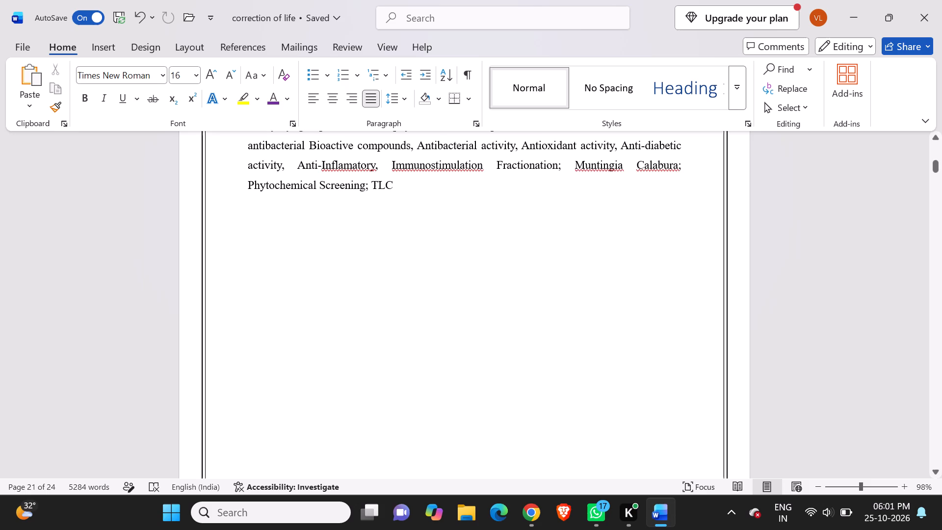
{"action": "scroll", "coordinate": [606, 279], "scroll_direction": "up", "scroll_amount": 2}
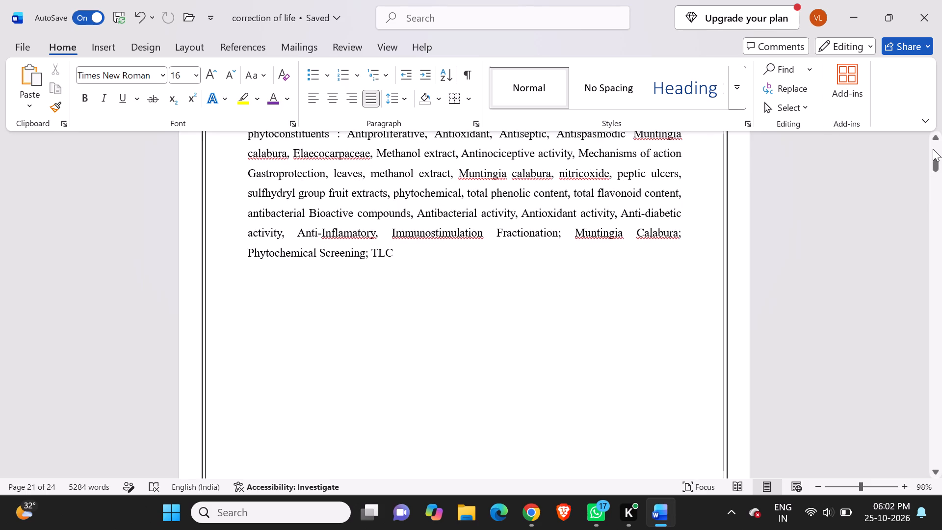
{"action": "left_click", "coordinate": [936, 142]}
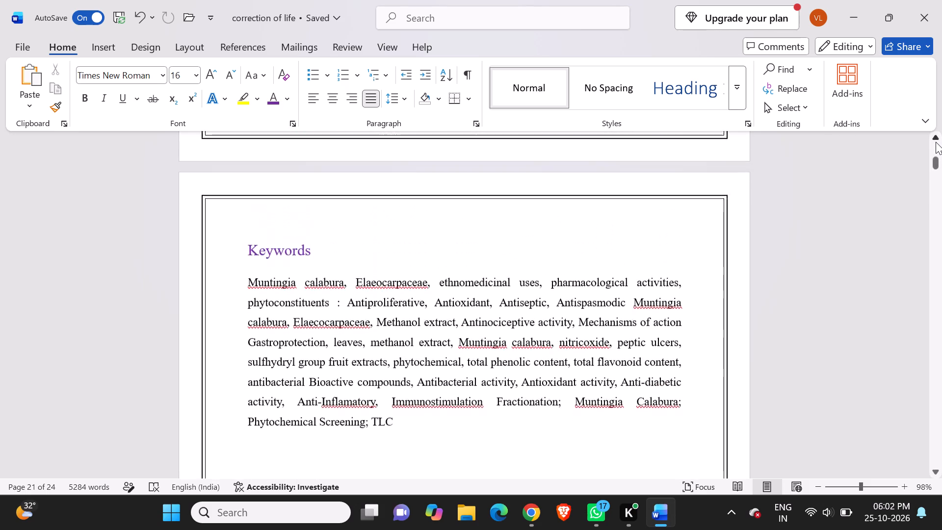
{"action": "scroll", "coordinate": [936, 142], "scroll_direction": "up", "scroll_amount": 19}
{"action": "scroll", "coordinate": [935, 142], "scroll_direction": "up", "scroll_amount": 3}
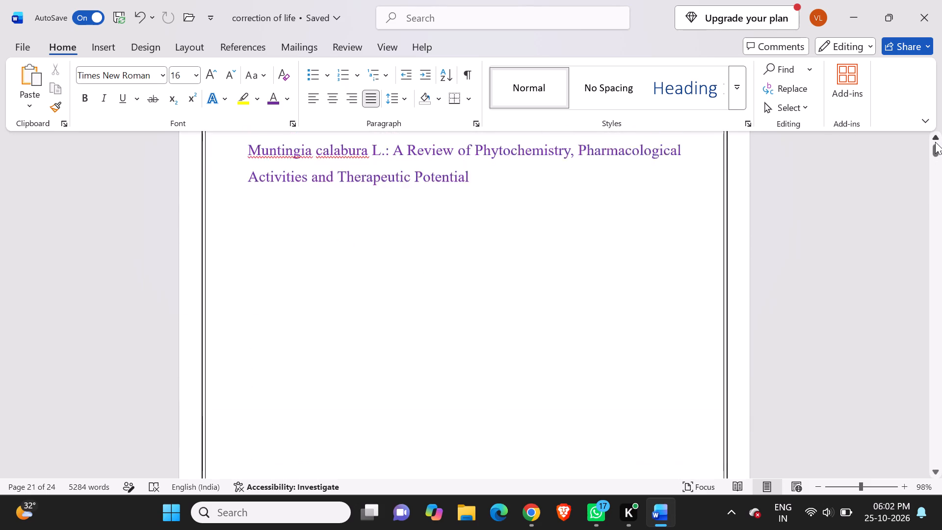
{"action": "scroll", "coordinate": [935, 142], "scroll_direction": "up", "scroll_amount": 2}
{"action": "left_click", "coordinate": [497, 267]}
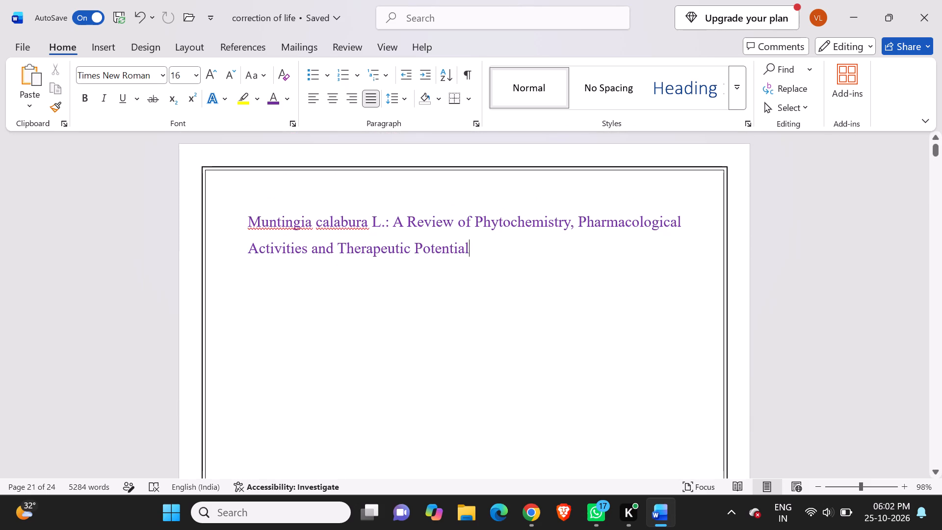
{"action": "key", "text": "space"}
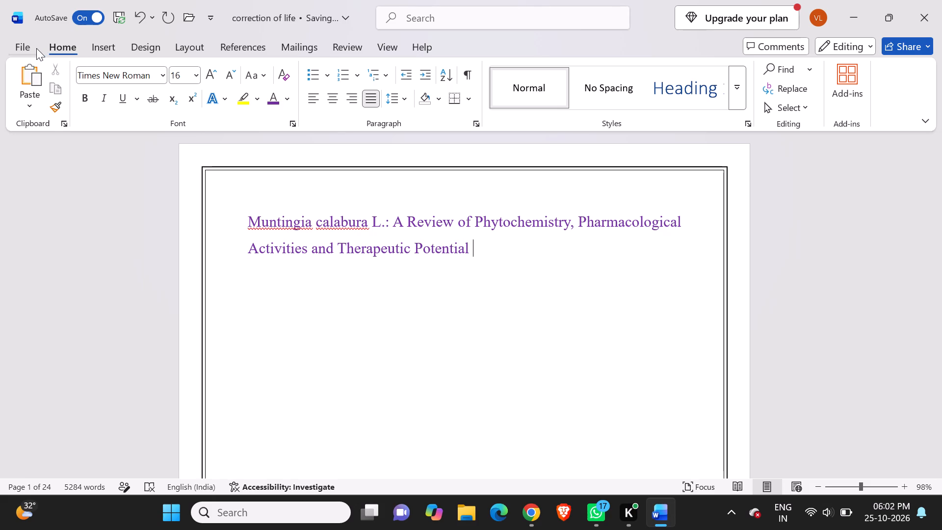
{"action": "left_click", "coordinate": [91, 49]}
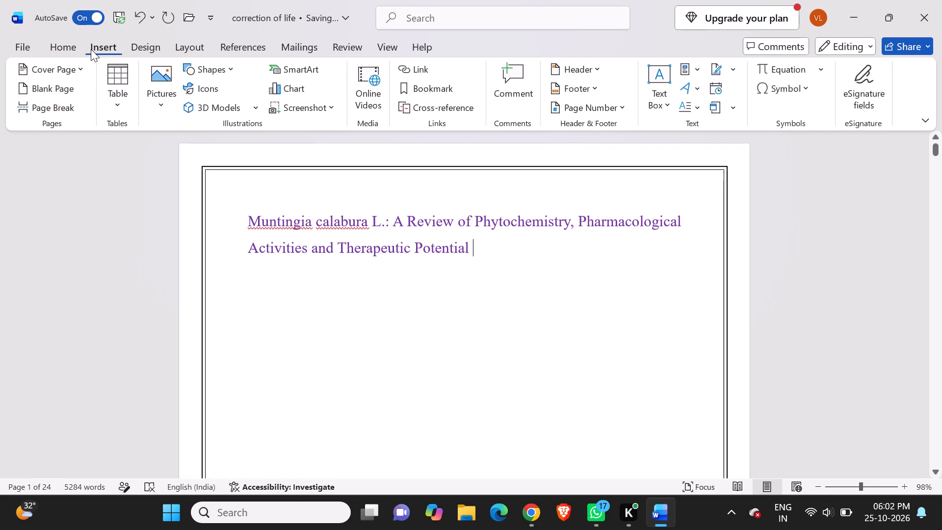
{"action": "left_click", "coordinate": [78, 93]}
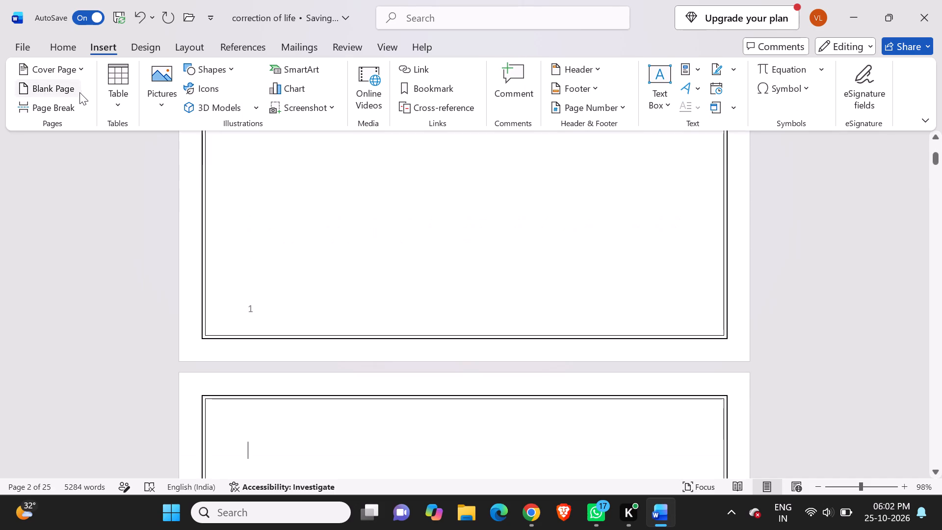
Enter the heading "Abstract" at the start of the new blank page 2.
{"action": "scroll", "coordinate": [255, 376], "scroll_direction": "up", "scroll_amount": 18}
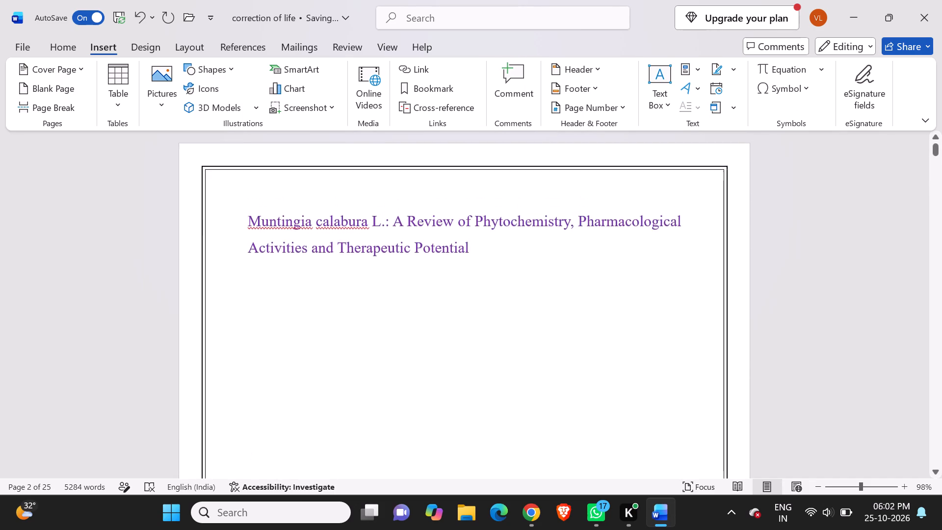
{"action": "scroll", "coordinate": [255, 374], "scroll_direction": "down", "scroll_amount": 16}
{"action": "scroll", "coordinate": [255, 374], "scroll_direction": "down", "scroll_amount": 6}
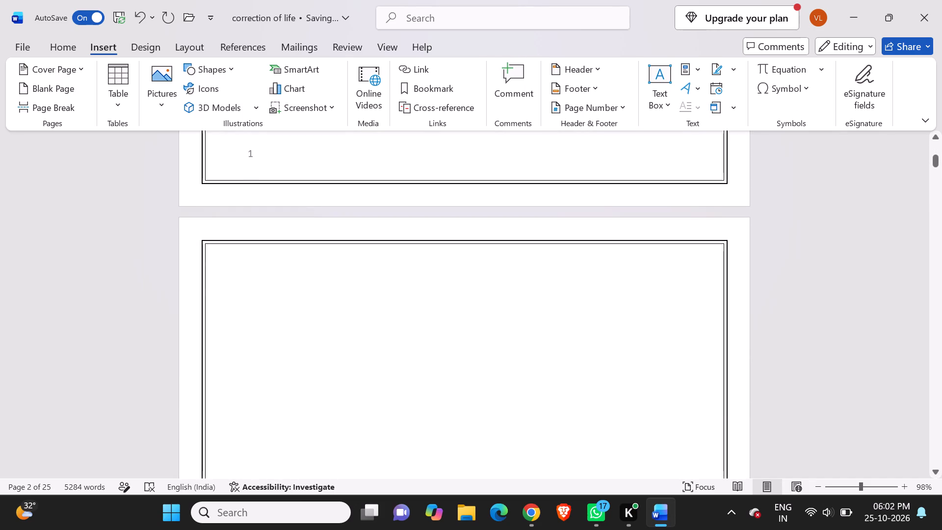
{"action": "key", "text": "a"}
{"action": "type", "text": "bstract"}
{"action": "key", "text": "space"}
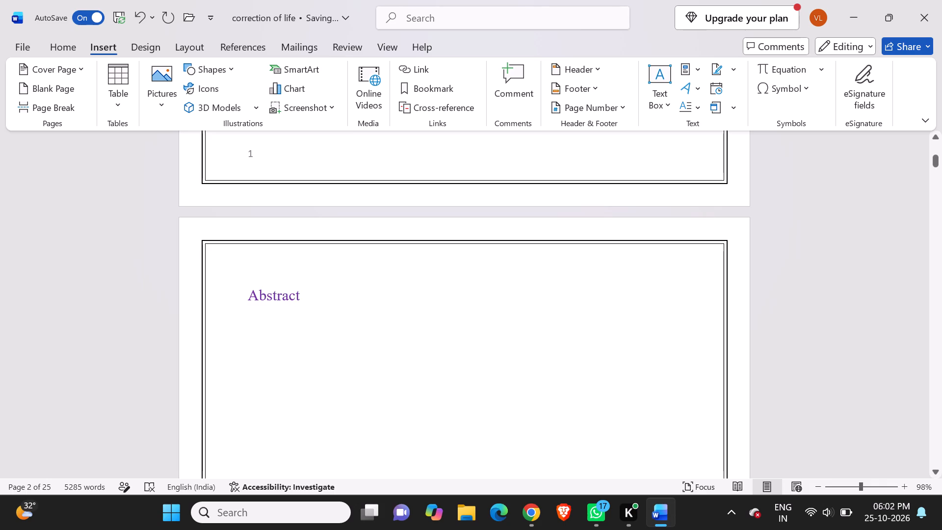
Review the document's layout and headings from the Abstract page through Keywords, Botanical information and the phytochemical and pharmacological sections.
{"action": "scroll", "coordinate": [336, 395], "scroll_direction": "down", "scroll_amount": 6}
{"action": "scroll", "coordinate": [416, 395], "scroll_direction": "down", "scroll_amount": 13}
{"action": "scroll", "coordinate": [425, 395], "scroll_direction": "down", "scroll_amount": 8}
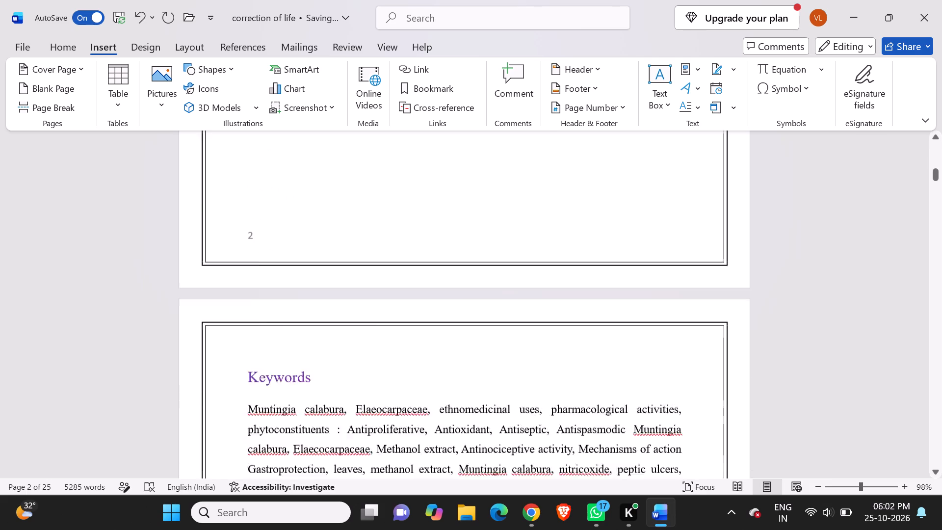
{"action": "scroll", "coordinate": [426, 395], "scroll_direction": "down", "scroll_amount": 16}
{"action": "scroll", "coordinate": [427, 396], "scroll_direction": "down", "scroll_amount": 14}
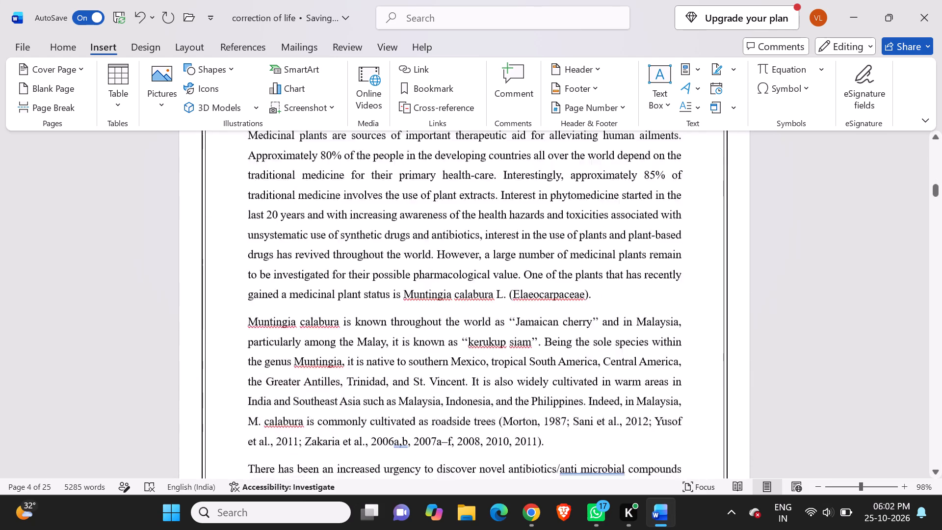
{"action": "scroll", "coordinate": [431, 397], "scroll_direction": "down", "scroll_amount": 16}
{"action": "scroll", "coordinate": [431, 398], "scroll_direction": "down", "scroll_amount": 12}
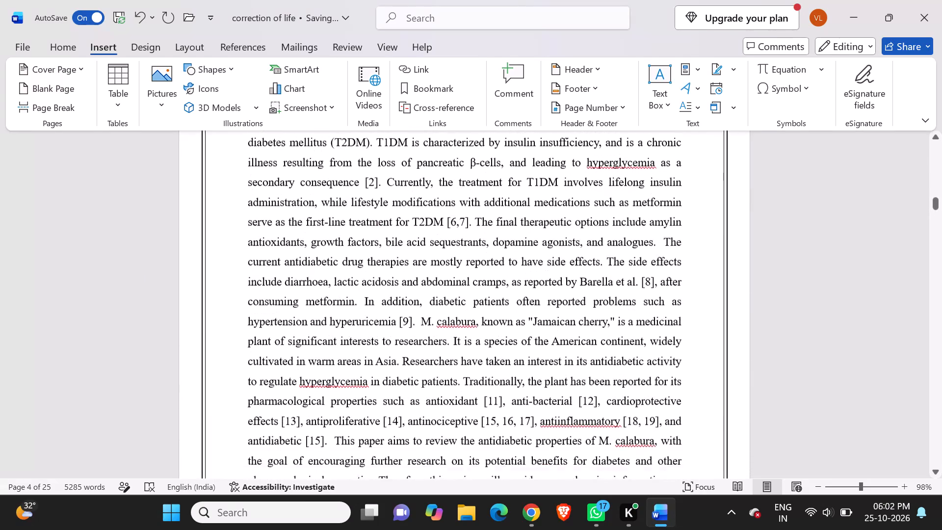
{"action": "scroll", "coordinate": [431, 398], "scroll_direction": "down", "scroll_amount": 5}
{"action": "scroll", "coordinate": [431, 398], "scroll_direction": "down", "scroll_amount": 20}
{"action": "scroll", "coordinate": [431, 398], "scroll_direction": "down", "scroll_amount": 14}
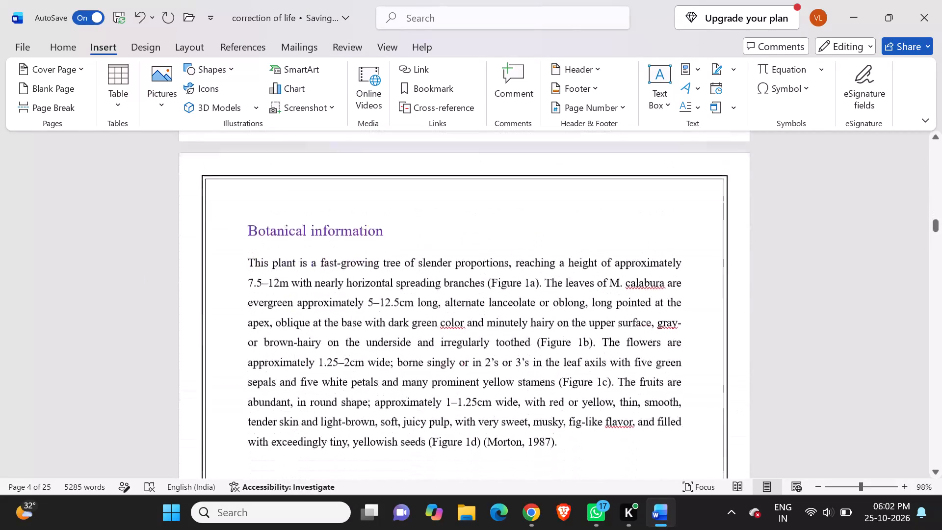
{"action": "scroll", "coordinate": [435, 399], "scroll_direction": "down", "scroll_amount": 20}
{"action": "scroll", "coordinate": [435, 399], "scroll_direction": "down", "scroll_amount": 20}
{"action": "scroll", "coordinate": [435, 399], "scroll_direction": "down", "scroll_amount": 2}
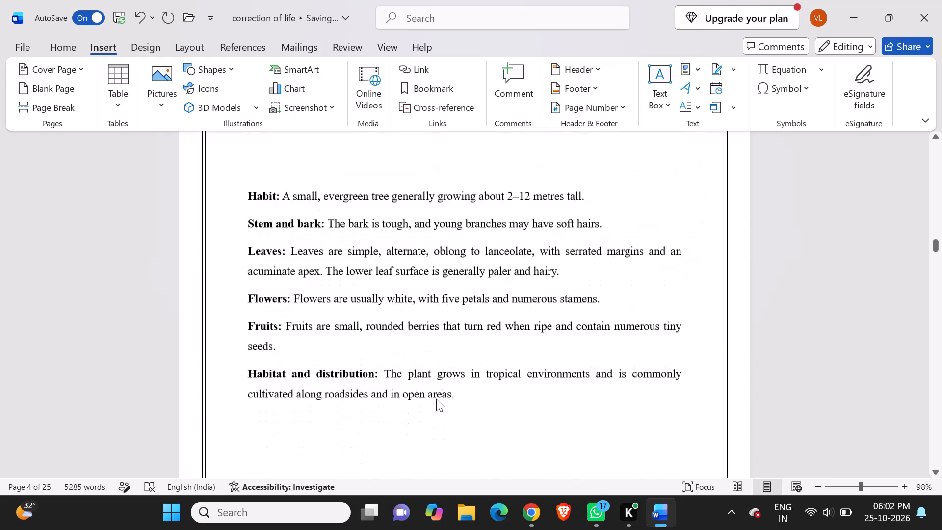
{"action": "scroll", "coordinate": [436, 399], "scroll_direction": "down", "scroll_amount": 13}
{"action": "scroll", "coordinate": [437, 399], "scroll_direction": "down", "scroll_amount": 8}
{"action": "scroll", "coordinate": [437, 399], "scroll_direction": "down", "scroll_amount": 17}
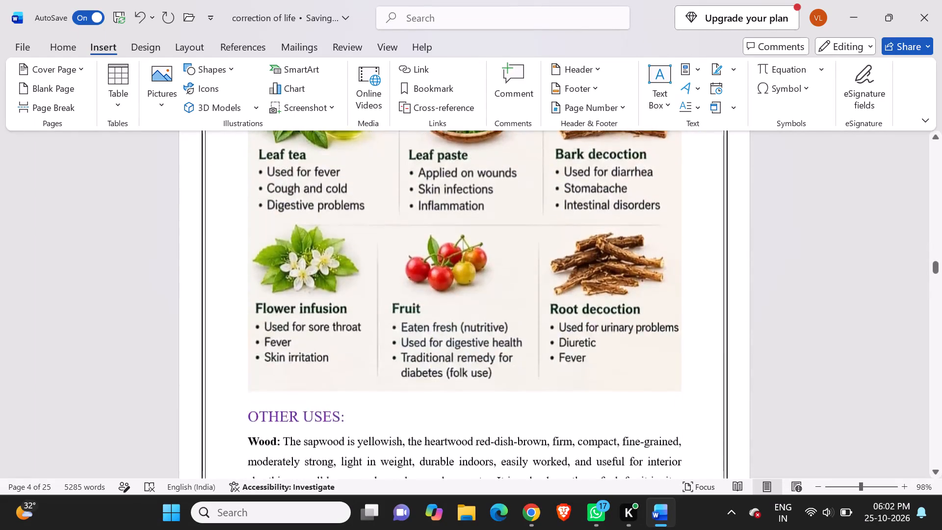
{"action": "scroll", "coordinate": [438, 400], "scroll_direction": "down", "scroll_amount": 20}
{"action": "scroll", "coordinate": [438, 400], "scroll_direction": "down", "scroll_amount": 20}
{"action": "scroll", "coordinate": [438, 400], "scroll_direction": "down", "scroll_amount": 4}
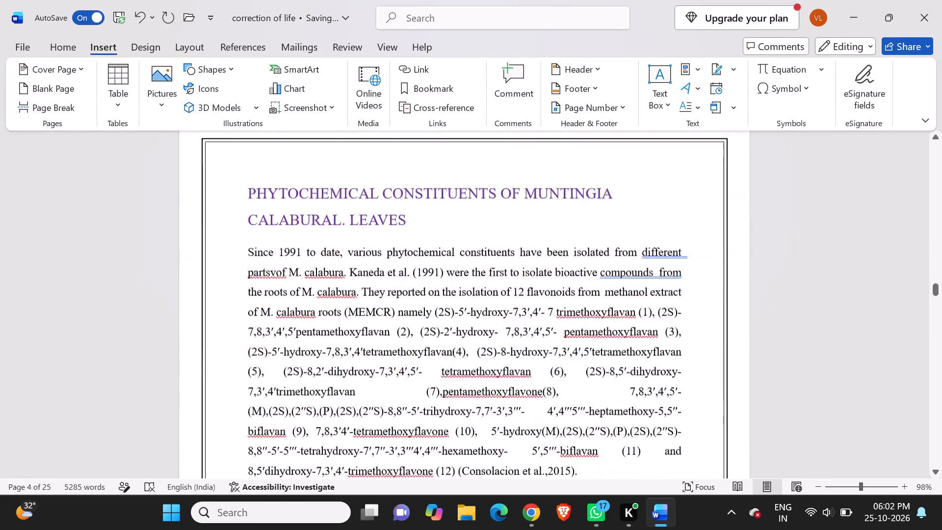
{"action": "scroll", "coordinate": [438, 402], "scroll_direction": "down", "scroll_amount": 14}
{"action": "scroll", "coordinate": [438, 403], "scroll_direction": "down", "scroll_amount": 19}
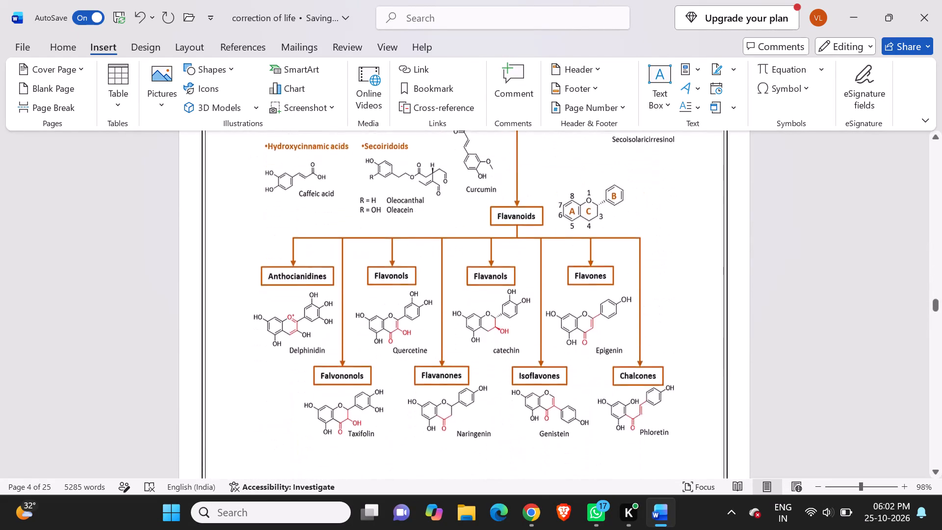
{"action": "scroll", "coordinate": [438, 404], "scroll_direction": "down", "scroll_amount": 20}
{"action": "scroll", "coordinate": [438, 404], "scroll_direction": "down", "scroll_amount": 20}
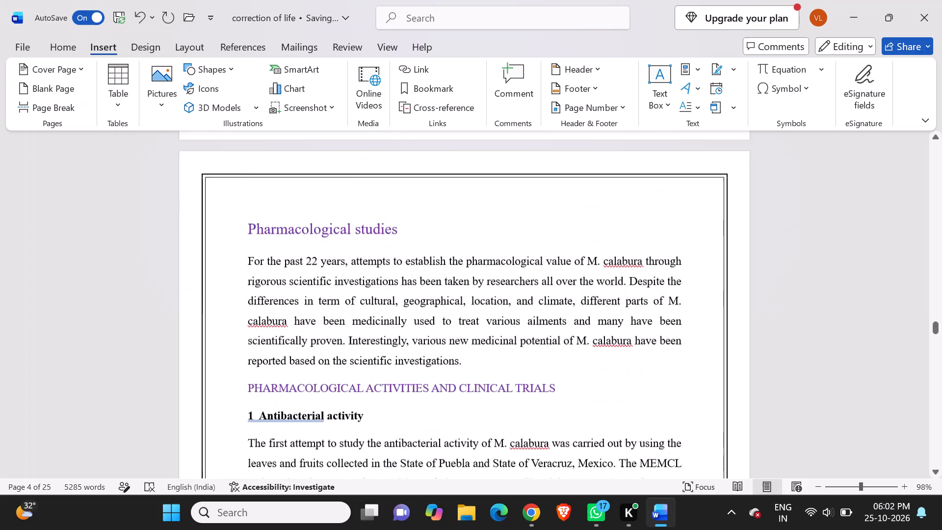
{"action": "scroll", "coordinate": [438, 405], "scroll_direction": "down", "scroll_amount": 18}
{"action": "scroll", "coordinate": [440, 405], "scroll_direction": "down", "scroll_amount": 16}
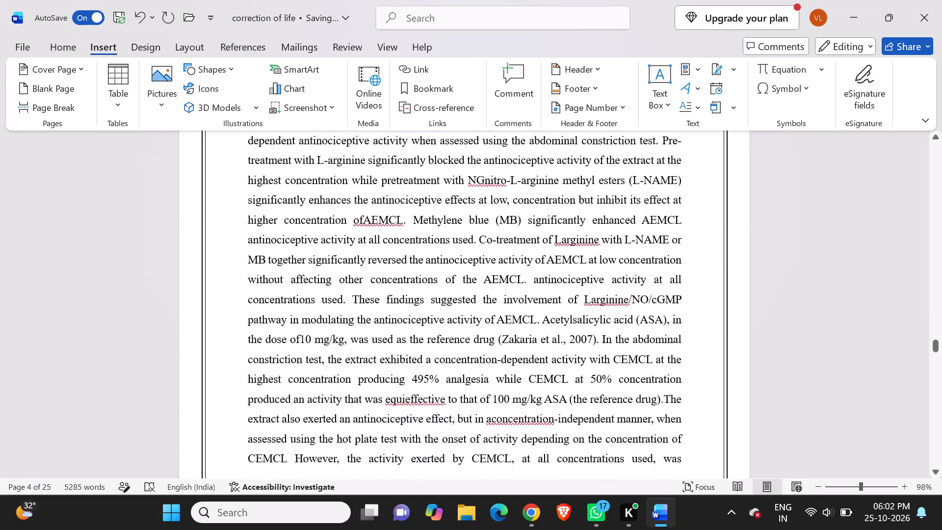
{"action": "scroll", "coordinate": [441, 406], "scroll_direction": "down", "scroll_amount": 16}
{"action": "scroll", "coordinate": [442, 406], "scroll_direction": "down", "scroll_amount": 15}
{"action": "scroll", "coordinate": [442, 408], "scroll_direction": "down", "scroll_amount": 7}
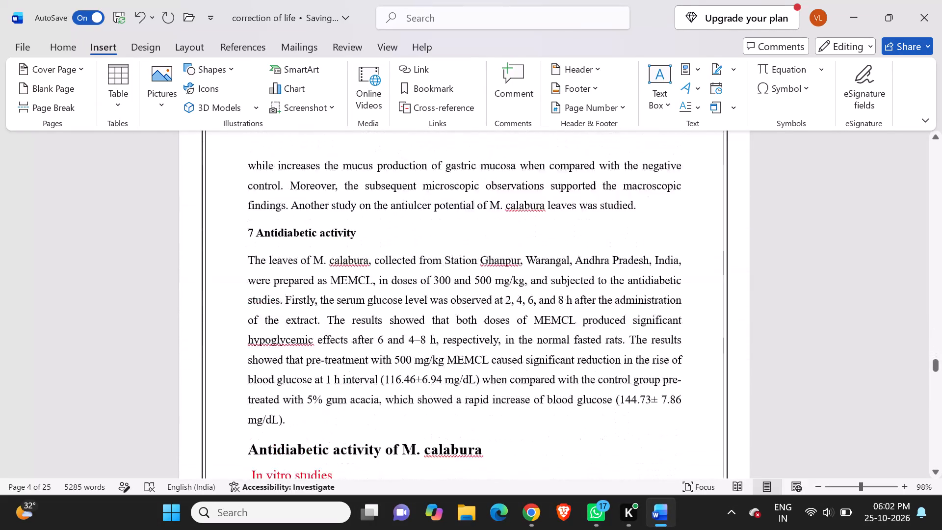
Check the formatting and page layout from "Antidiabetic activity of M. calabura" through the phytochemical tests to the Conclusion page.
{"action": "scroll", "coordinate": [442, 408], "scroll_direction": "down", "scroll_amount": 7}
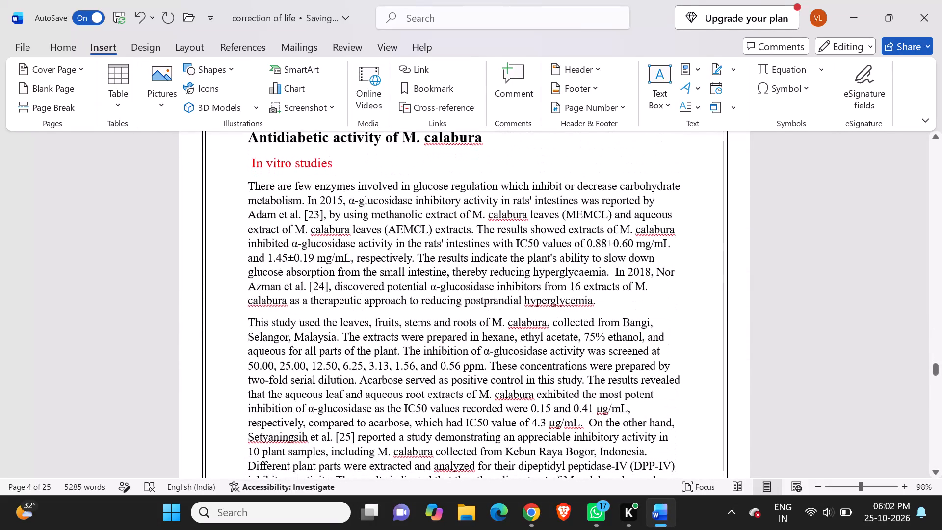
{"action": "scroll", "coordinate": [442, 408], "scroll_direction": "down", "scroll_amount": 14}
{"action": "scroll", "coordinate": [438, 421], "scroll_direction": "down", "scroll_amount": 7}
{"action": "scroll", "coordinate": [439, 421], "scroll_direction": "up", "scroll_amount": 1}
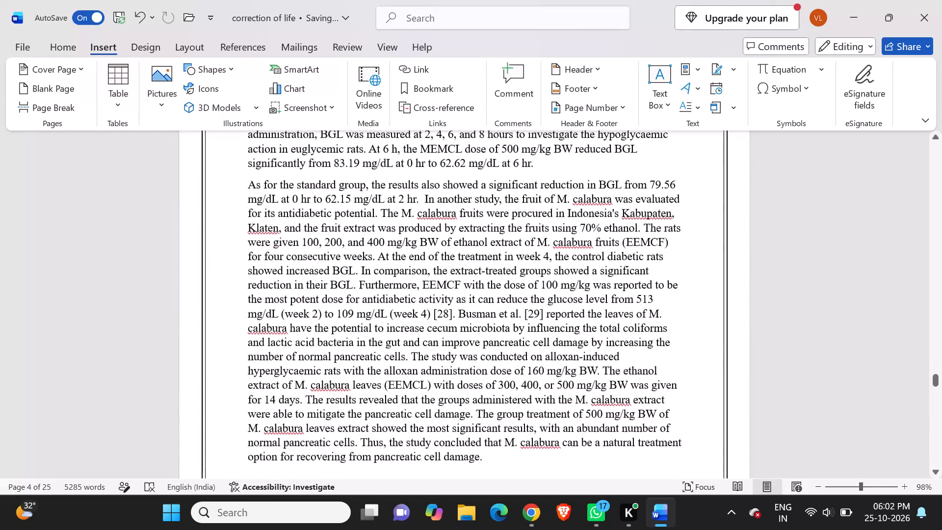
{"action": "scroll", "coordinate": [439, 421], "scroll_direction": "up", "scroll_amount": 8}
{"action": "scroll", "coordinate": [439, 421], "scroll_direction": "down", "scroll_amount": 14}
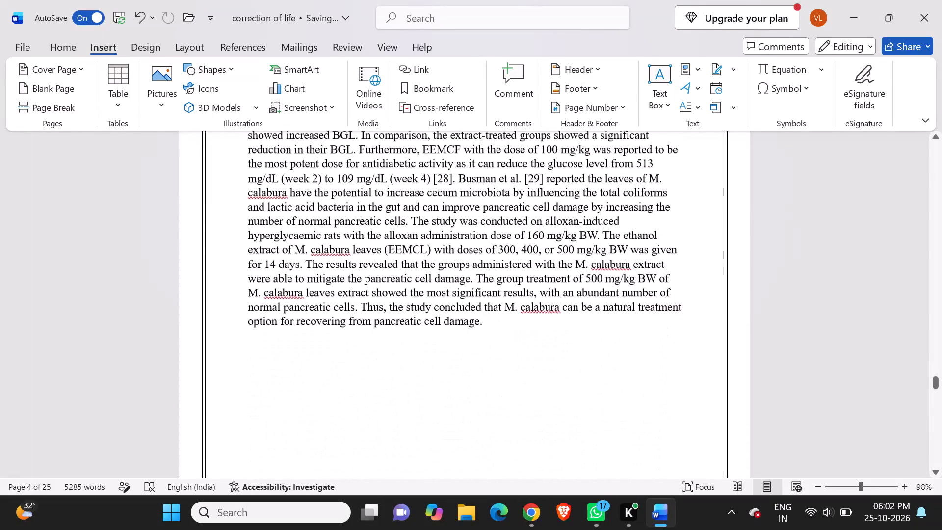
{"action": "scroll", "coordinate": [439, 421], "scroll_direction": "down", "scroll_amount": 14}
{"action": "scroll", "coordinate": [439, 421], "scroll_direction": "down", "scroll_amount": 13}
{"action": "scroll", "coordinate": [439, 421], "scroll_direction": "down", "scroll_amount": 8}
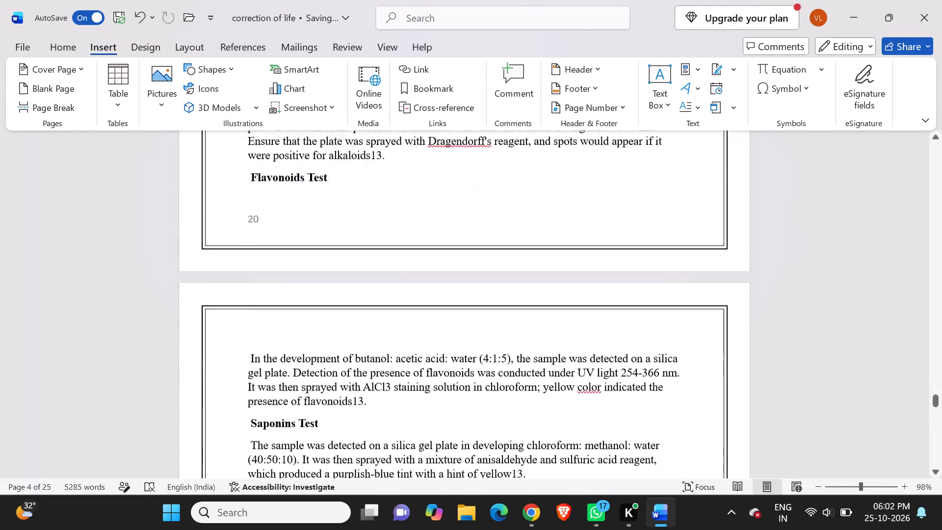
{"action": "scroll", "coordinate": [439, 421], "scroll_direction": "down", "scroll_amount": 14}
{"action": "scroll", "coordinate": [439, 422], "scroll_direction": "down", "scroll_amount": 12}
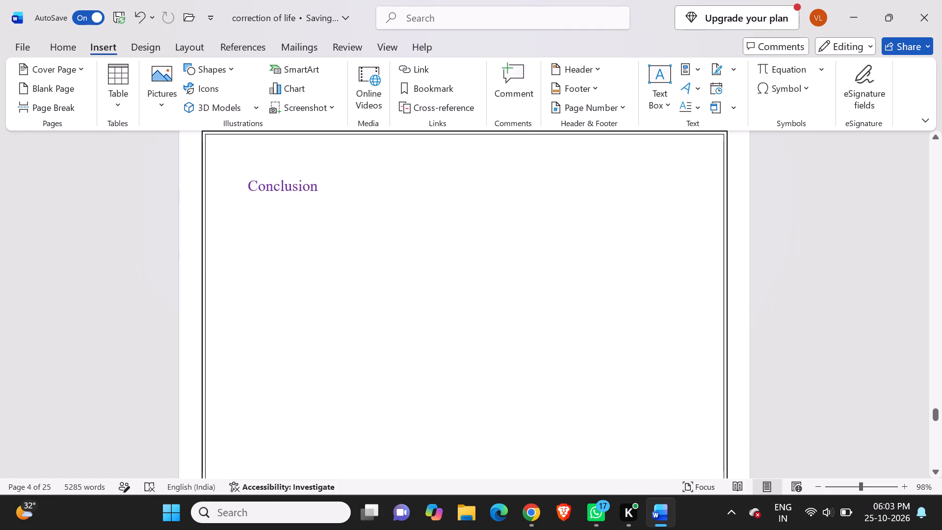
{"action": "scroll", "coordinate": [449, 377], "scroll_direction": "up", "scroll_amount": 5}
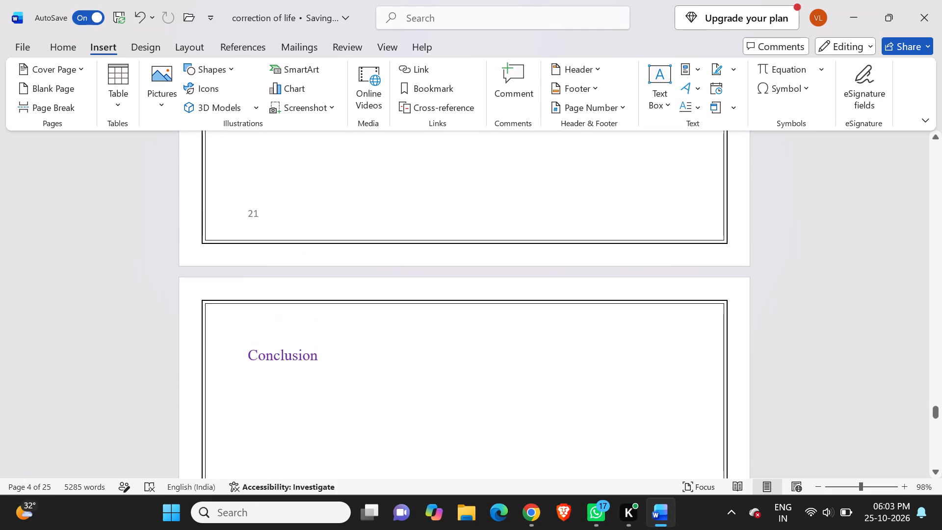
{"action": "scroll", "coordinate": [445, 385], "scroll_direction": "up", "scroll_amount": 7}
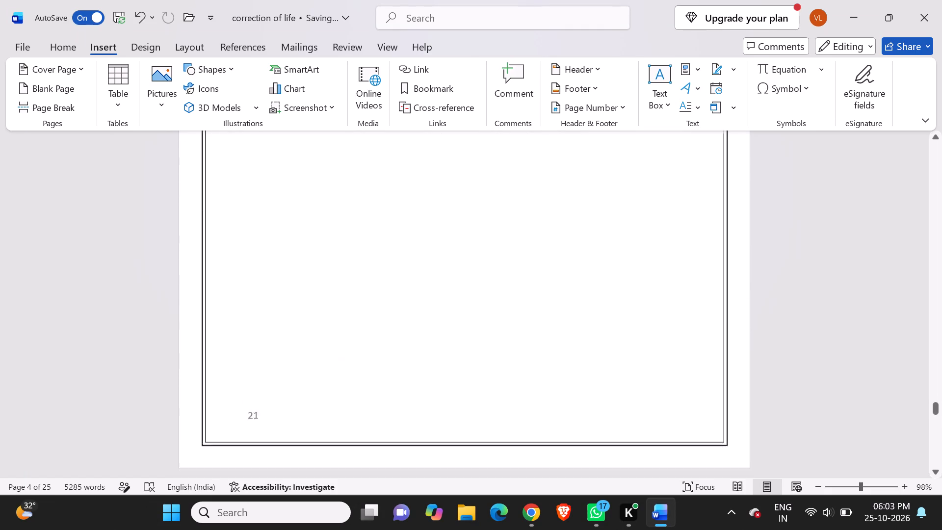
{"action": "scroll", "coordinate": [443, 388], "scroll_direction": "down", "scroll_amount": 17}
{"action": "scroll", "coordinate": [449, 399], "scroll_direction": "down", "scroll_amount": 4}
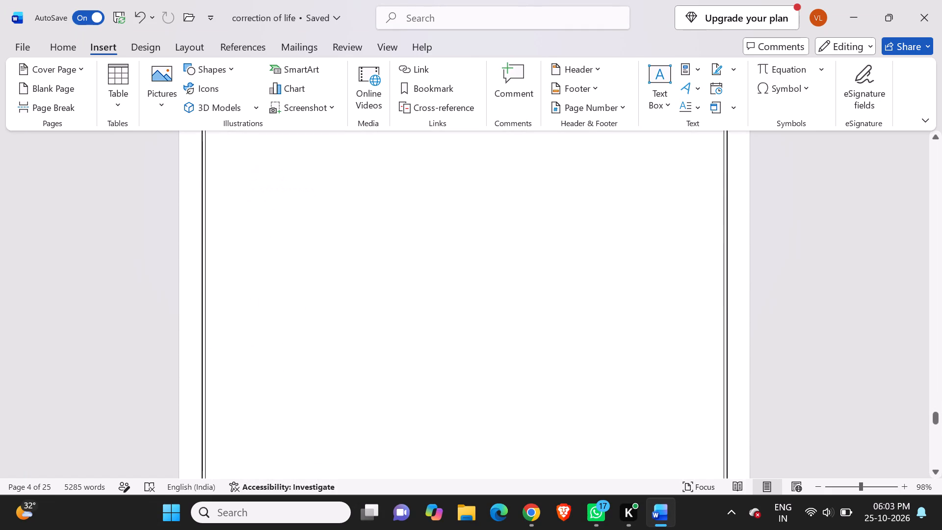
Enter the heading "Reference" at the top of the blank page 23.
{"action": "scroll", "coordinate": [449, 399], "scroll_direction": "down", "scroll_amount": 10}
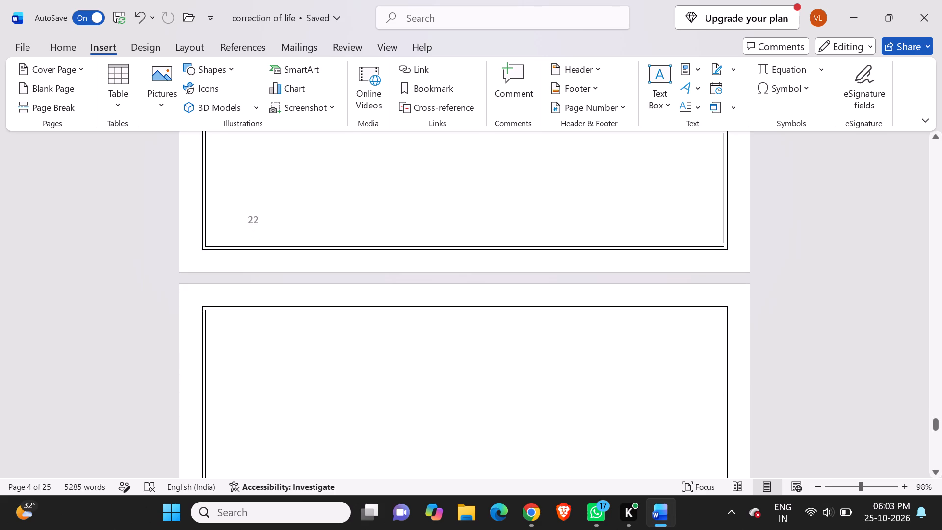
{"action": "left_click", "coordinate": [370, 367]}
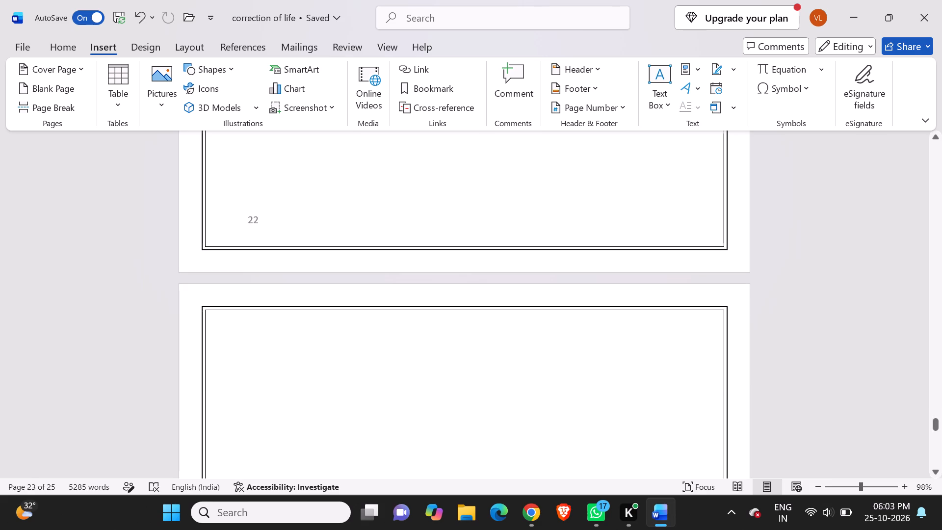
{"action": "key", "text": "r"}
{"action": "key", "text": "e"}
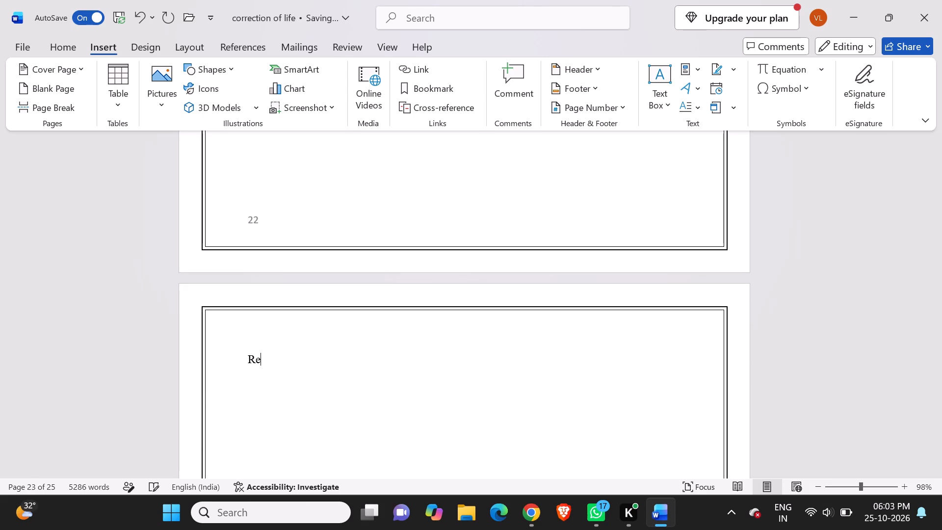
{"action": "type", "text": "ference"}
{"action": "left_click_drag", "start_coordinate": [250, 361], "coordinate": [274, 361]}
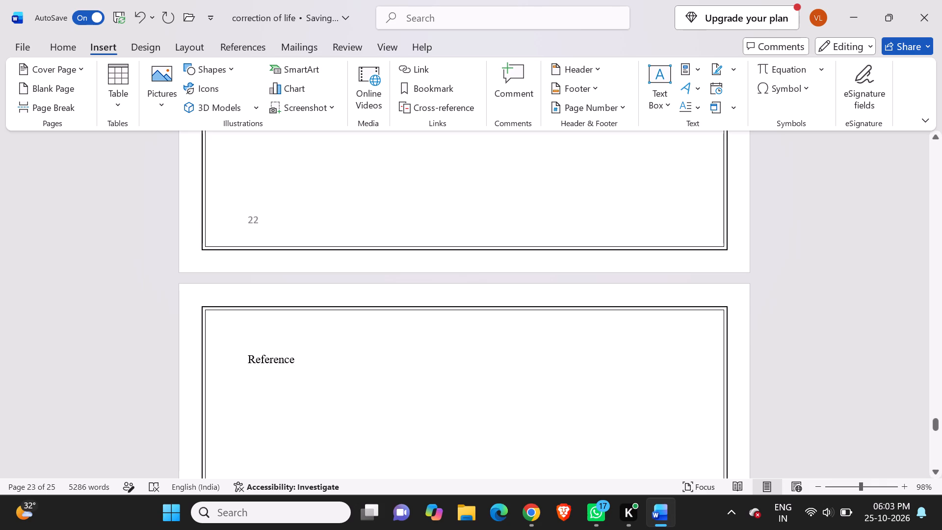
{"action": "left_click_drag", "start_coordinate": [274, 361], "coordinate": [307, 367]}
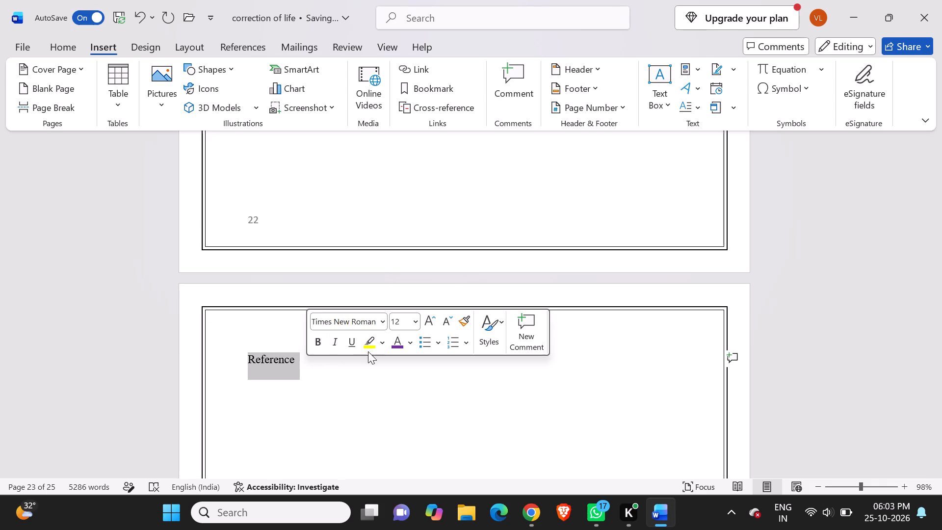
{"action": "left_click", "coordinate": [392, 345]}
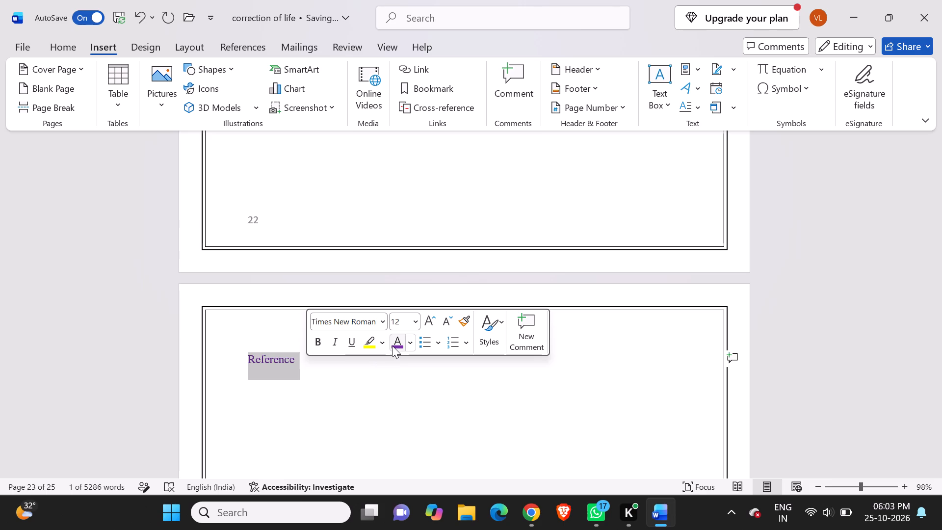
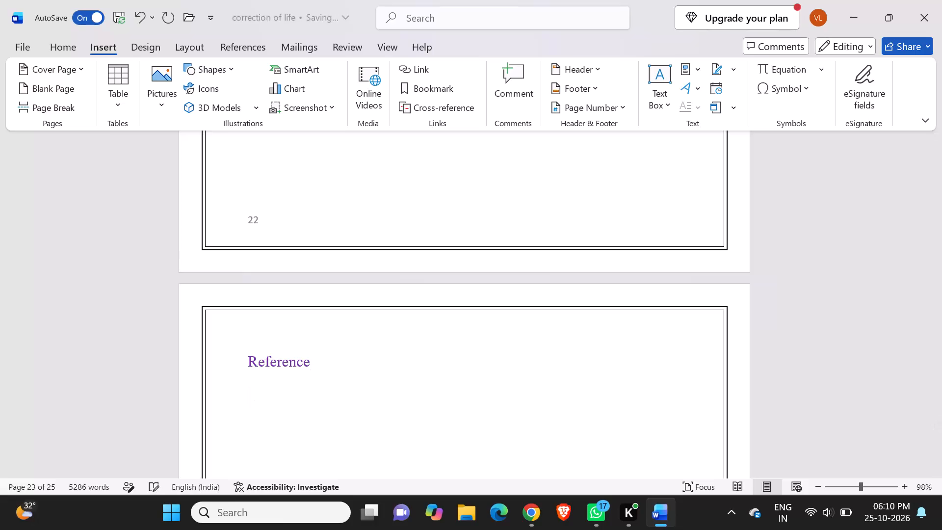
Paste the copied conclusion paragraph beneath the "Reference" heading on page 23 and delete its leading word "CONCLUSION".
{"action": "key", "text": "ctrl+v"}
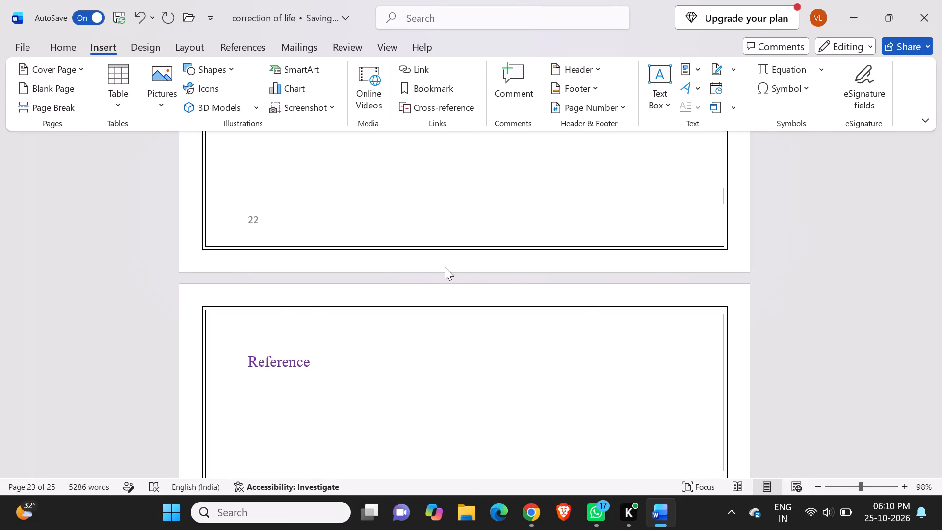
{"action": "scroll", "coordinate": [451, 242], "scroll_direction": "up", "scroll_amount": 4}
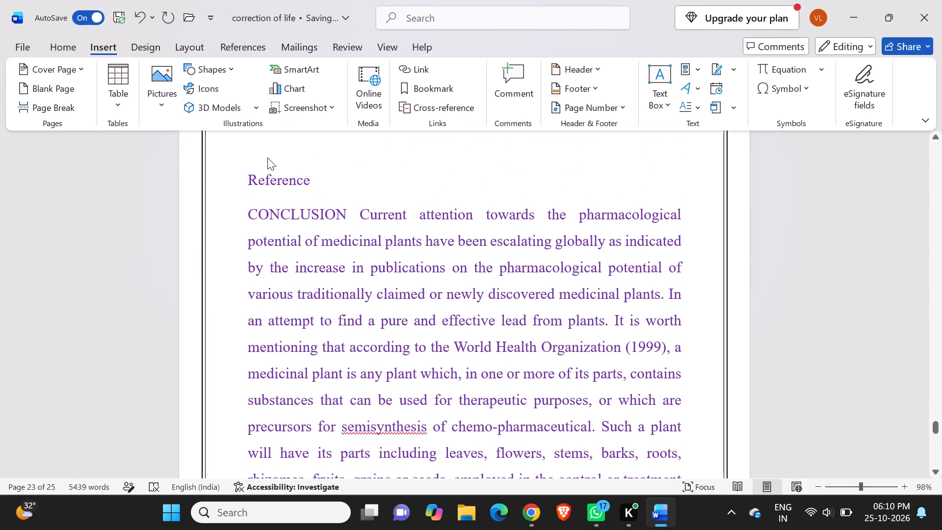
{"action": "left_click_drag", "start_coordinate": [250, 214], "coordinate": [332, 234]}
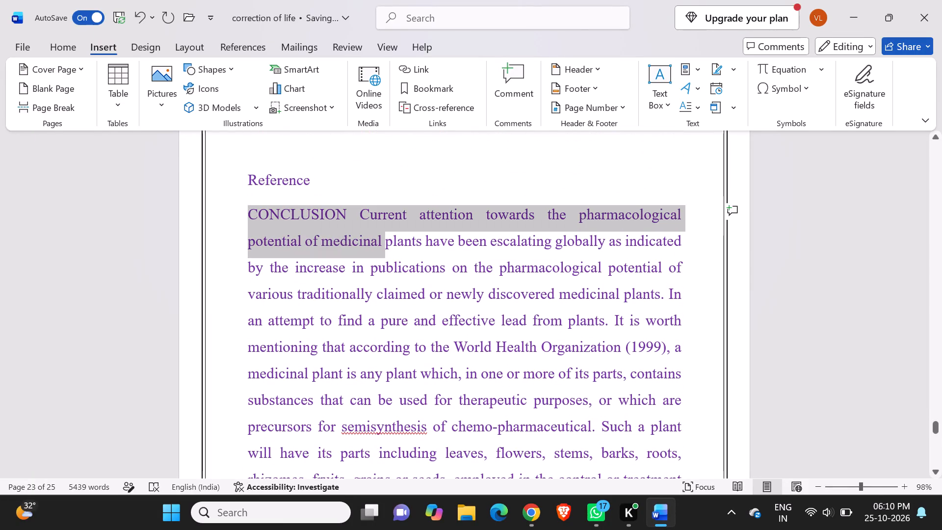
{"action": "left_click_drag", "start_coordinate": [332, 234], "coordinate": [353, 215]}
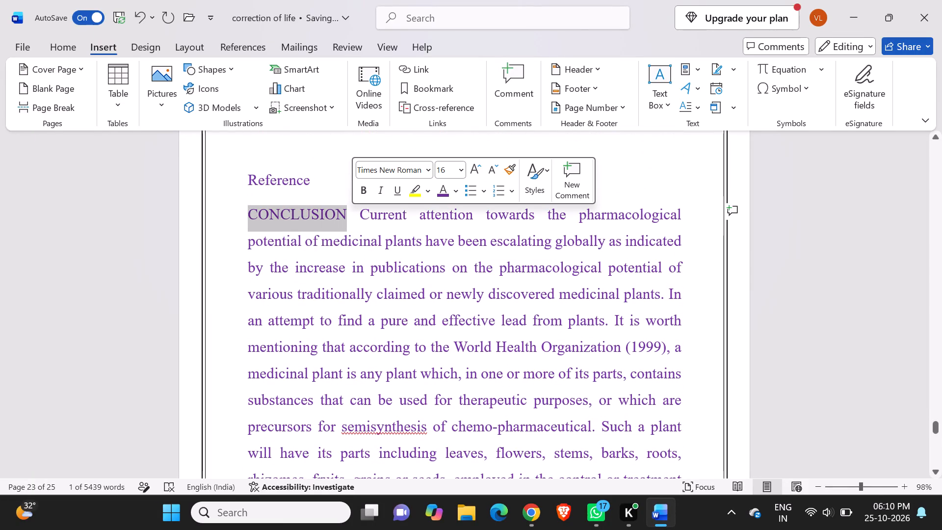
{"action": "key", "text": "Delete"}
Change the font colour of the whole pasted paragraph beneath the "Reference" heading to black.
{"action": "left_click_drag", "start_coordinate": [258, 210], "coordinate": [611, 126]}
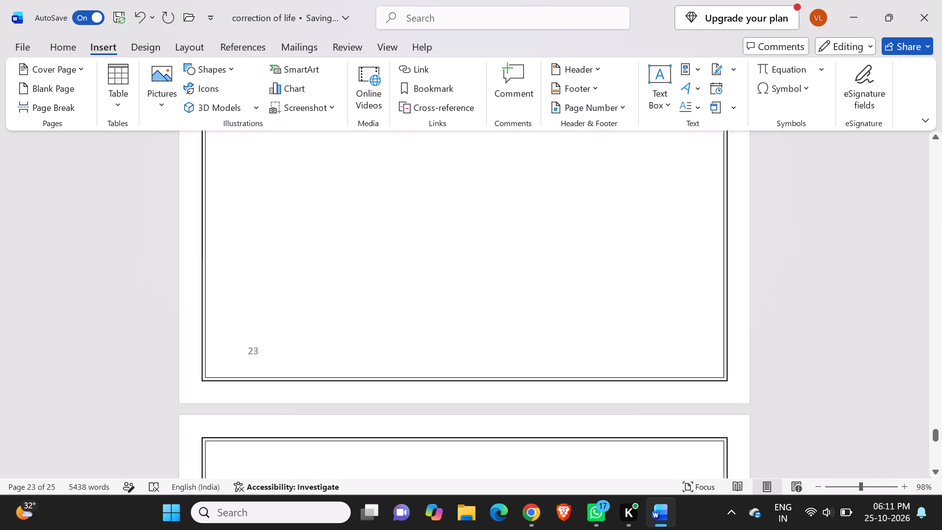
{"action": "left_click_drag", "start_coordinate": [611, 126], "coordinate": [624, 209]}
{"action": "scroll", "coordinate": [624, 209], "scroll_direction": "up", "scroll_amount": 8}
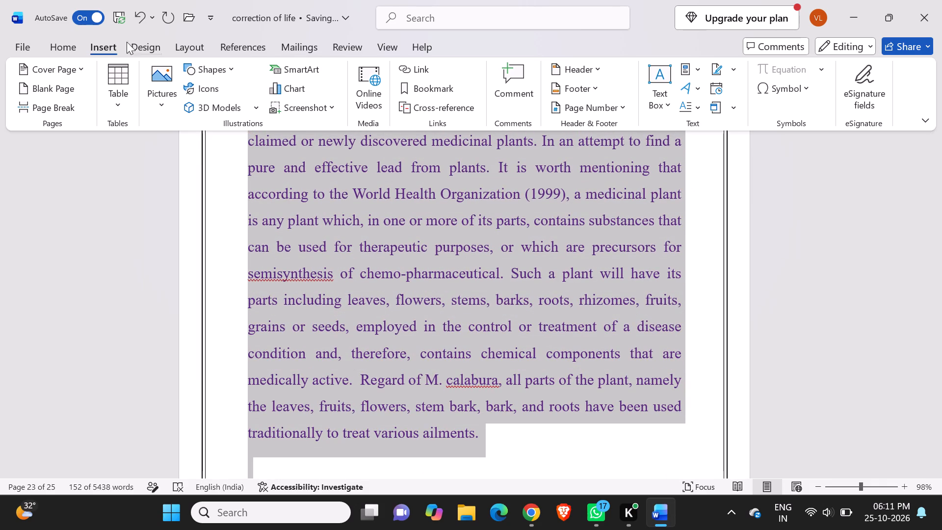
{"action": "left_click", "coordinate": [59, 40]}
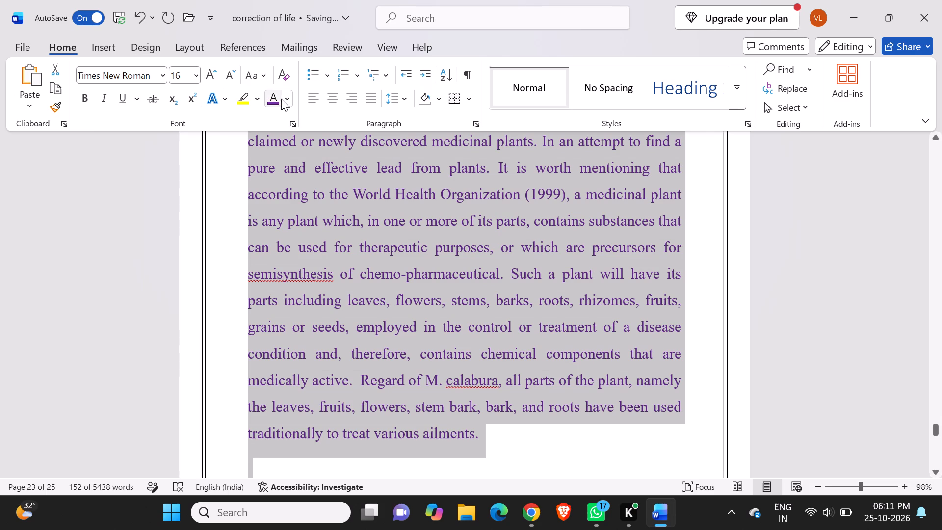
{"action": "left_click", "coordinate": [282, 99]}
{"action": "left_click", "coordinate": [294, 190]}
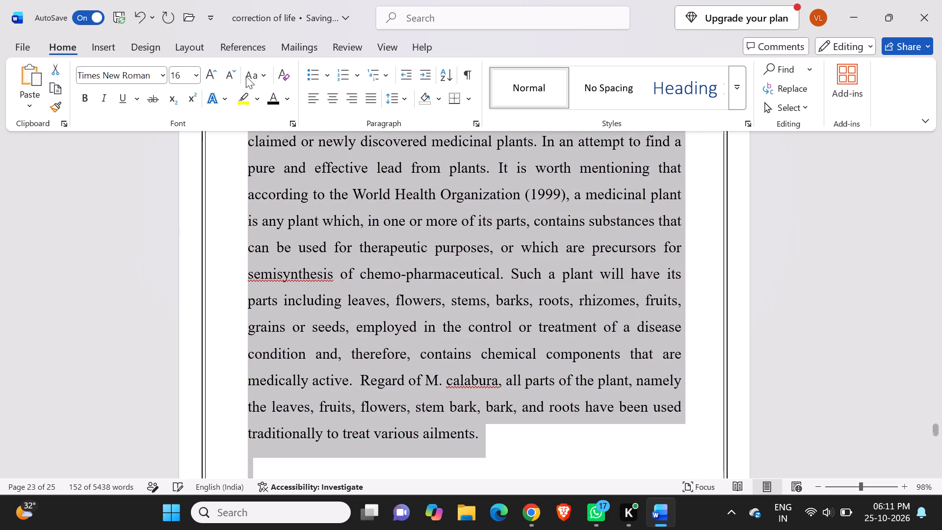
Set the selected Conclusion text on page 23 to font size 12 and apply uniform line spacing to it.
{"action": "left_click", "coordinate": [199, 75]}
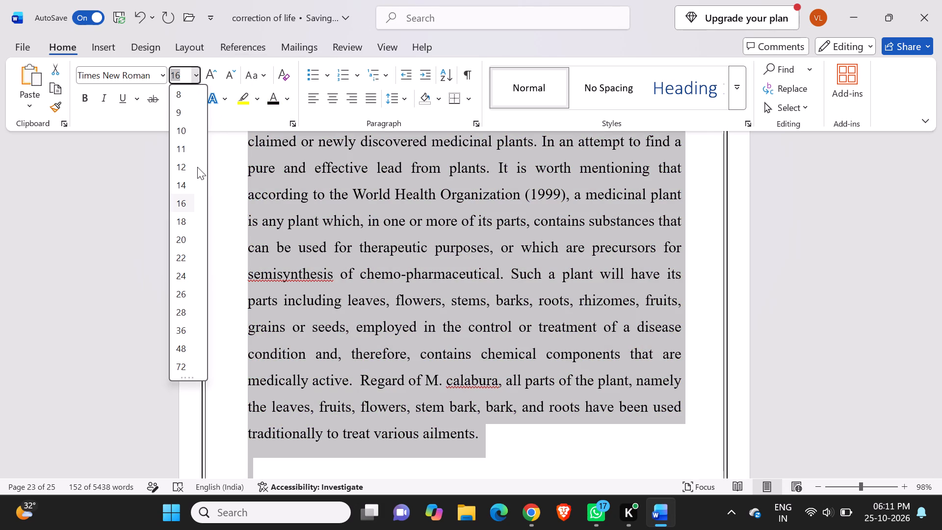
{"action": "left_click", "coordinate": [187, 166]}
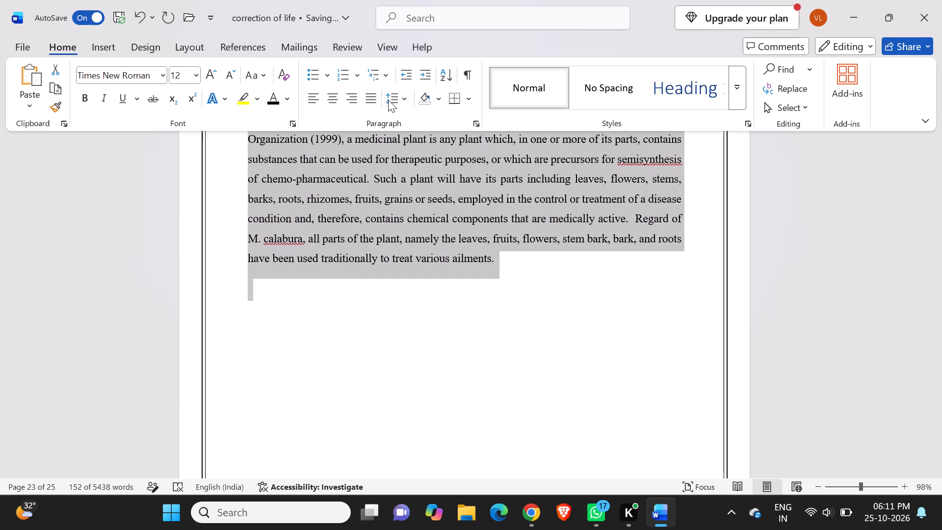
{"action": "left_click", "coordinate": [394, 104]}
{"action": "left_click", "coordinate": [415, 155]}
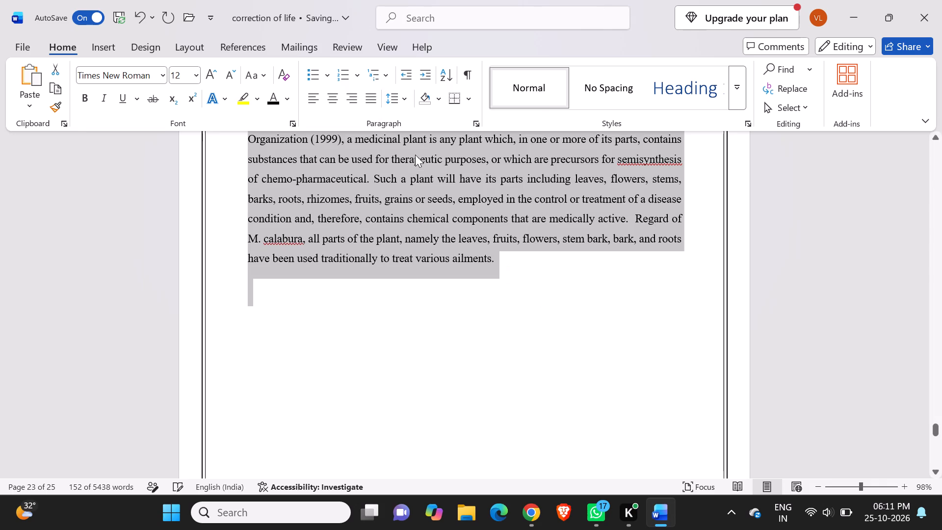
{"action": "left_click", "coordinate": [357, 306]}
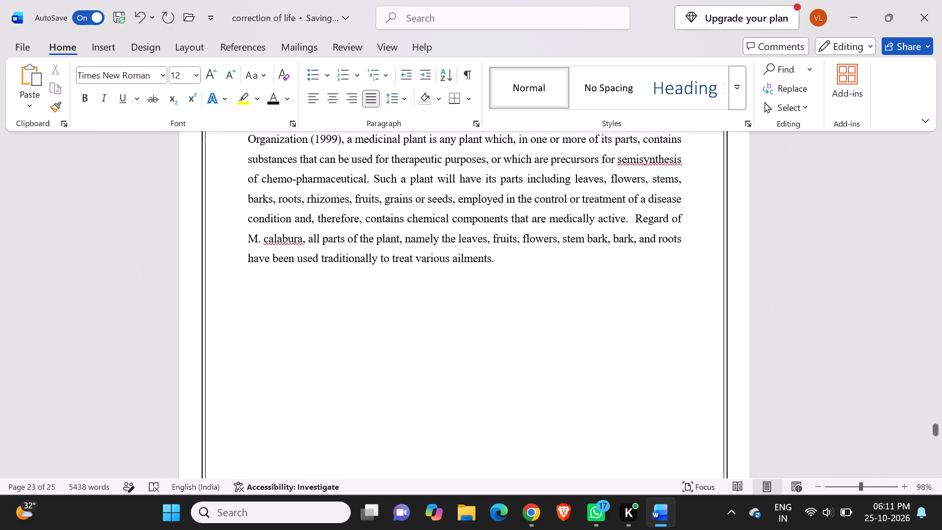
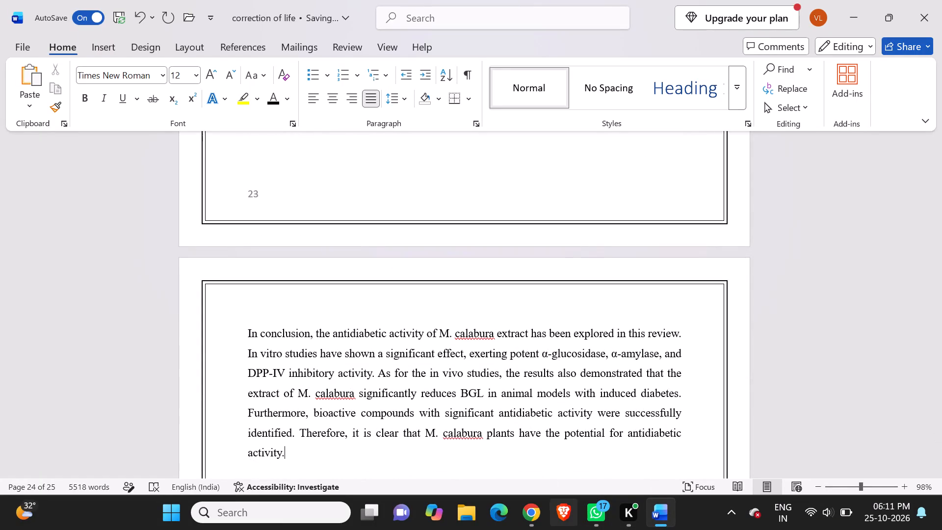
Remove the gap before the paragraph beginning "In conclusion" on page 24 to bring it up onto page 23.
{"action": "left_click", "coordinate": [247, 330]}
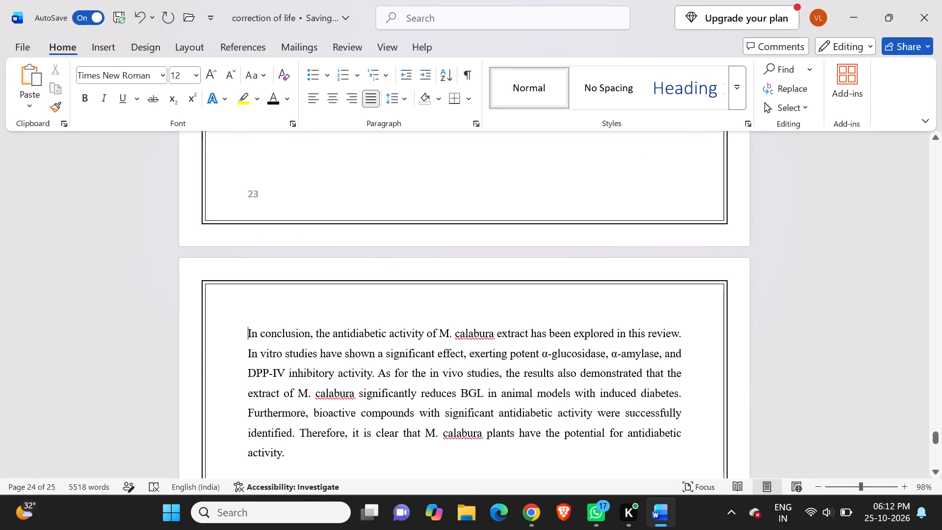
{"action": "key", "text": "BackSpace"}
{"action": "key", "text": "BackSpace"}
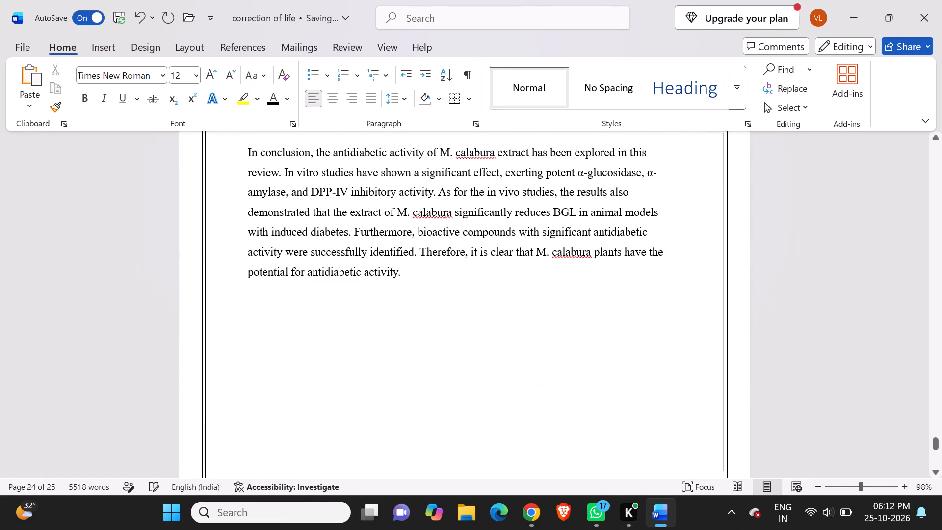
{"action": "left_click", "coordinate": [368, 302]}
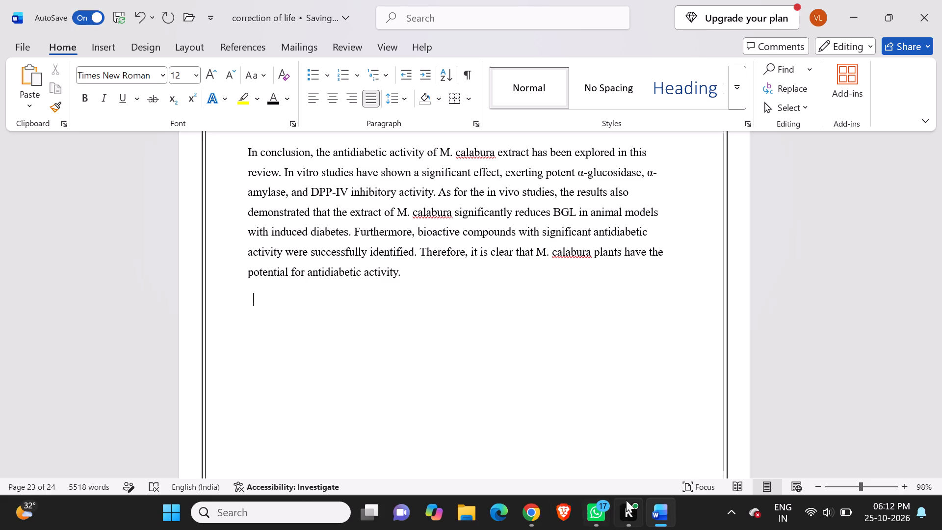
Switch to WhatsApp.
{"action": "left_click", "coordinate": [591, 515]}
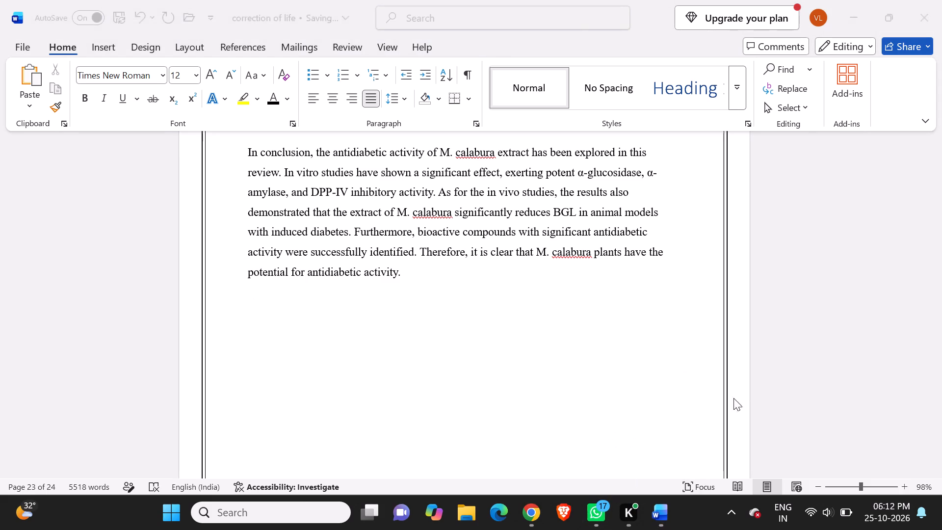
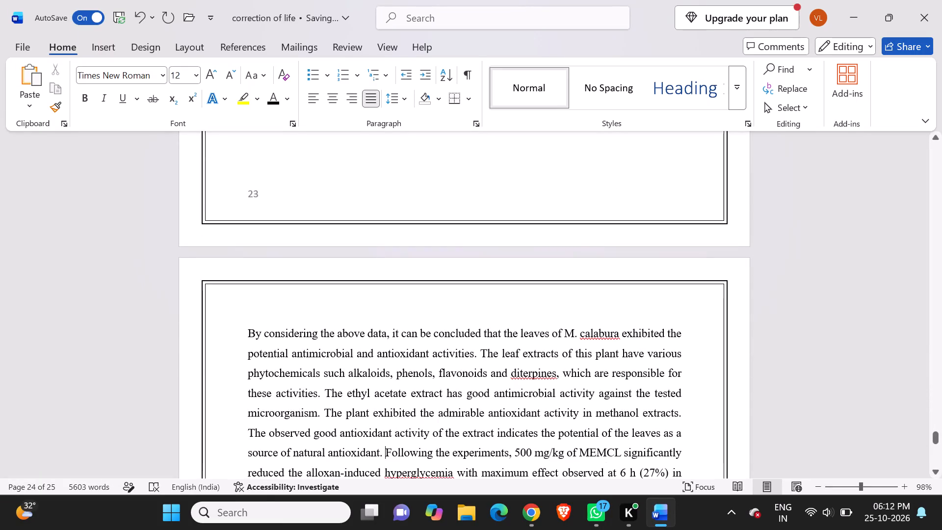
Remove the gap before the paragraph beginning "By considering the above data" to bring it up from page 24 onto page 23.
{"action": "left_click", "coordinate": [251, 334]}
{"action": "key", "text": "BackSpace"}
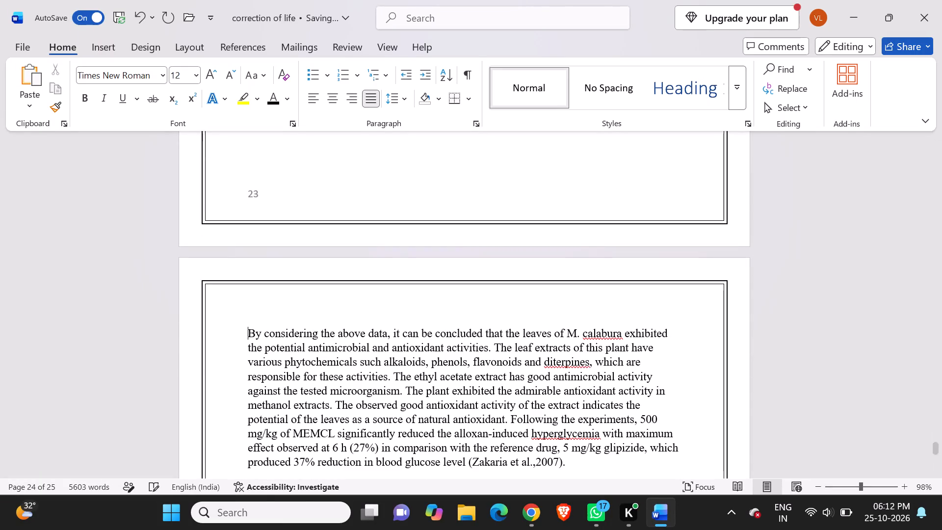
{"action": "key", "text": "BackSpace"}
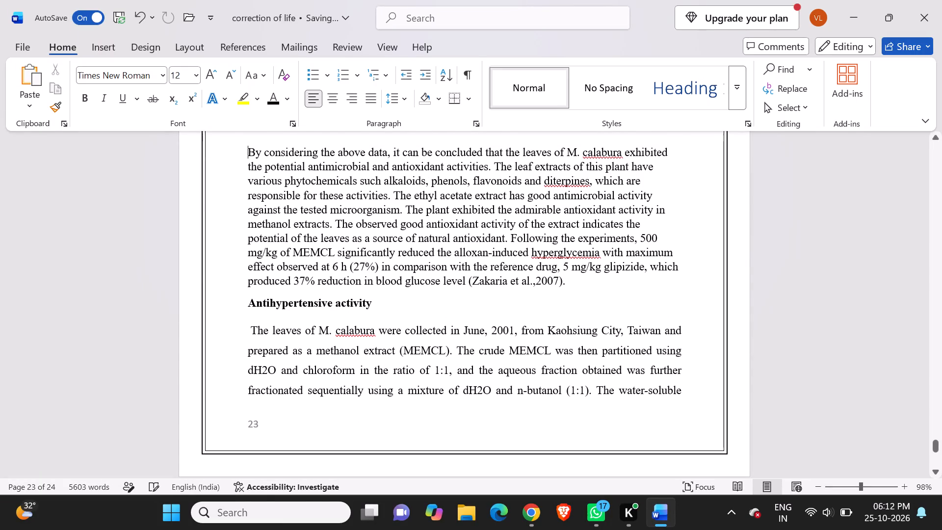
Review the order and layout of the sections from page 23 back to Anti-inflammatory activity and forward again to the Conclusion heading.
{"action": "scroll", "coordinate": [255, 339], "scroll_direction": "up", "scroll_amount": 1}
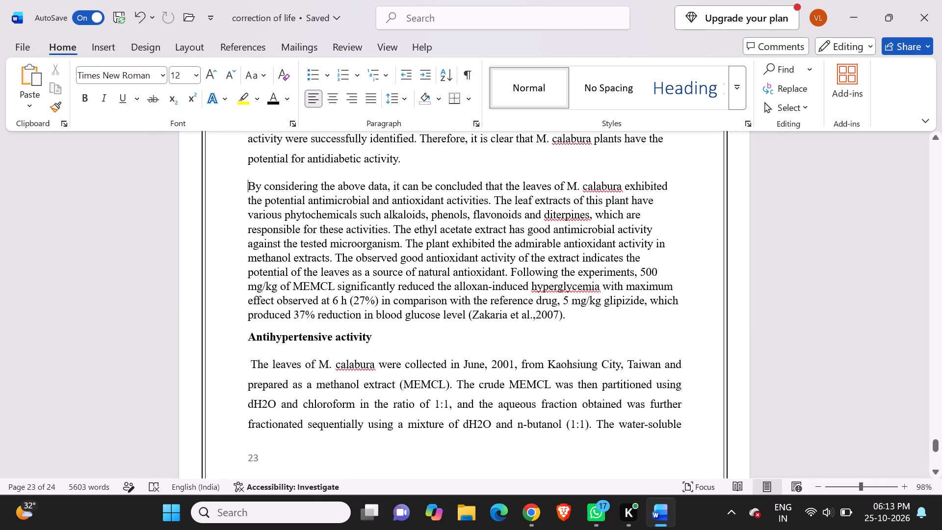
{"action": "scroll", "coordinate": [255, 339], "scroll_direction": "up", "scroll_amount": 5}
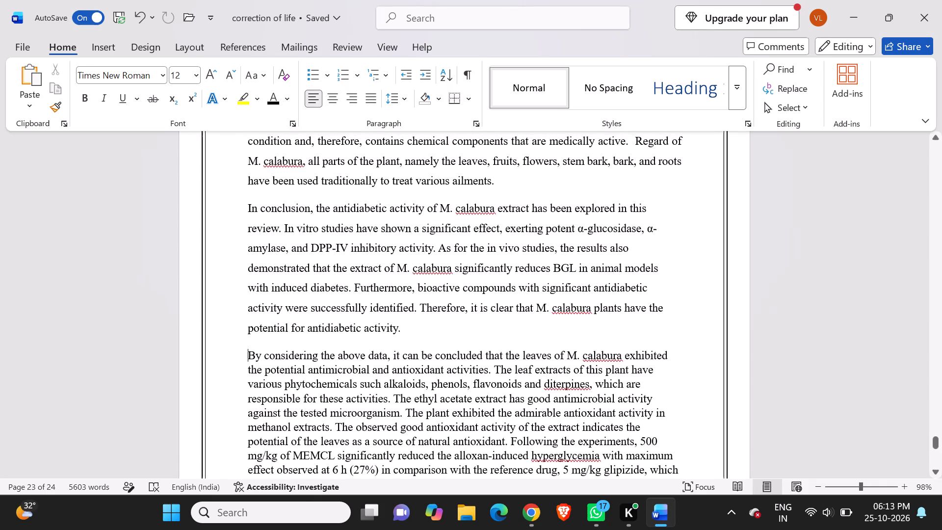
{"action": "scroll", "coordinate": [255, 338], "scroll_direction": "up", "scroll_amount": 7}
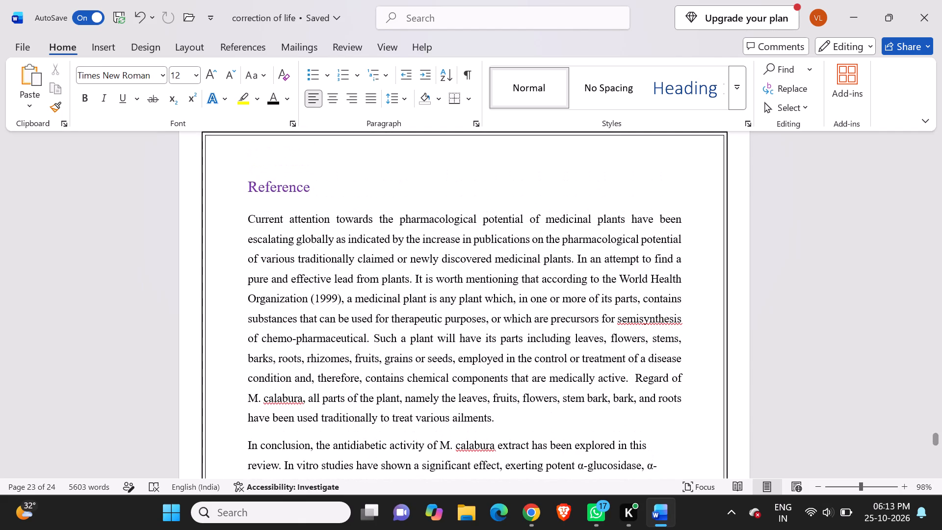
{"action": "scroll", "coordinate": [257, 338], "scroll_direction": "up", "scroll_amount": 15}
{"action": "scroll", "coordinate": [263, 329], "scroll_direction": "up", "scroll_amount": 6}
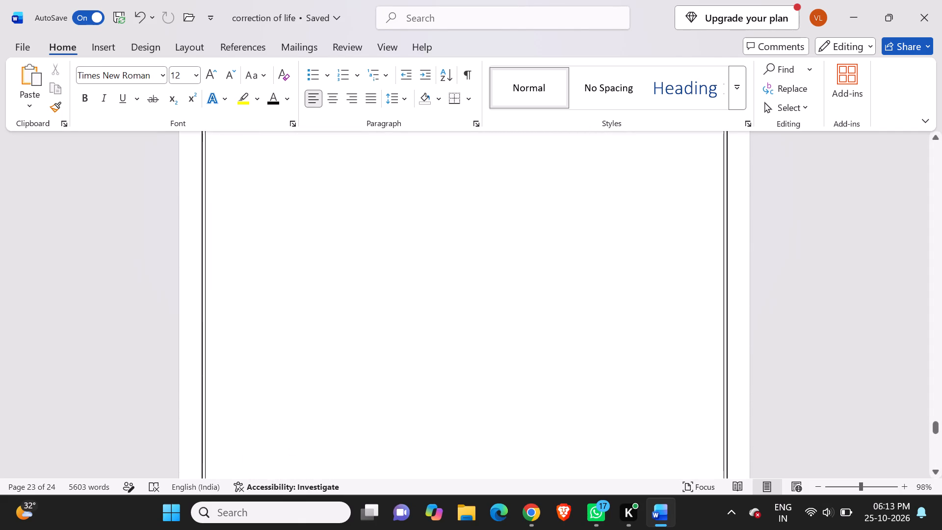
{"action": "scroll", "coordinate": [266, 326], "scroll_direction": "up", "scroll_amount": 5}
{"action": "scroll", "coordinate": [267, 326], "scroll_direction": "down", "scroll_amount": 17}
{"action": "scroll", "coordinate": [269, 325], "scroll_direction": "down", "scroll_amount": 8}
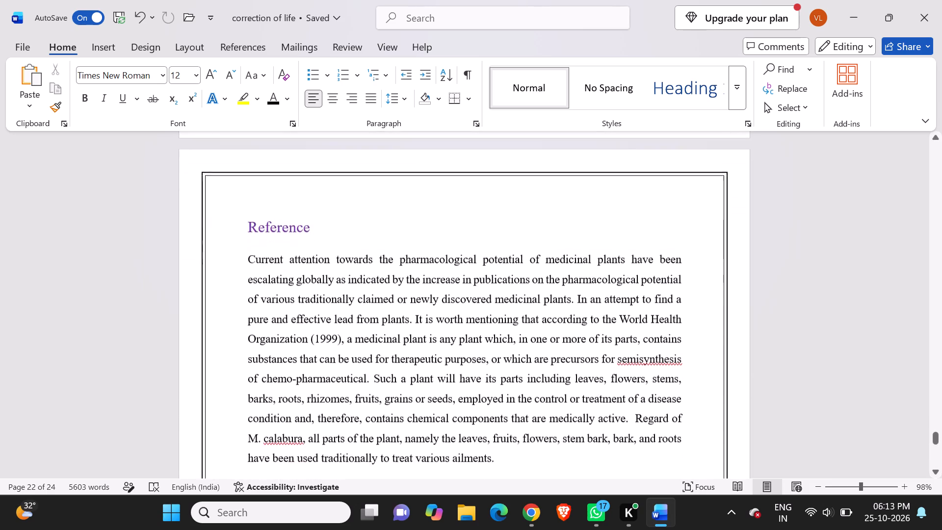
{"action": "scroll", "coordinate": [269, 325], "scroll_direction": "down", "scroll_amount": 7}
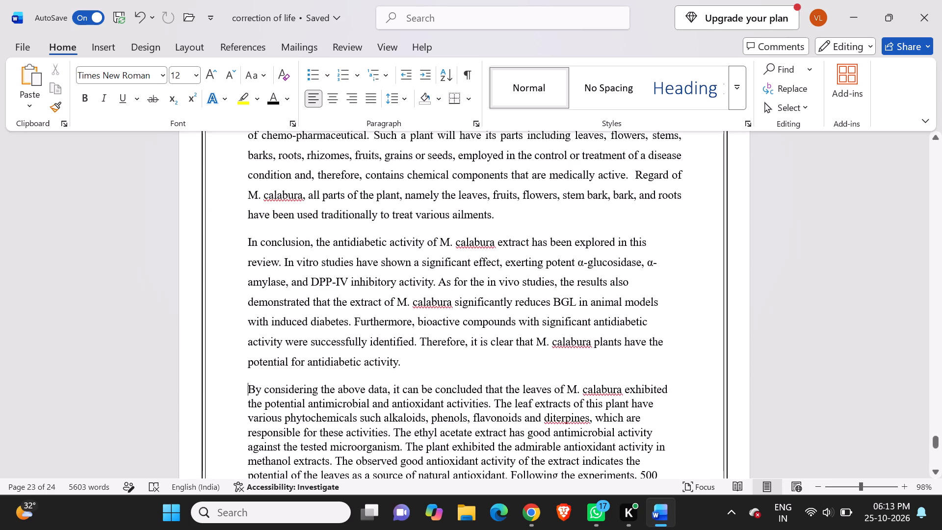
{"action": "scroll", "coordinate": [269, 325], "scroll_direction": "down", "scroll_amount": 7}
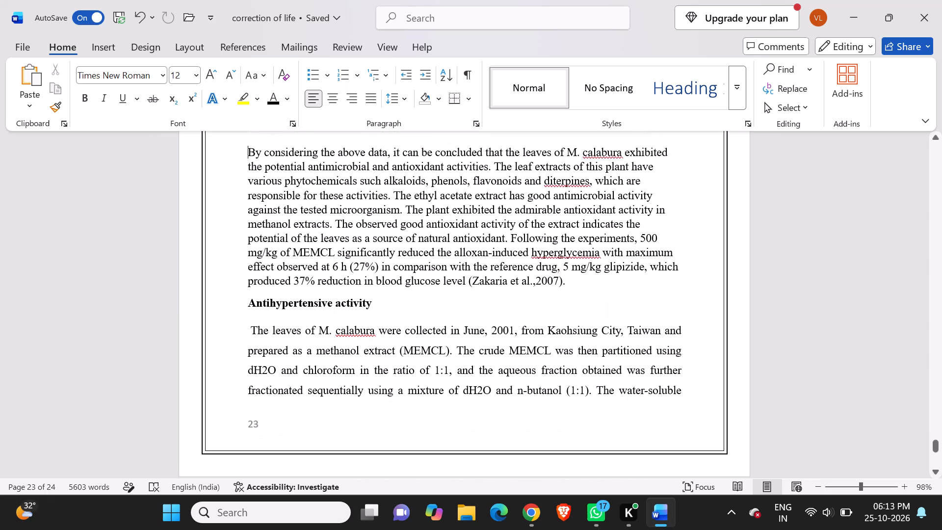
{"action": "scroll", "coordinate": [441, 283], "scroll_direction": "up", "scroll_amount": 16}
{"action": "scroll", "coordinate": [441, 283], "scroll_direction": "up", "scroll_amount": 9}
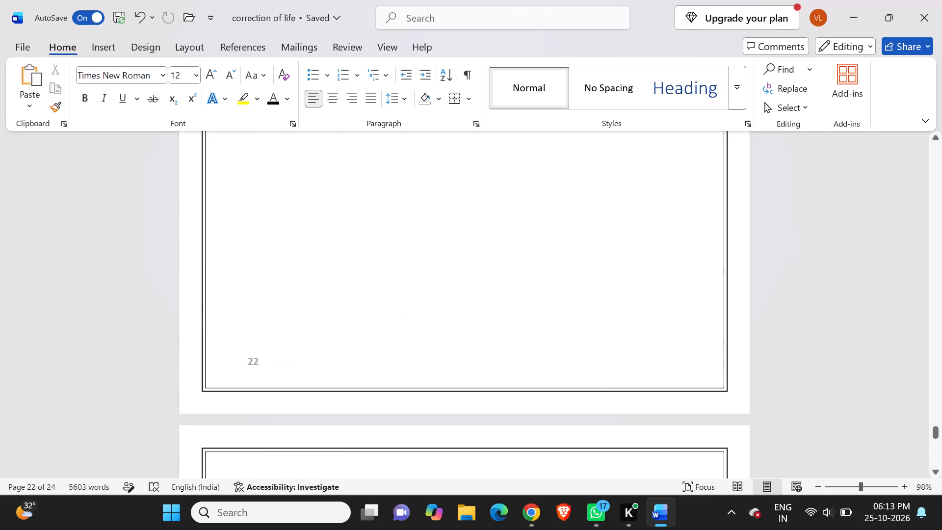
{"action": "scroll", "coordinate": [441, 283], "scroll_direction": "up", "scroll_amount": 14}
{"action": "scroll", "coordinate": [441, 283], "scroll_direction": "up", "scroll_amount": 14}
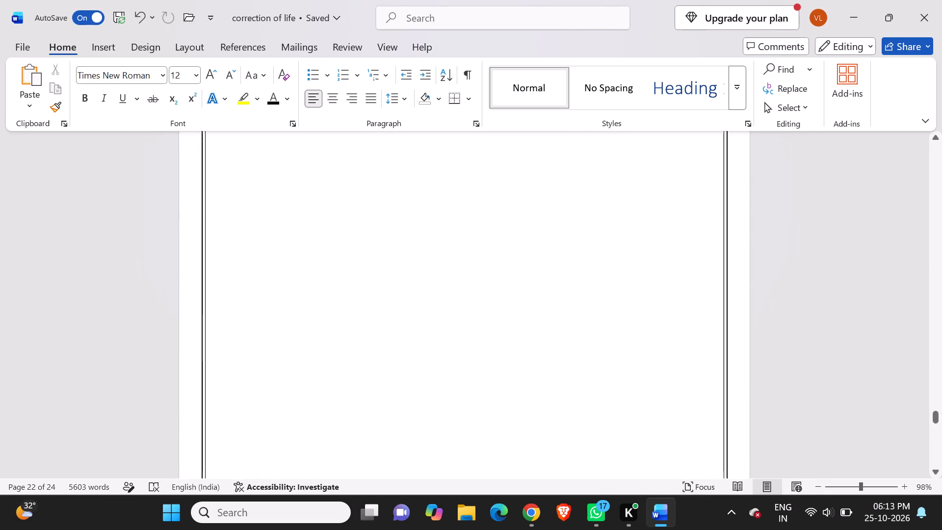
{"action": "scroll", "coordinate": [441, 283], "scroll_direction": "up", "scroll_amount": 18}
{"action": "scroll", "coordinate": [441, 283], "scroll_direction": "up", "scroll_amount": 17}
{"action": "scroll", "coordinate": [441, 283], "scroll_direction": "up", "scroll_amount": 4}
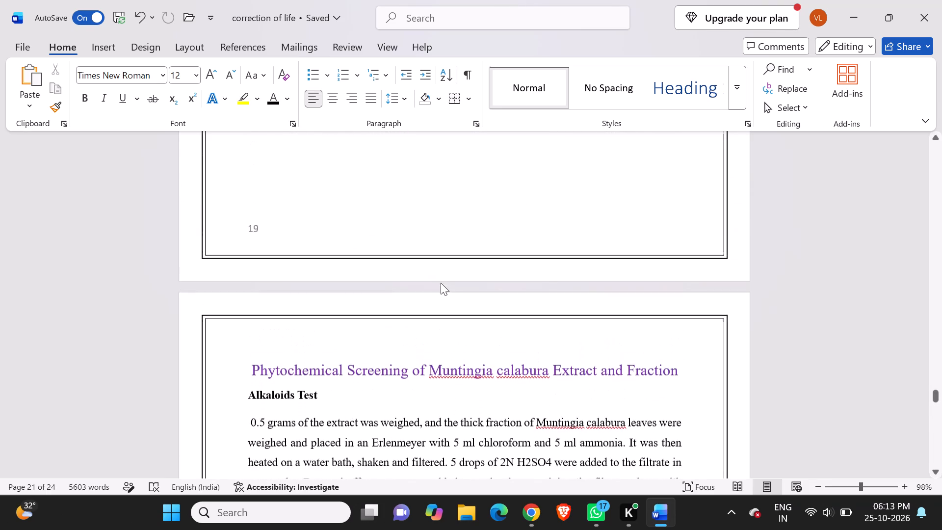
{"action": "scroll", "coordinate": [441, 283], "scroll_direction": "up", "scroll_amount": 16}
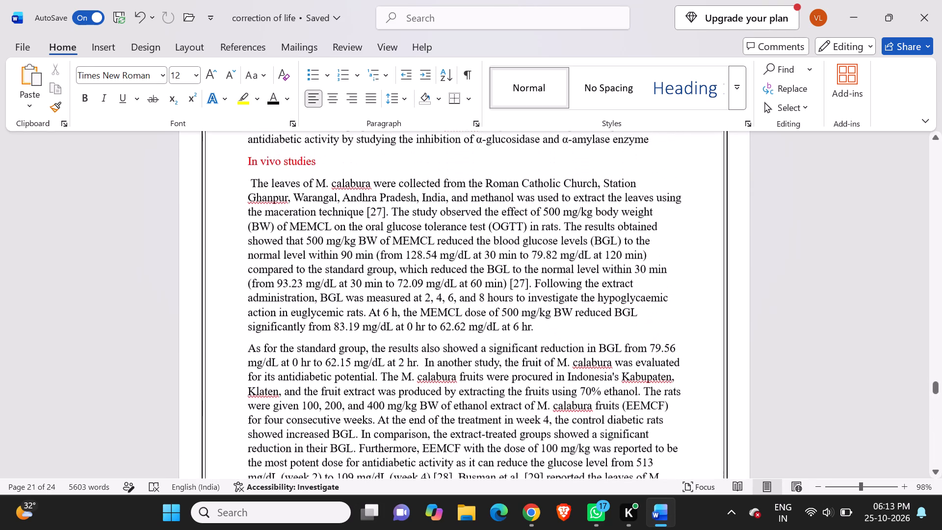
{"action": "scroll", "coordinate": [441, 283], "scroll_direction": "up", "scroll_amount": 16}
{"action": "scroll", "coordinate": [441, 283], "scroll_direction": "up", "scroll_amount": 5}
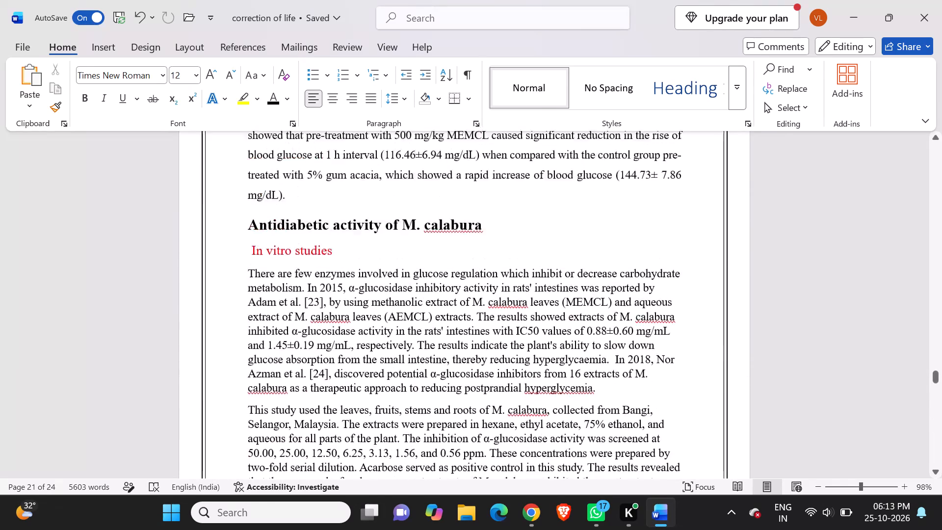
{"action": "scroll", "coordinate": [441, 283], "scroll_direction": "up", "scroll_amount": 5}
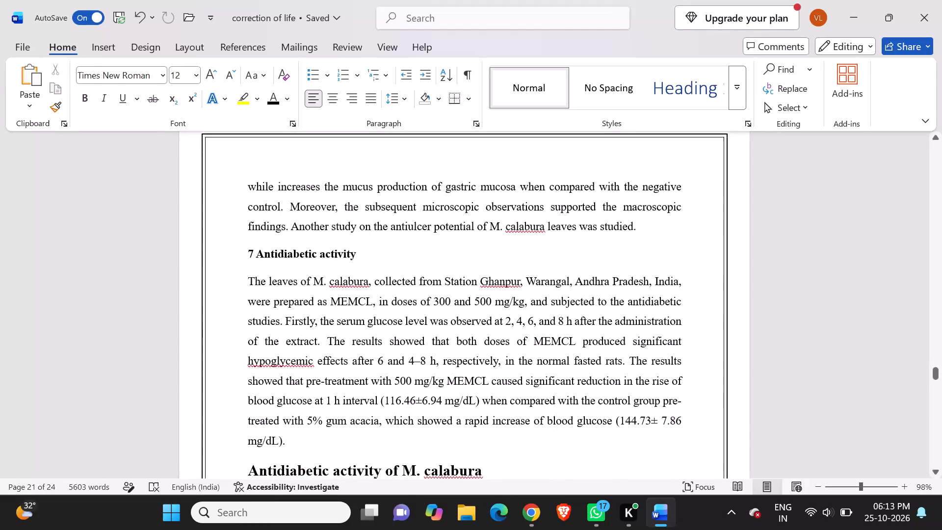
{"action": "scroll", "coordinate": [441, 283], "scroll_direction": "up", "scroll_amount": 15}
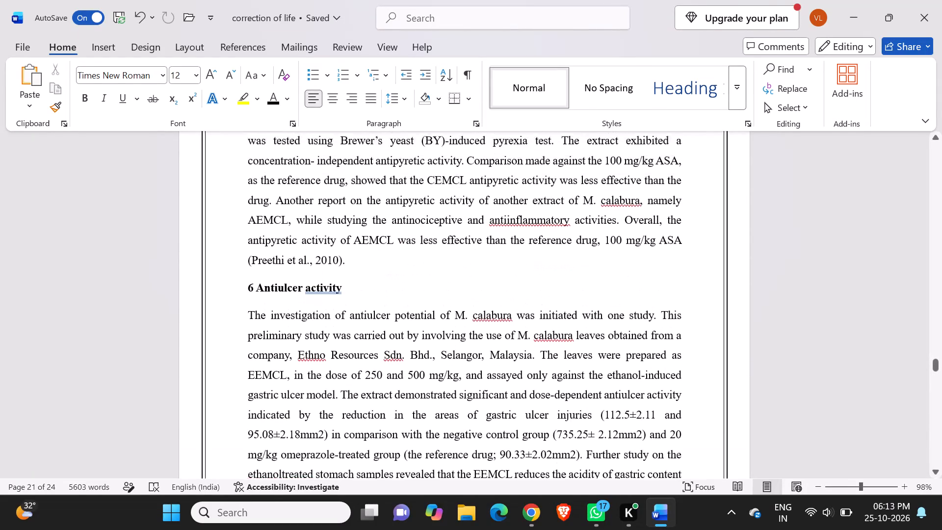
{"action": "scroll", "coordinate": [441, 283], "scroll_direction": "up", "scroll_amount": 8}
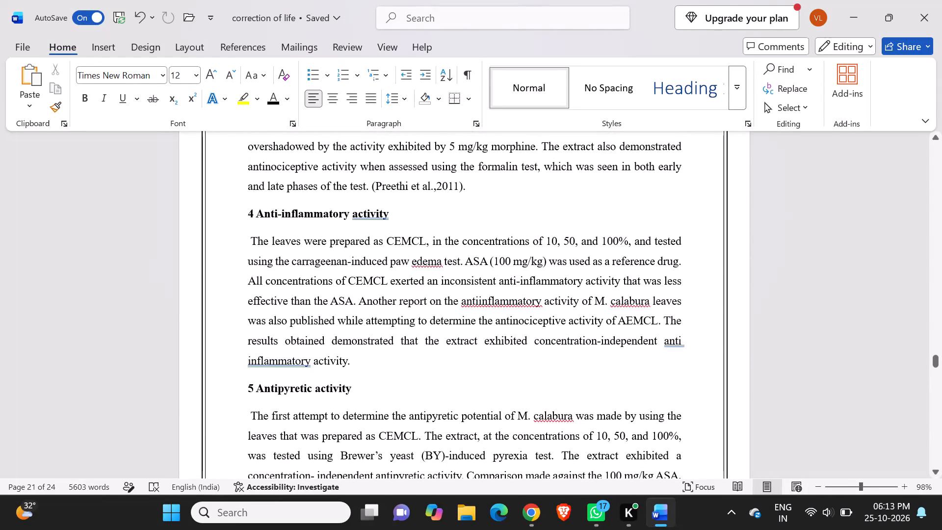
{"action": "scroll", "coordinate": [441, 283], "scroll_direction": "down", "scroll_amount": 4}
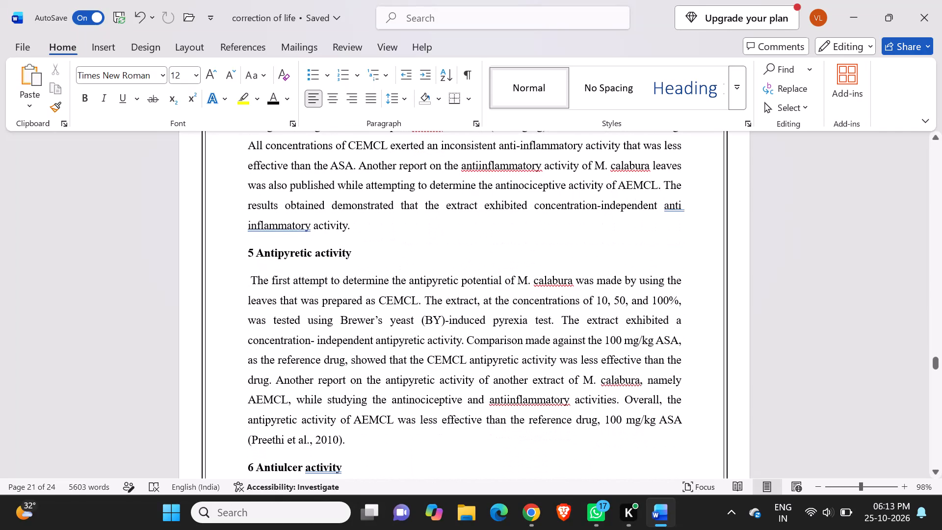
{"action": "scroll", "coordinate": [441, 283], "scroll_direction": "down", "scroll_amount": 20}
{"action": "scroll", "coordinate": [441, 283], "scroll_direction": "down", "scroll_amount": 11}
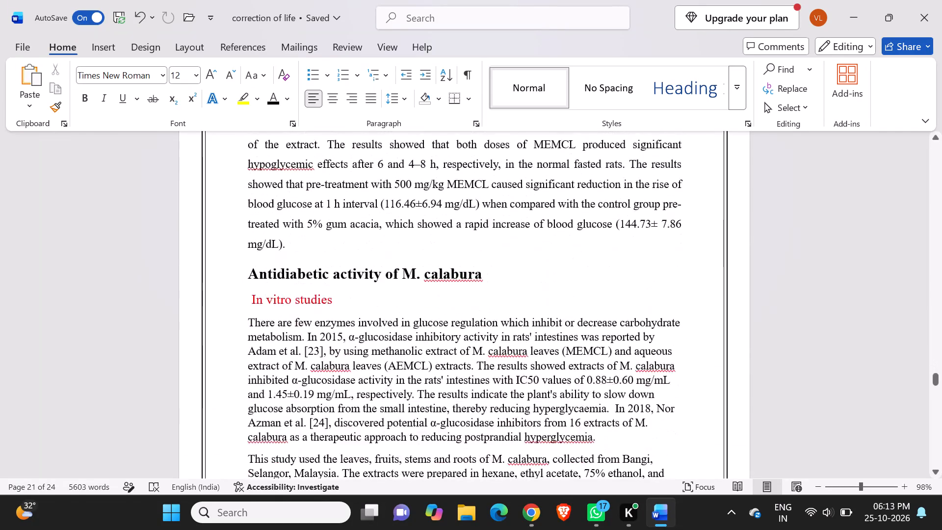
{"action": "scroll", "coordinate": [441, 283], "scroll_direction": "down", "scroll_amount": 14}
{"action": "scroll", "coordinate": [441, 283], "scroll_direction": "down", "scroll_amount": 17}
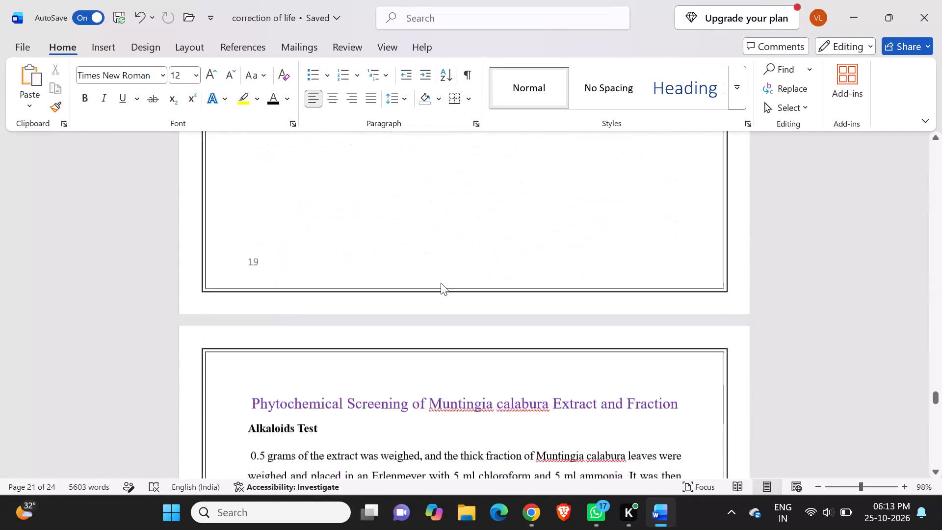
{"action": "scroll", "coordinate": [441, 283], "scroll_direction": "down", "scroll_amount": 6}
{"action": "scroll", "coordinate": [441, 283], "scroll_direction": "down", "scroll_amount": 20}
{"action": "scroll", "coordinate": [441, 283], "scroll_direction": "down", "scroll_amount": 4}
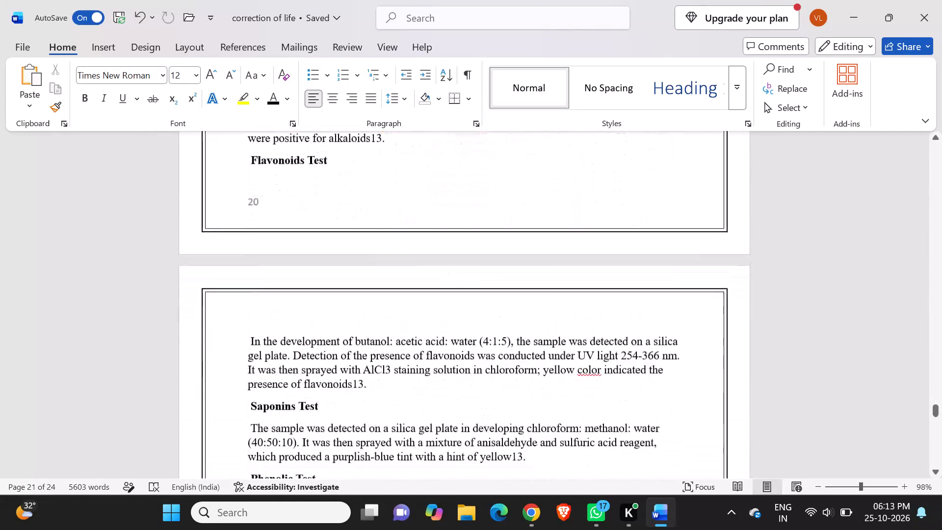
{"action": "scroll", "coordinate": [441, 283], "scroll_direction": "down", "scroll_amount": 2}
{"action": "scroll", "coordinate": [441, 283], "scroll_direction": "down", "scroll_amount": 19}
{"action": "scroll", "coordinate": [440, 282], "scroll_direction": "down", "scroll_amount": 8}
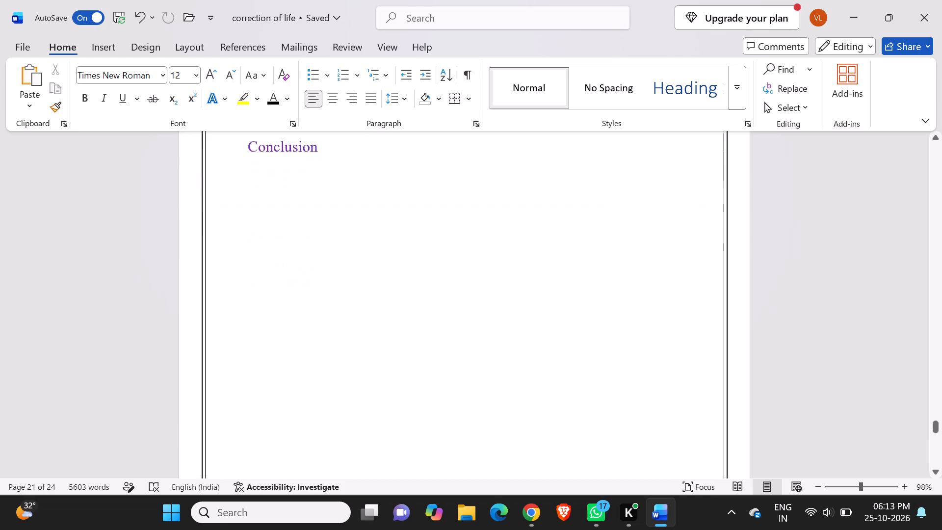
Delete the "Reference" heading above the paragraph beginning "Current attention towards" on page 23.
{"action": "scroll", "coordinate": [440, 282], "scroll_direction": "down", "scroll_amount": 17}
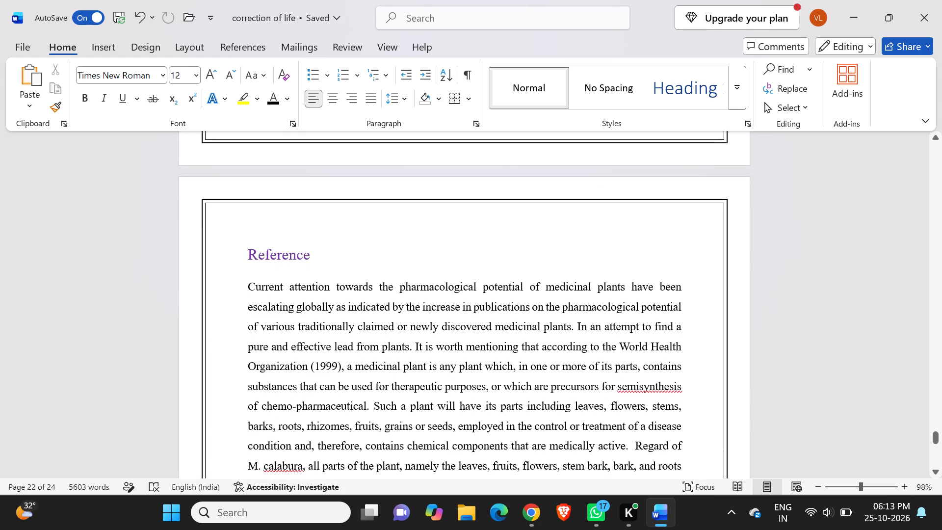
{"action": "left_click", "coordinate": [311, 266]}
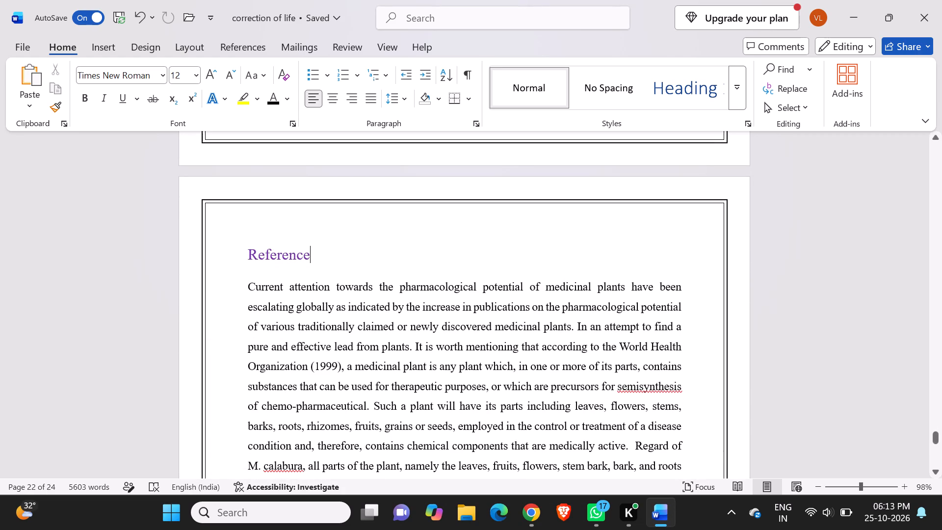
{"action": "key", "text": "BackSpace"}
{"action": "key", "text": "BackSpace"}
{"action": "key", "text": "BackSpace"}
{"action": "key", "text": "BackSpace"}
{"action": "key", "text": "BackSpace"}
{"action": "key", "text": "BackSpace"}
{"action": "key", "text": "BackSpace"}
{"action": "key", "text": "BackSpace"}
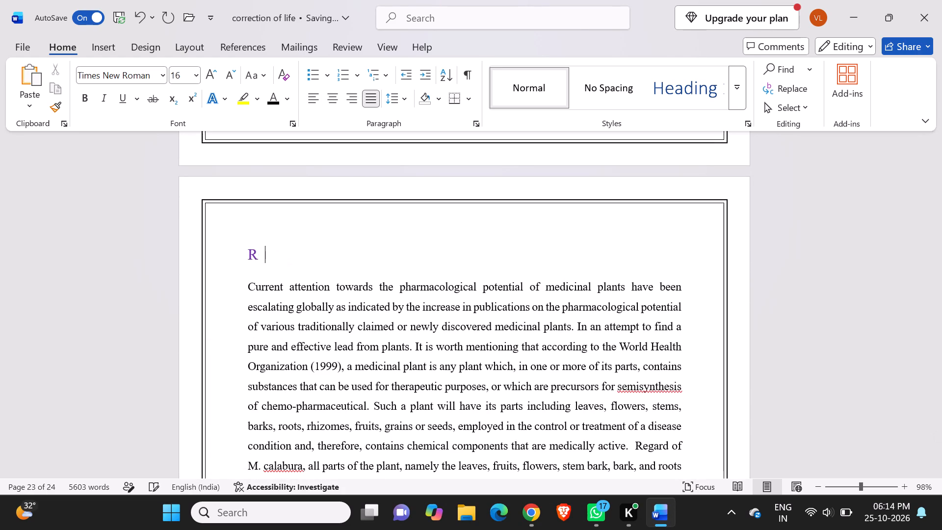
{"action": "key", "text": "BackSpace"}
Remove the blank space before the paragraph beginning "Current attention" to place it directly under the Conclusion heading on page 22.
{"action": "scroll", "coordinate": [312, 265], "scroll_direction": "down", "scroll_amount": 3}
{"action": "left_click", "coordinate": [242, 190]}
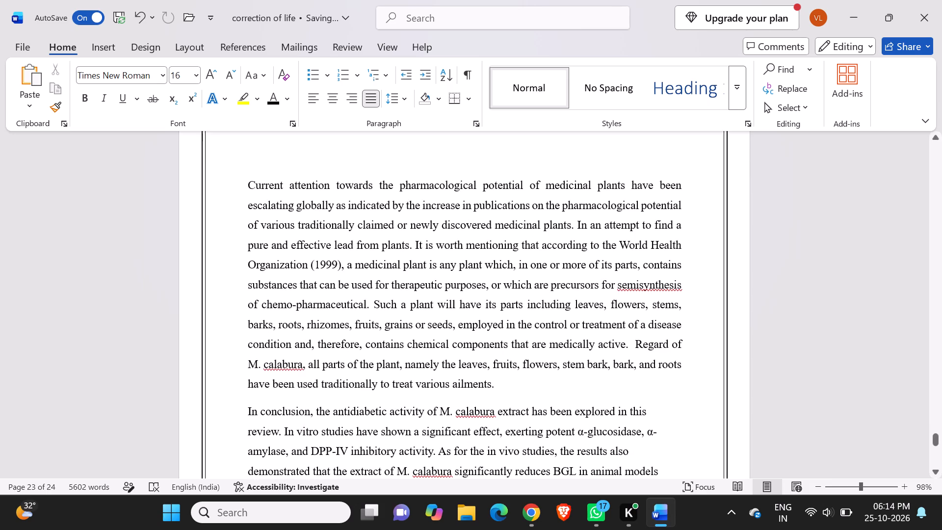
{"action": "key", "text": "BackSpace"}
{"action": "key", "text": "BackSpace"}
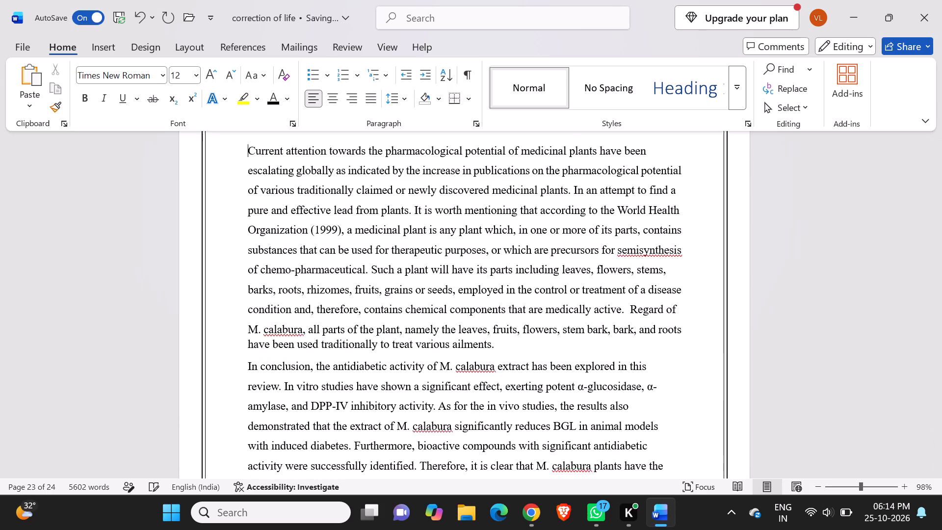
{"action": "scroll", "coordinate": [244, 193], "scroll_direction": "up", "scroll_amount": 6}
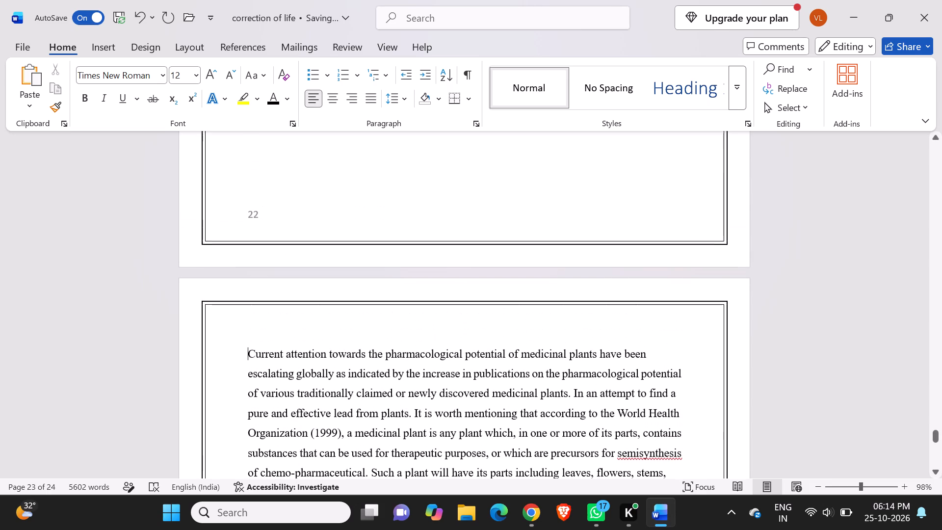
{"action": "key", "text": "BackSpace"}
{"action": "scroll", "coordinate": [247, 189], "scroll_direction": "up", "scroll_amount": 4}
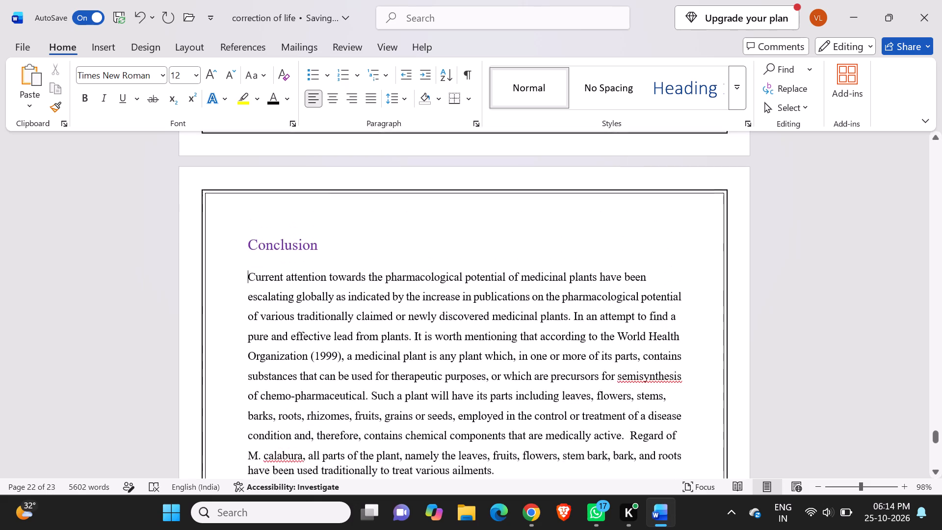
Cut the "Antihypertensive activity" heading and the part of its paragraph ending "75, and 100 mg/kg, and" from the bottom of page 22.
{"action": "scroll", "coordinate": [247, 189], "scroll_direction": "down", "scroll_amount": 4}
{"action": "scroll", "coordinate": [279, 317], "scroll_direction": "down", "scroll_amount": 2}
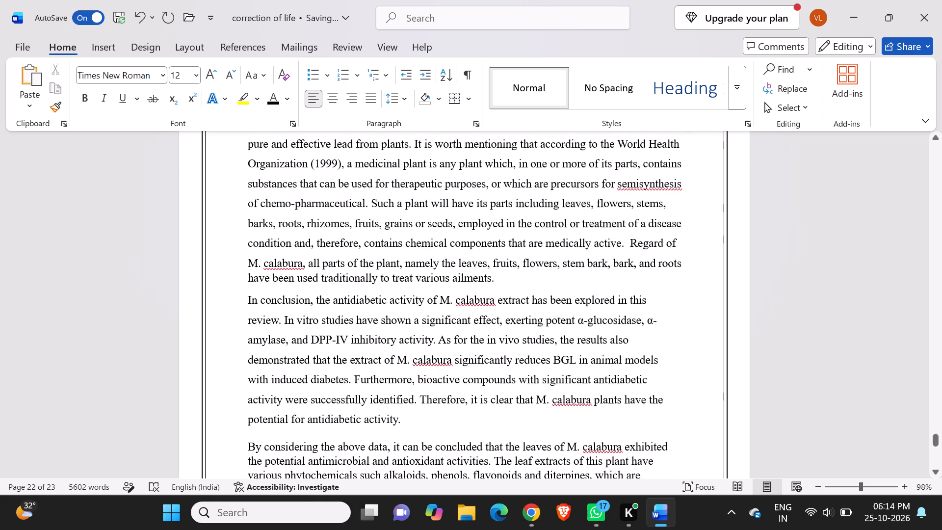
{"action": "scroll", "coordinate": [314, 314], "scroll_direction": "down", "scroll_amount": 4}
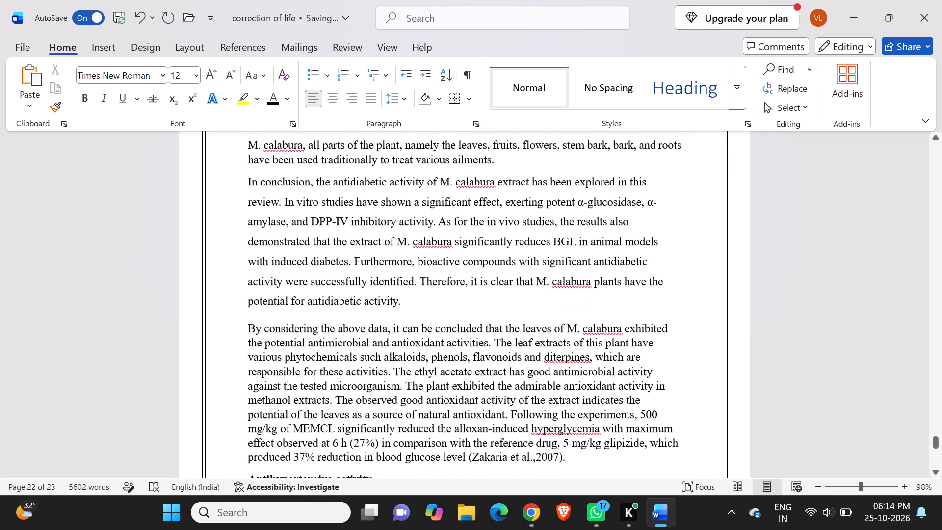
{"action": "scroll", "coordinate": [310, 314], "scroll_direction": "down", "scroll_amount": 3}
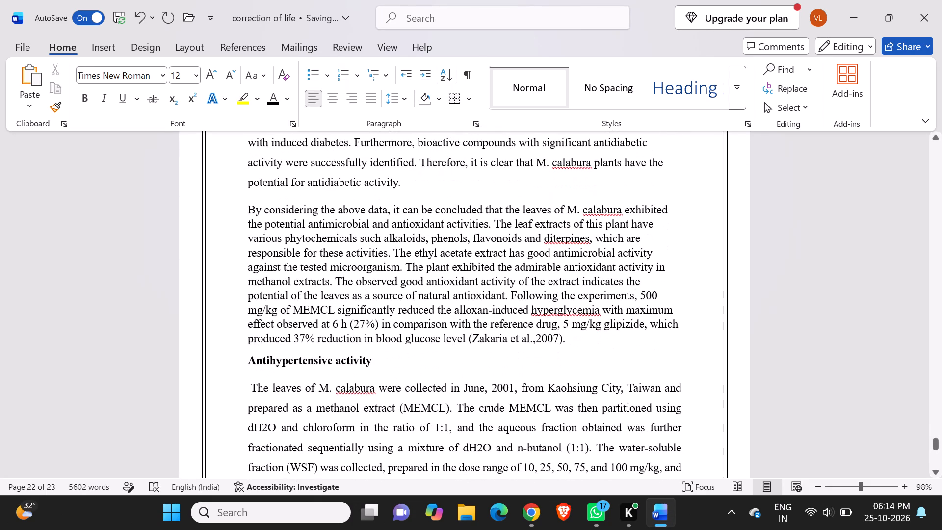
{"action": "scroll", "coordinate": [265, 356], "scroll_direction": "down", "scroll_amount": 2}
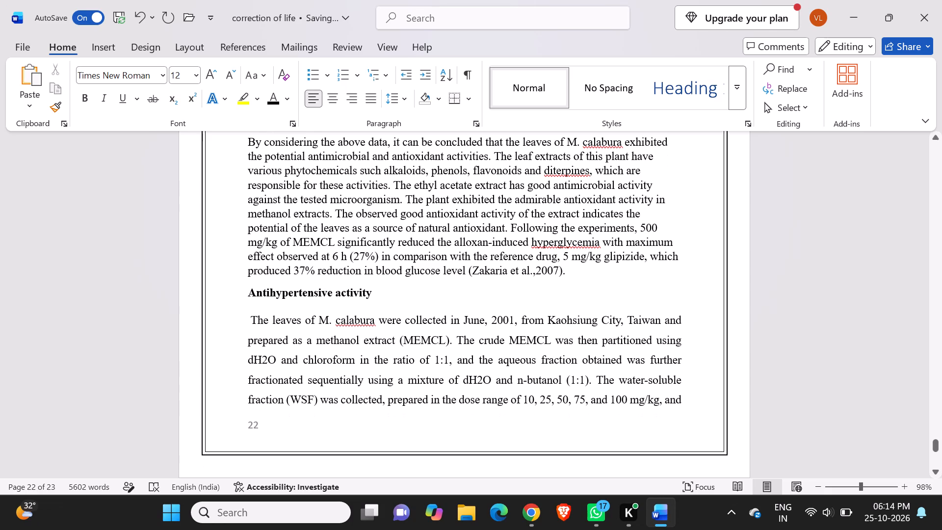
{"action": "left_click_drag", "start_coordinate": [253, 294], "coordinate": [736, 425]}
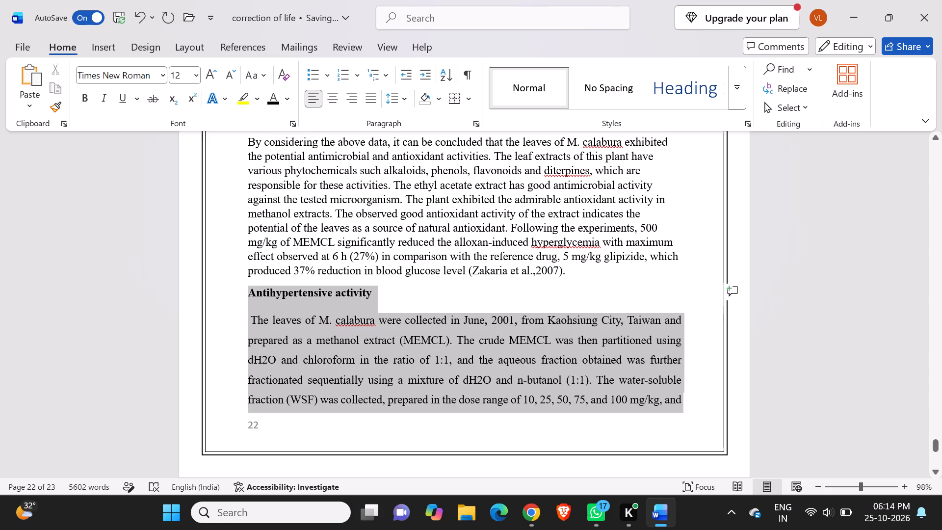
{"action": "left_click_drag", "start_coordinate": [736, 425], "coordinate": [750, 425]}
{"action": "right_click", "coordinate": [621, 356]}
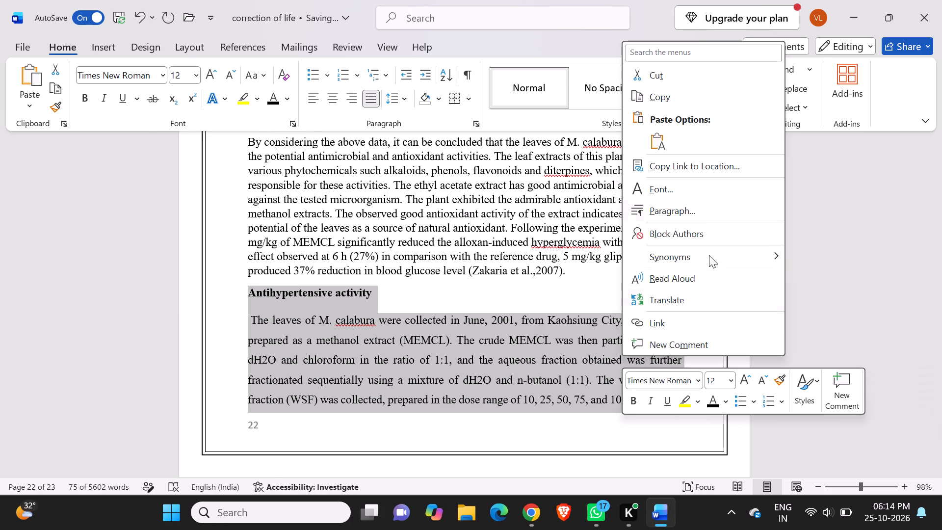
{"action": "left_click", "coordinate": [705, 76]}
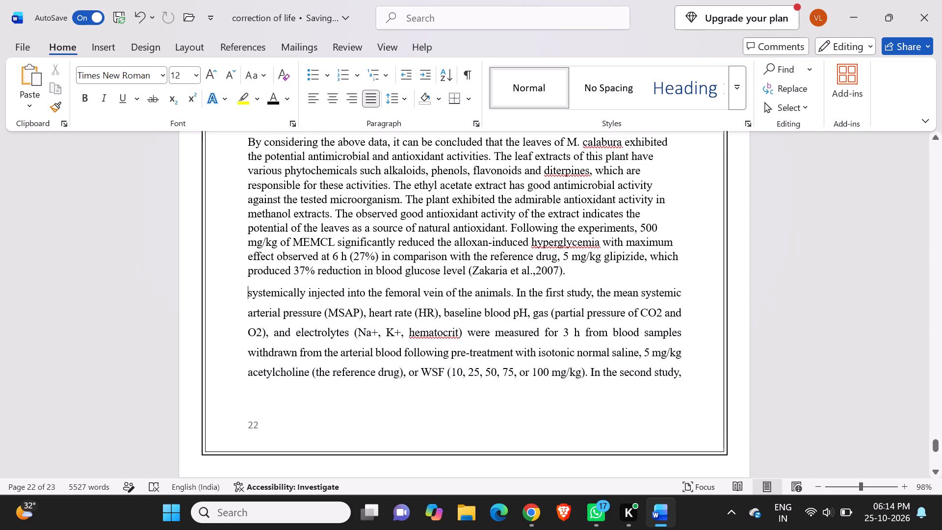
Cut the text on page 22 from the paragraph beginning "By considering the above data" through "In the second study,".
{"action": "scroll", "coordinate": [601, 309], "scroll_direction": "up", "scroll_amount": 2}
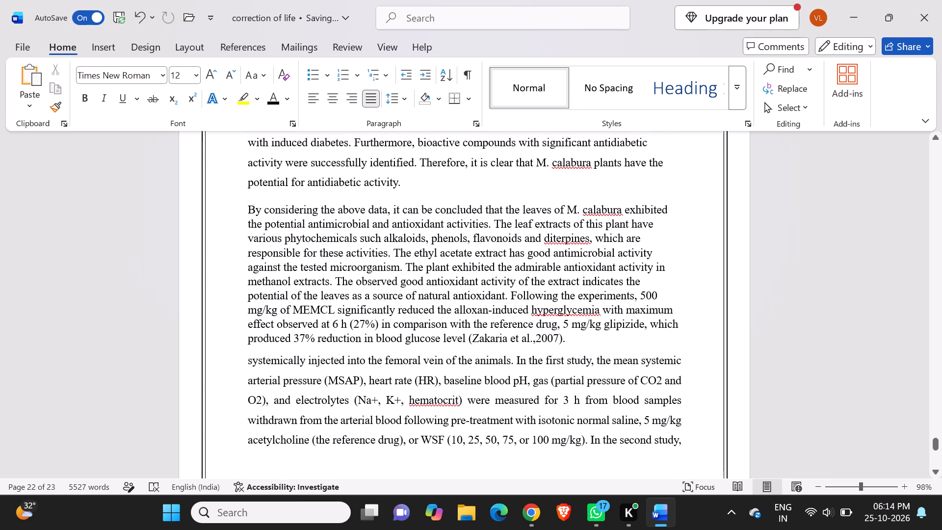
{"action": "left_click_drag", "start_coordinate": [247, 209], "coordinate": [402, 353]}
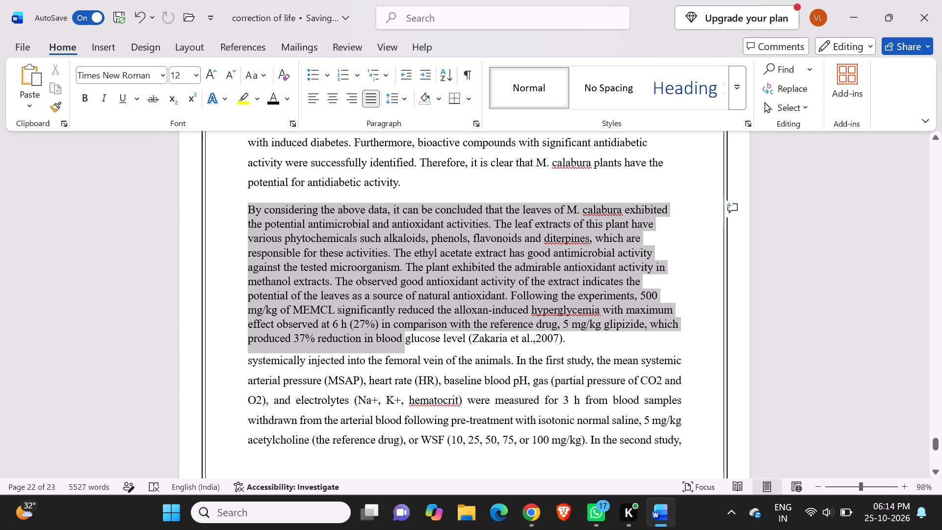
{"action": "left_click_drag", "start_coordinate": [402, 353], "coordinate": [648, 458]}
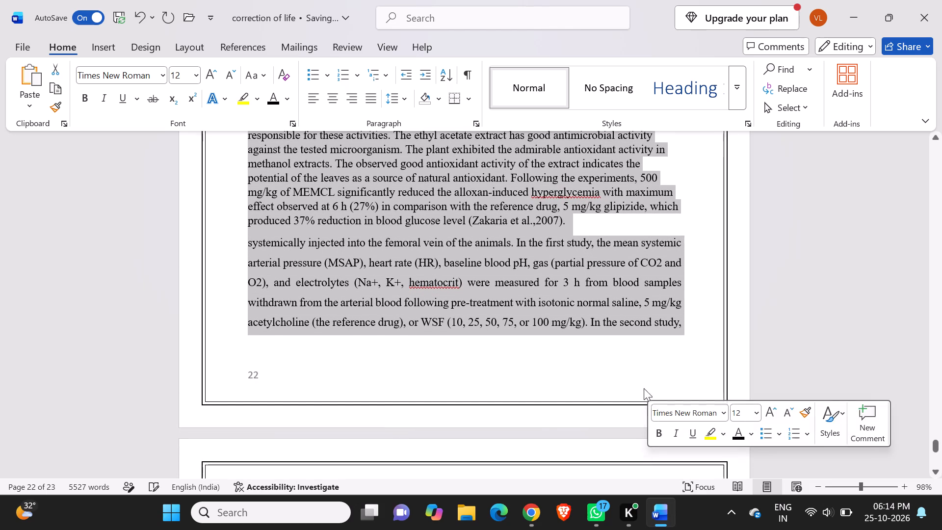
{"action": "right_click", "coordinate": [622, 334]}
{"action": "left_click", "coordinate": [680, 59]}
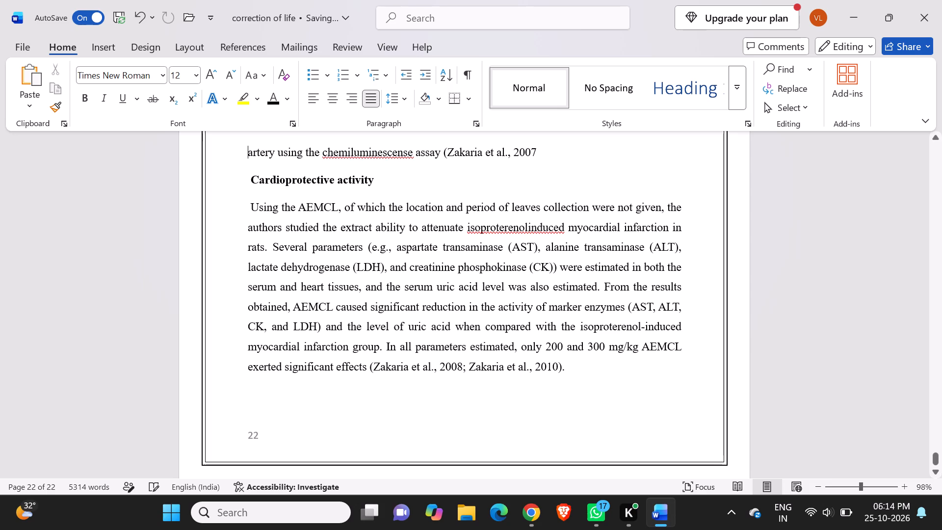
Review the section order, headings and page layout from the title page through Phytochemical Screening of Muntingia calabura Extract and Fraction.
{"action": "scroll", "coordinate": [618, 262], "scroll_direction": "up", "scroll_amount": 1}
{"action": "scroll", "coordinate": [618, 262], "scroll_direction": "down", "scroll_amount": 4}
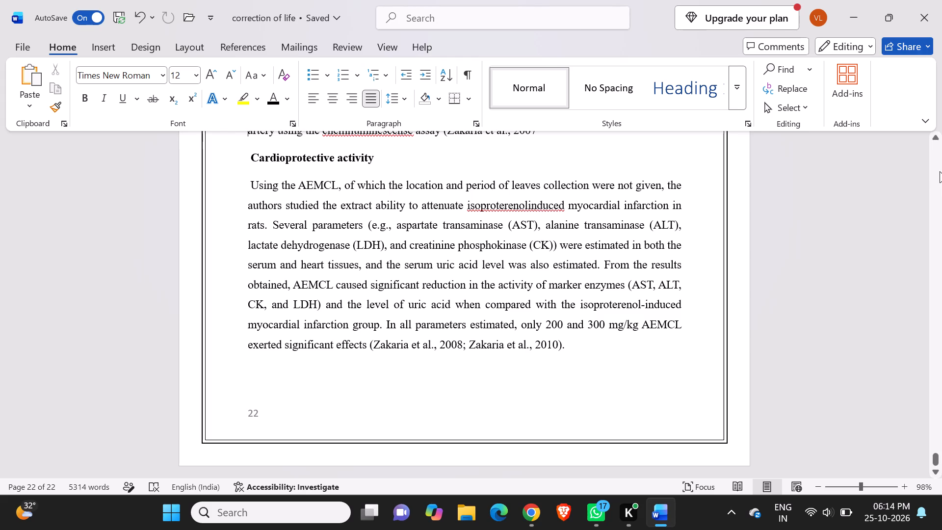
{"action": "left_click", "coordinate": [930, 167]}
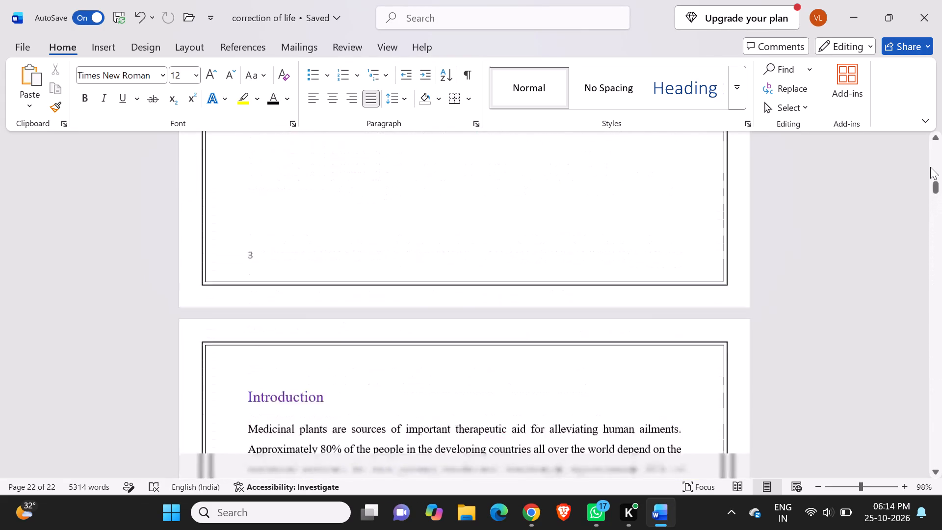
{"action": "scroll", "coordinate": [930, 167], "scroll_direction": "up", "scroll_amount": 20}
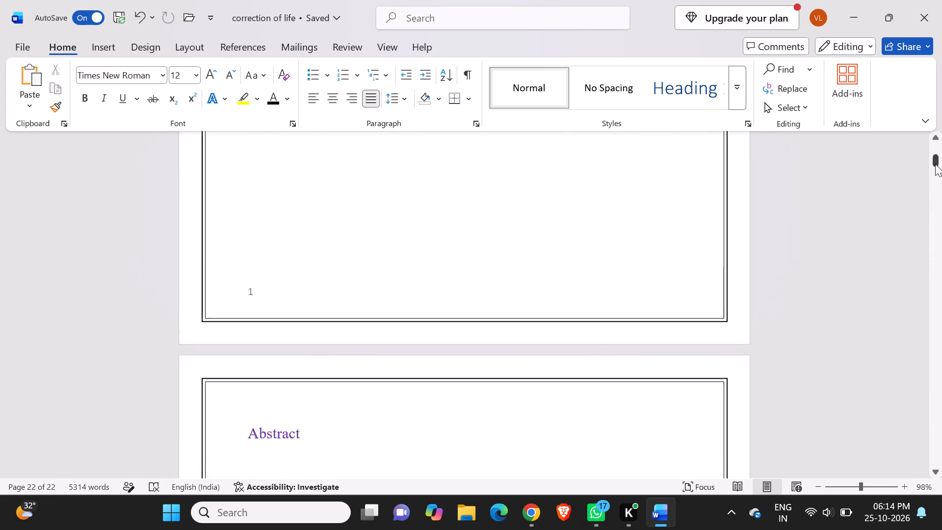
{"action": "scroll", "coordinate": [935, 164], "scroll_direction": "up", "scroll_amount": 20}
{"action": "scroll", "coordinate": [935, 164], "scroll_direction": "up", "scroll_amount": 8}
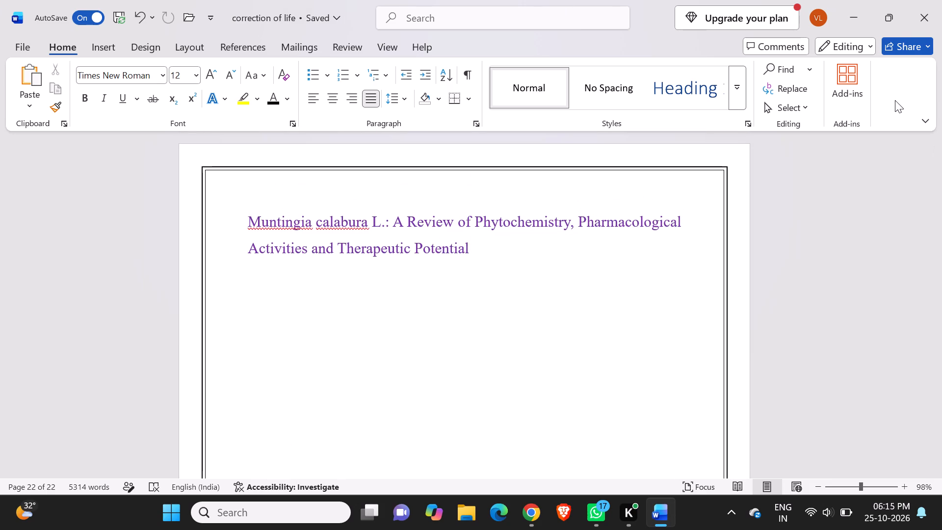
{"action": "scroll", "coordinate": [687, 364], "scroll_direction": "down", "scroll_amount": 15}
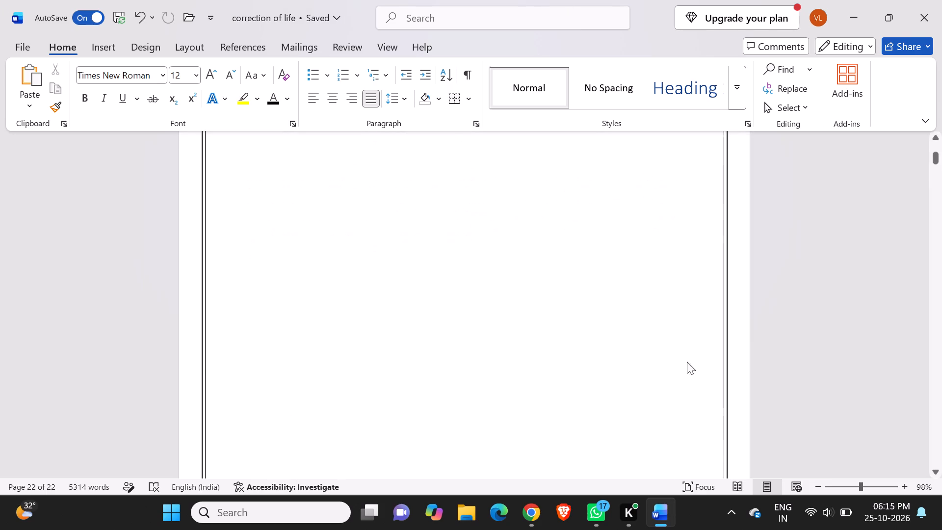
{"action": "scroll", "coordinate": [687, 362], "scroll_direction": "down", "scroll_amount": 20}
{"action": "scroll", "coordinate": [687, 362], "scroll_direction": "down", "scroll_amount": 18}
{"action": "scroll", "coordinate": [663, 350], "scroll_direction": "down", "scroll_amount": 3}
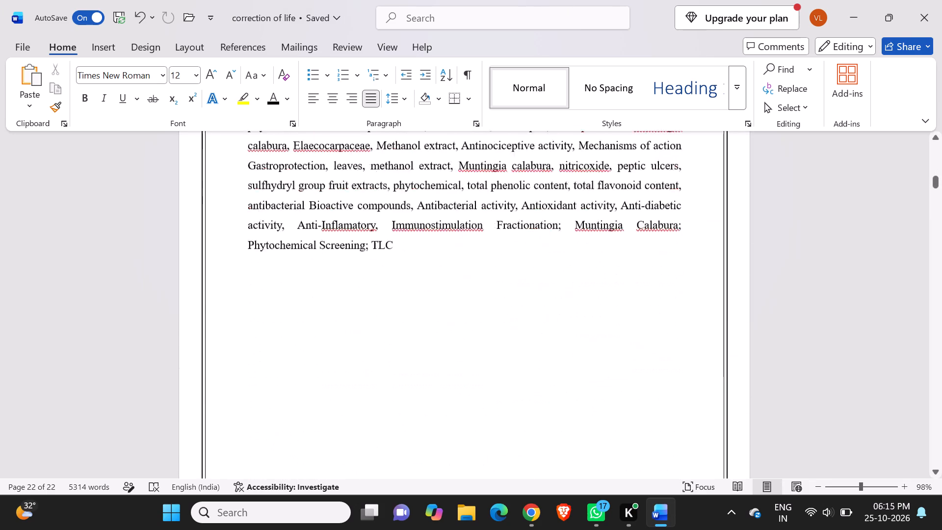
{"action": "scroll", "coordinate": [663, 350], "scroll_direction": "down", "scroll_amount": 17}
{"action": "scroll", "coordinate": [663, 350], "scroll_direction": "down", "scroll_amount": 13}
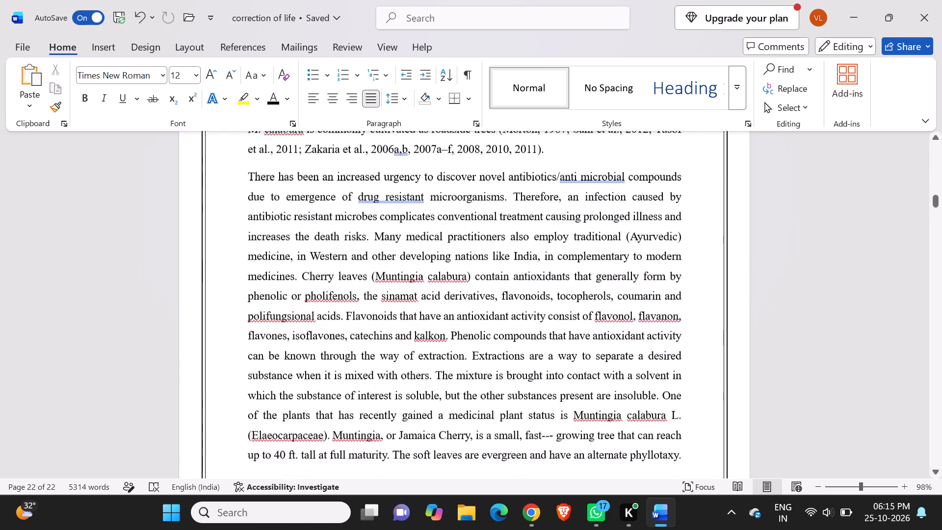
{"action": "scroll", "coordinate": [663, 350], "scroll_direction": "down", "scroll_amount": 20}
{"action": "scroll", "coordinate": [663, 350], "scroll_direction": "up", "scroll_amount": 1}
{"action": "scroll", "coordinate": [663, 350], "scroll_direction": "down", "scroll_amount": 20}
{"action": "scroll", "coordinate": [663, 350], "scroll_direction": "down", "scroll_amount": 1}
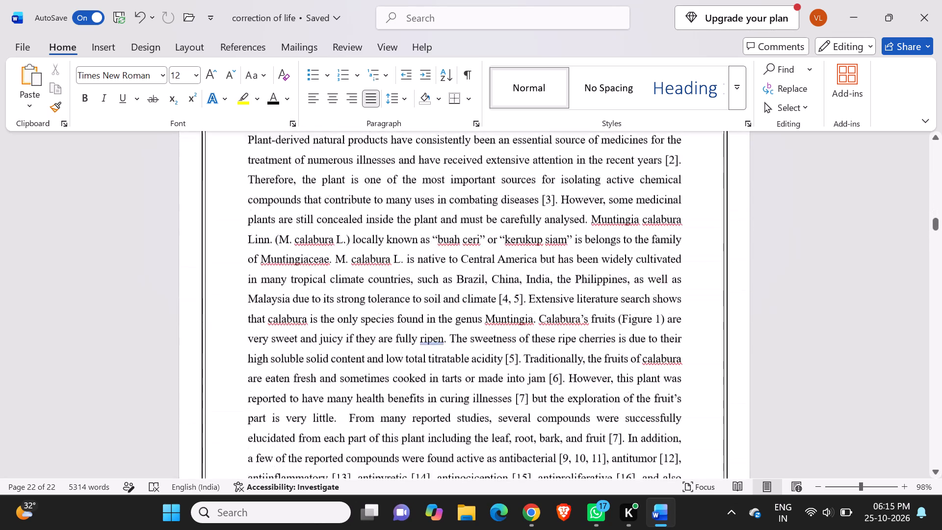
{"action": "scroll", "coordinate": [659, 350], "scroll_direction": "down", "scroll_amount": 20}
{"action": "scroll", "coordinate": [659, 350], "scroll_direction": "down", "scroll_amount": 14}
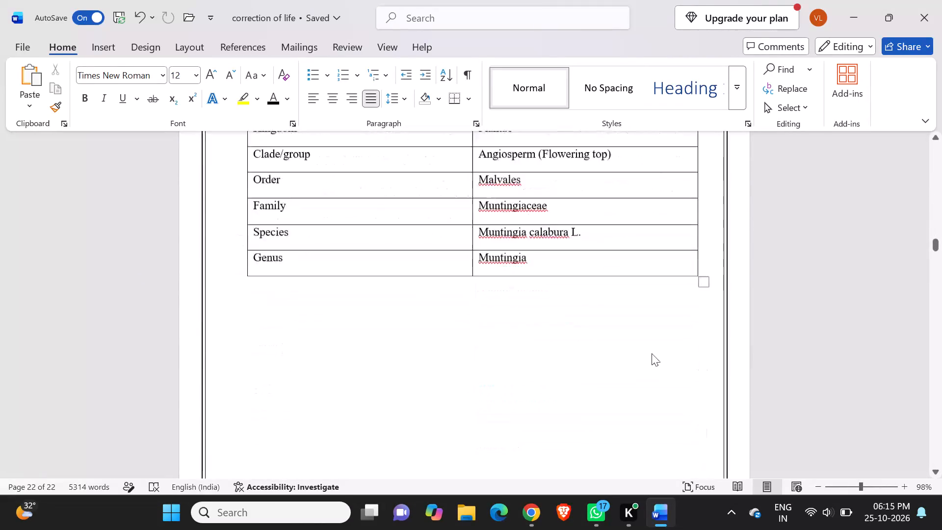
{"action": "scroll", "coordinate": [652, 353], "scroll_direction": "down", "scroll_amount": 20}
{"action": "scroll", "coordinate": [652, 353], "scroll_direction": "down", "scroll_amount": 17}
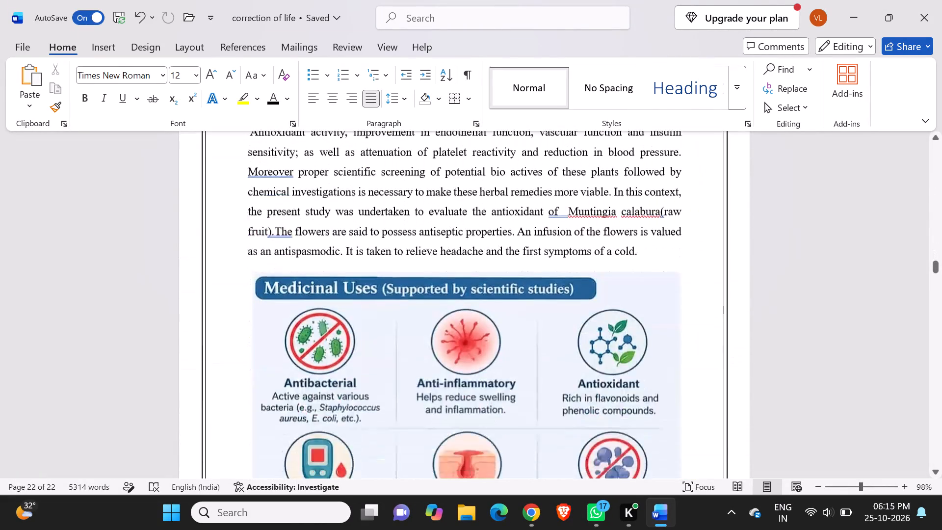
{"action": "scroll", "coordinate": [650, 355], "scroll_direction": "down", "scroll_amount": 20}
{"action": "scroll", "coordinate": [650, 355], "scroll_direction": "down", "scroll_amount": 19}
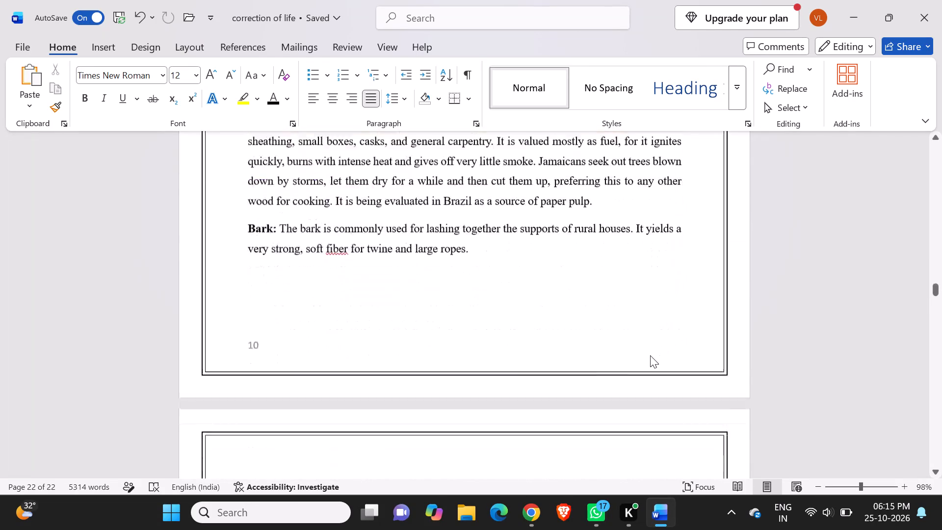
{"action": "scroll", "coordinate": [650, 355], "scroll_direction": "down", "scroll_amount": 20}
{"action": "scroll", "coordinate": [650, 355], "scroll_direction": "down", "scroll_amount": 11}
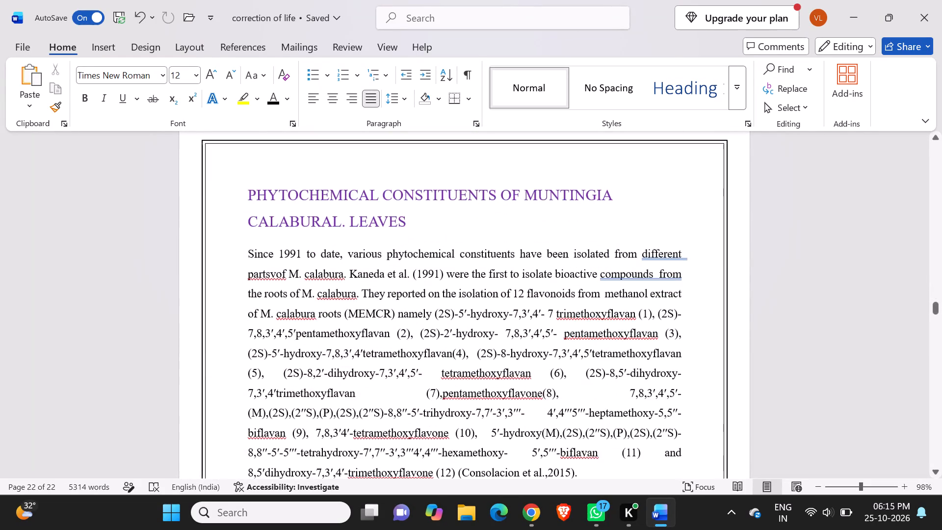
{"action": "scroll", "coordinate": [650, 355], "scroll_direction": "down", "scroll_amount": 20}
{"action": "scroll", "coordinate": [648, 357], "scroll_direction": "down", "scroll_amount": 6}
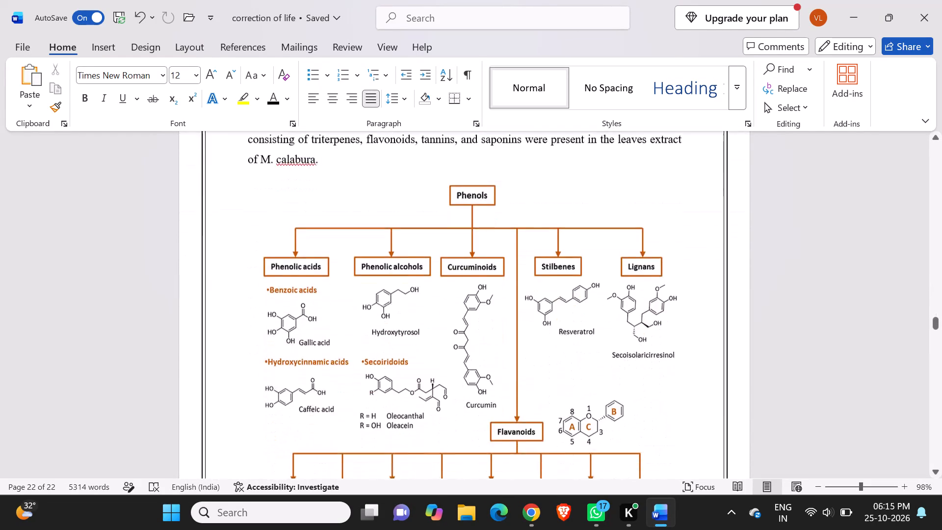
{"action": "scroll", "coordinate": [647, 357], "scroll_direction": "down", "scroll_amount": 17}
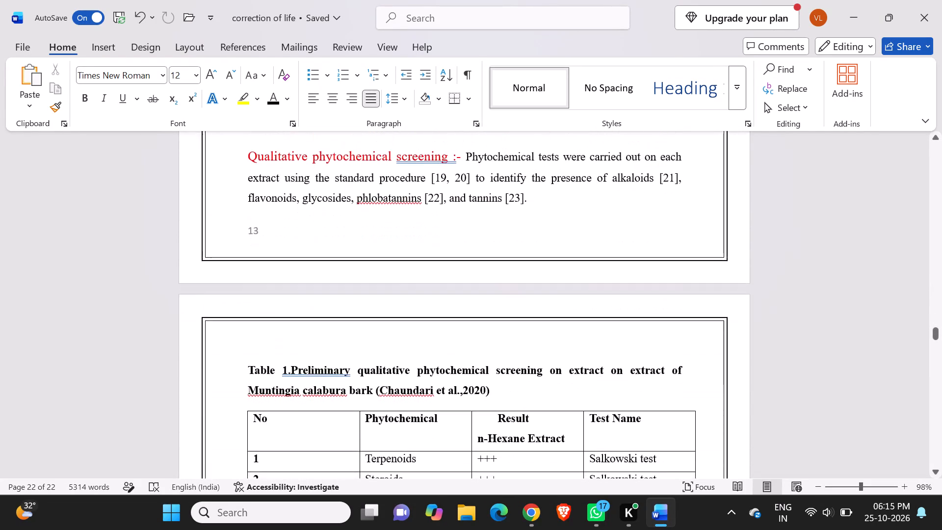
{"action": "scroll", "coordinate": [647, 357], "scroll_direction": "down", "scroll_amount": 18}
{"action": "scroll", "coordinate": [647, 357], "scroll_direction": "down", "scroll_amount": 11}
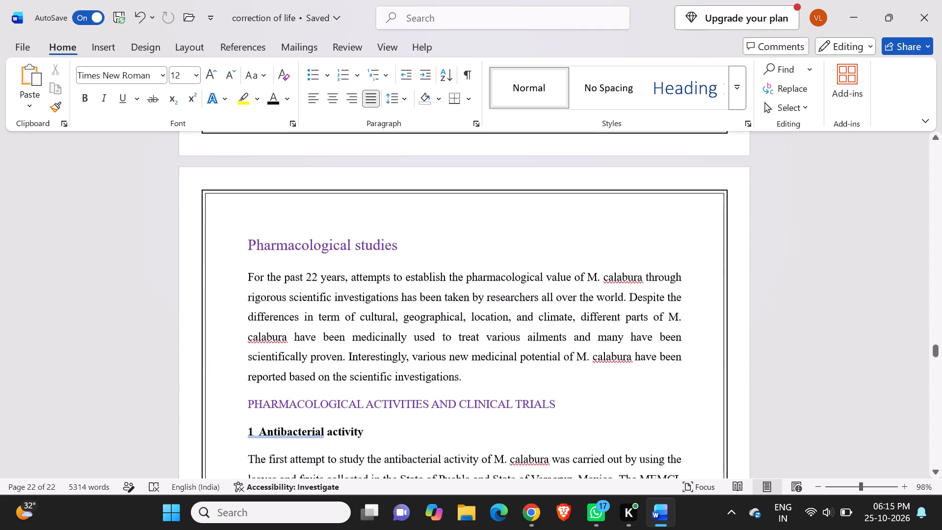
{"action": "scroll", "coordinate": [647, 357], "scroll_direction": "down", "scroll_amount": 16}
{"action": "scroll", "coordinate": [647, 357], "scroll_direction": "down", "scroll_amount": 9}
{"action": "scroll", "coordinate": [647, 357], "scroll_direction": "up", "scroll_amount": 2}
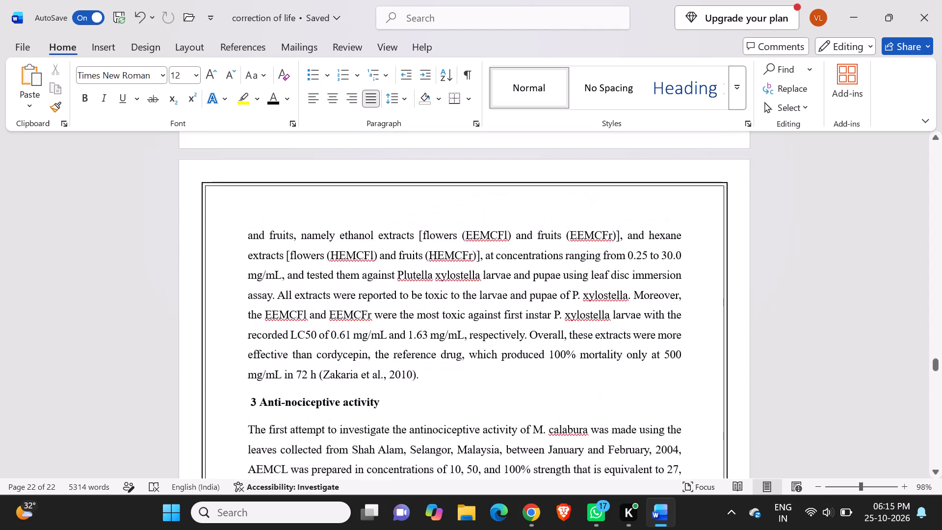
{"action": "scroll", "coordinate": [646, 357], "scroll_direction": "down", "scroll_amount": 14}
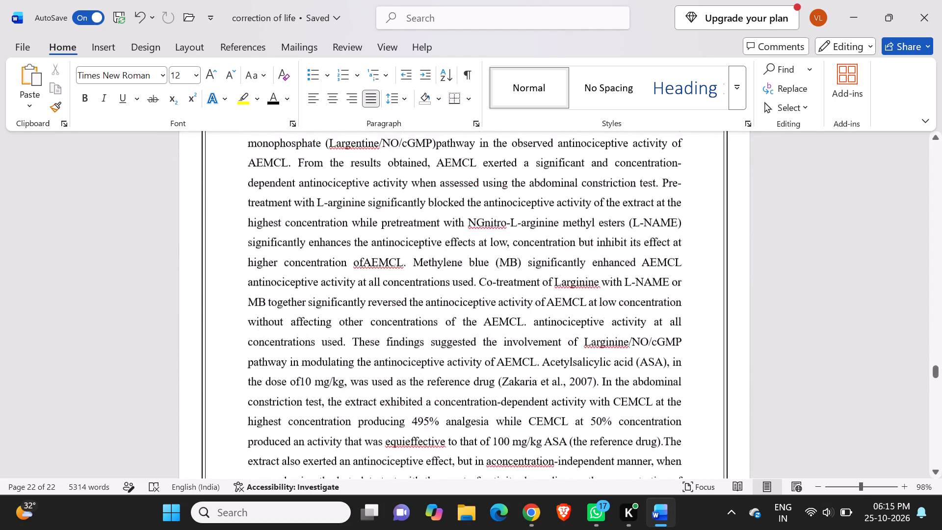
{"action": "scroll", "coordinate": [646, 357], "scroll_direction": "down", "scroll_amount": 11}
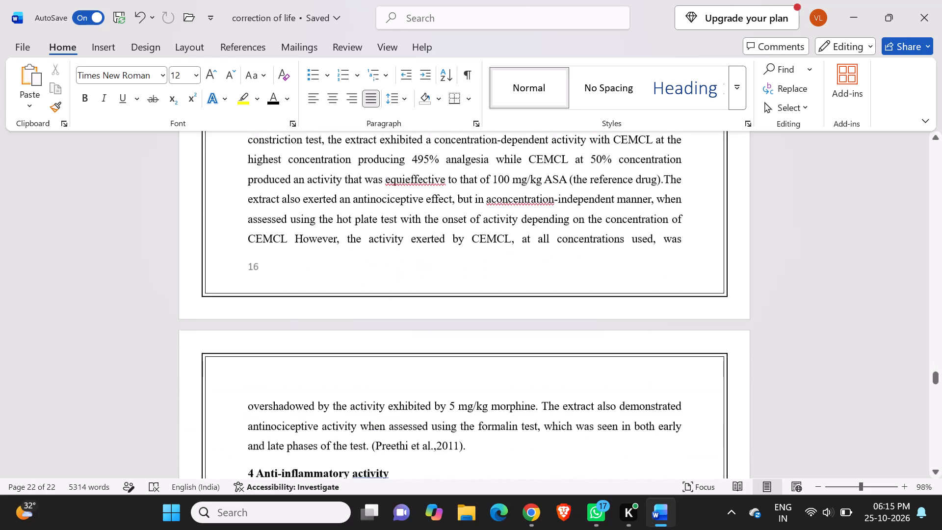
{"action": "scroll", "coordinate": [646, 357], "scroll_direction": "down", "scroll_amount": 11}
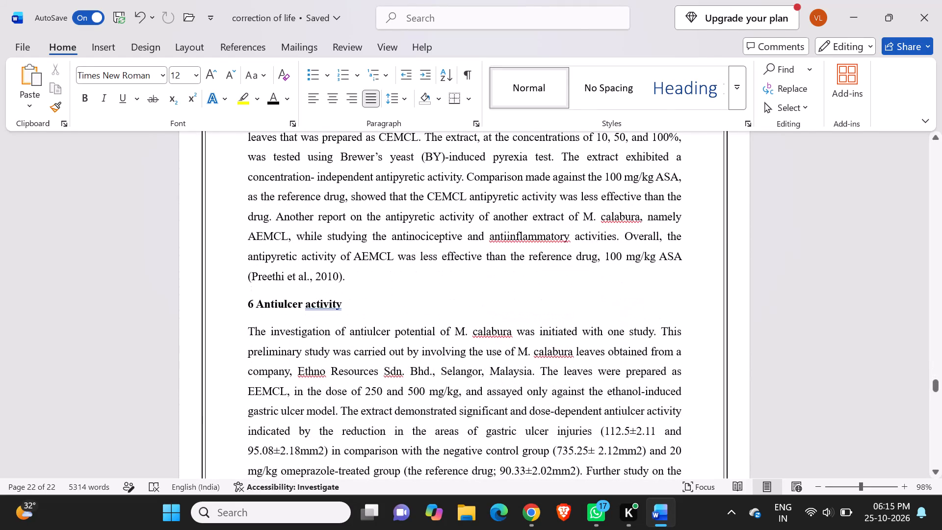
{"action": "scroll", "coordinate": [646, 357], "scroll_direction": "down", "scroll_amount": 16}
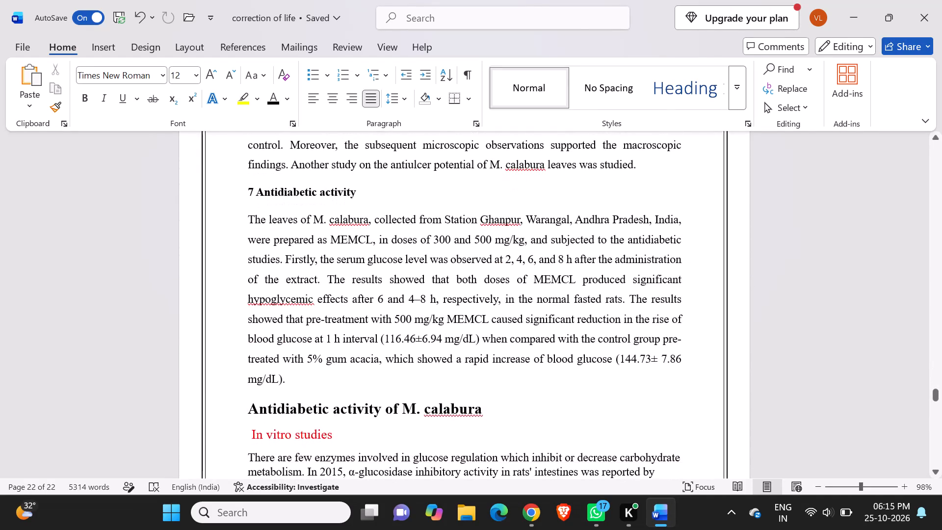
{"action": "scroll", "coordinate": [646, 357], "scroll_direction": "down", "scroll_amount": 6}
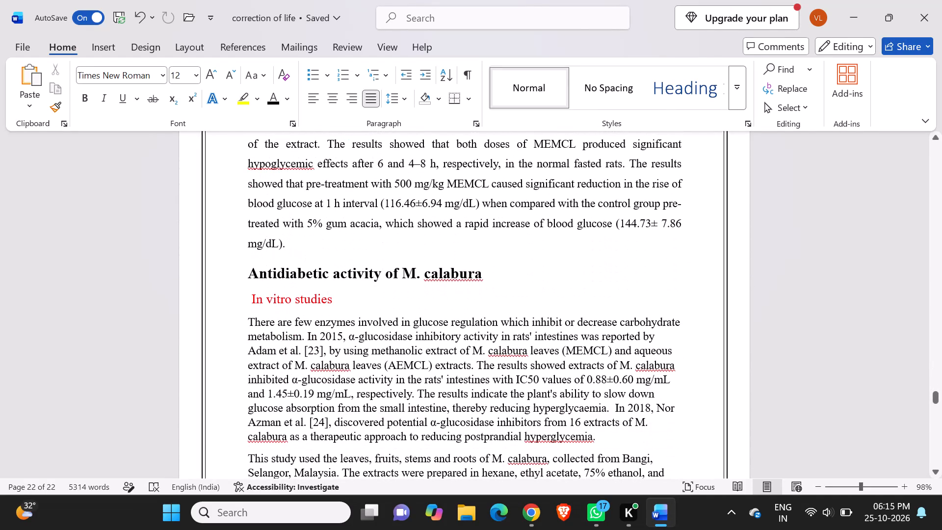
{"action": "scroll", "coordinate": [646, 357], "scroll_direction": "down", "scroll_amount": 19}
{"action": "scroll", "coordinate": [646, 357], "scroll_direction": "down", "scroll_amount": 10}
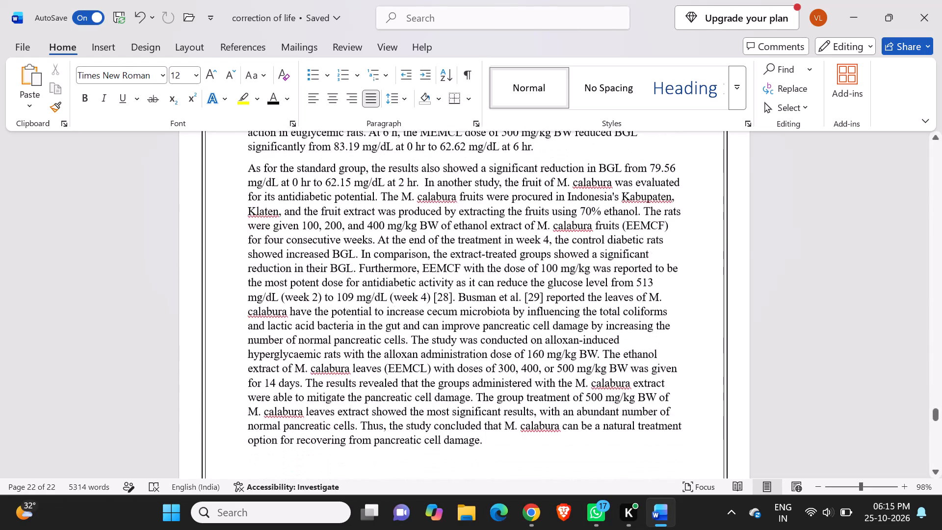
{"action": "scroll", "coordinate": [646, 357], "scroll_direction": "down", "scroll_amount": 7}
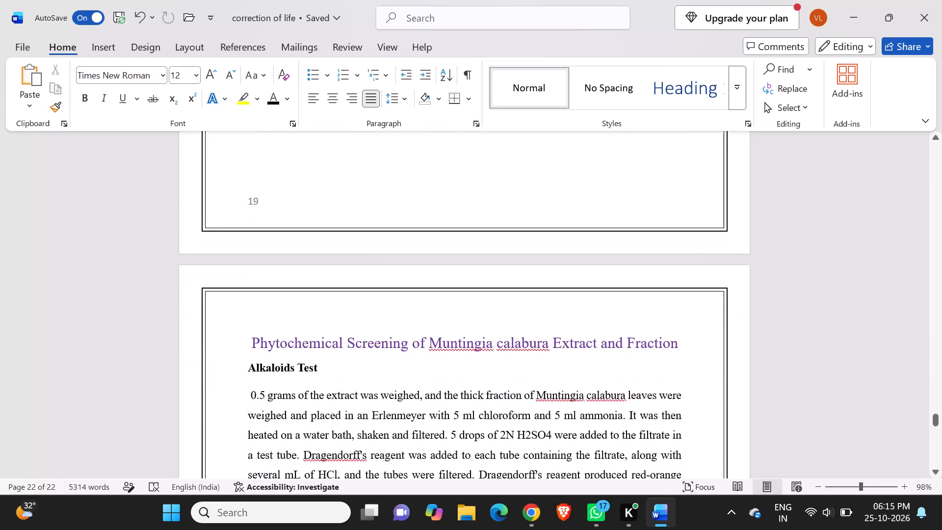
{"action": "scroll", "coordinate": [646, 357], "scroll_direction": "down", "scroll_amount": 4}
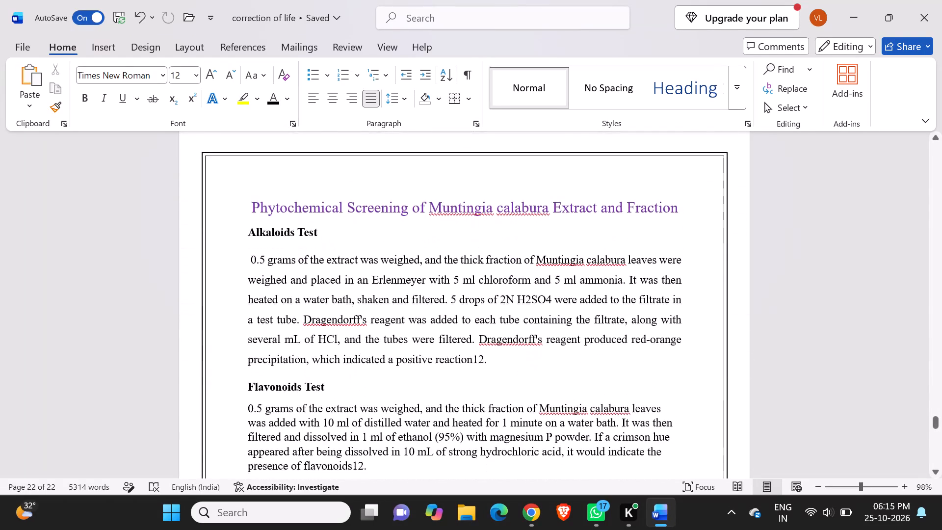
Review the text and page layout from the Alkaloids Test through the Conclusion and the activity text beneath it on page 22.
{"action": "scroll", "coordinate": [646, 357], "scroll_direction": "down", "scroll_amount": 15}
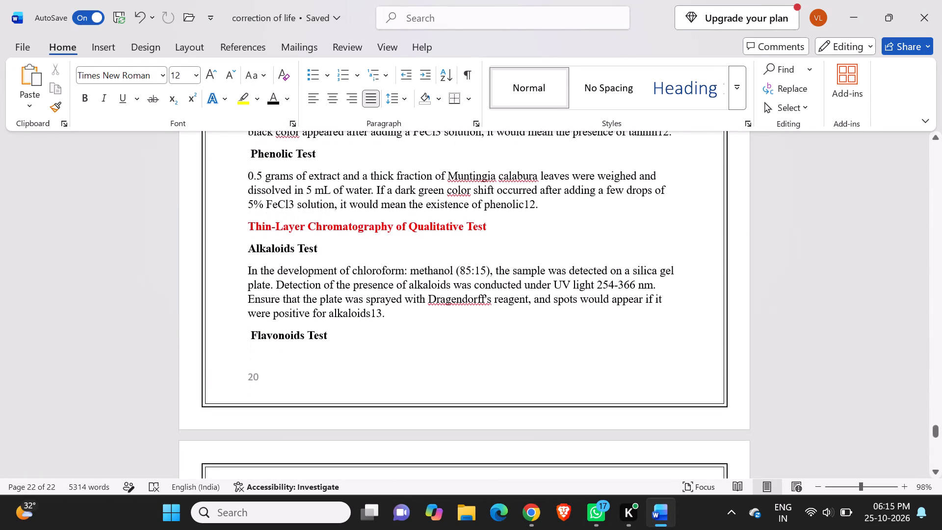
{"action": "scroll", "coordinate": [646, 357], "scroll_direction": "down", "scroll_amount": 19}
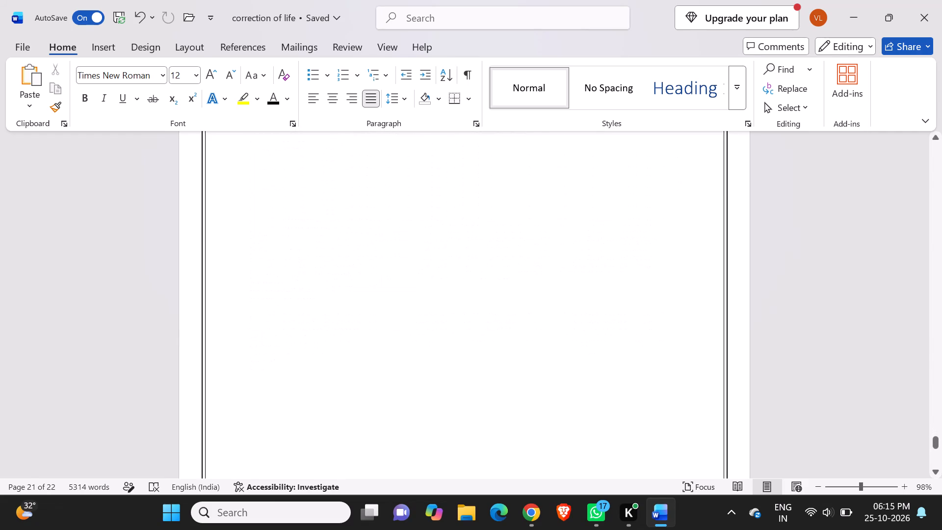
{"action": "scroll", "coordinate": [646, 357], "scroll_direction": "down", "scroll_amount": 11}
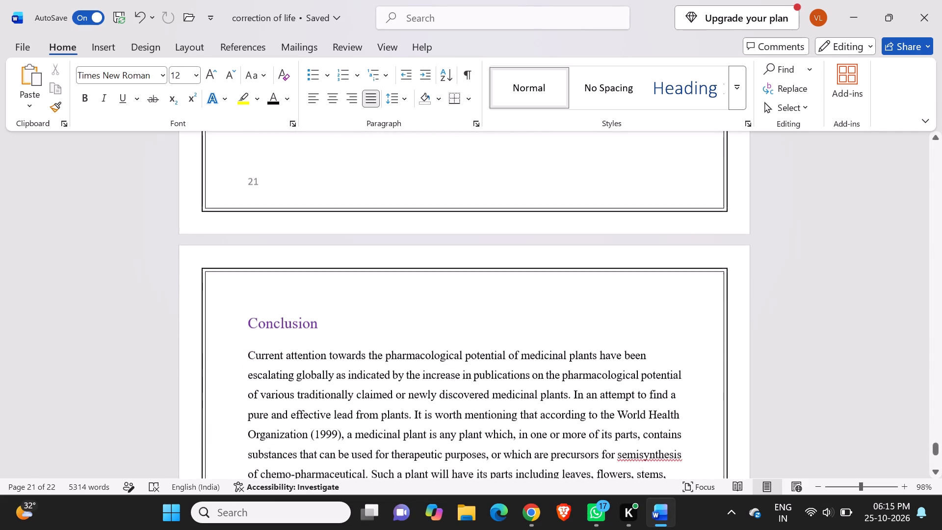
{"action": "scroll", "coordinate": [646, 357], "scroll_direction": "down", "scroll_amount": 2}
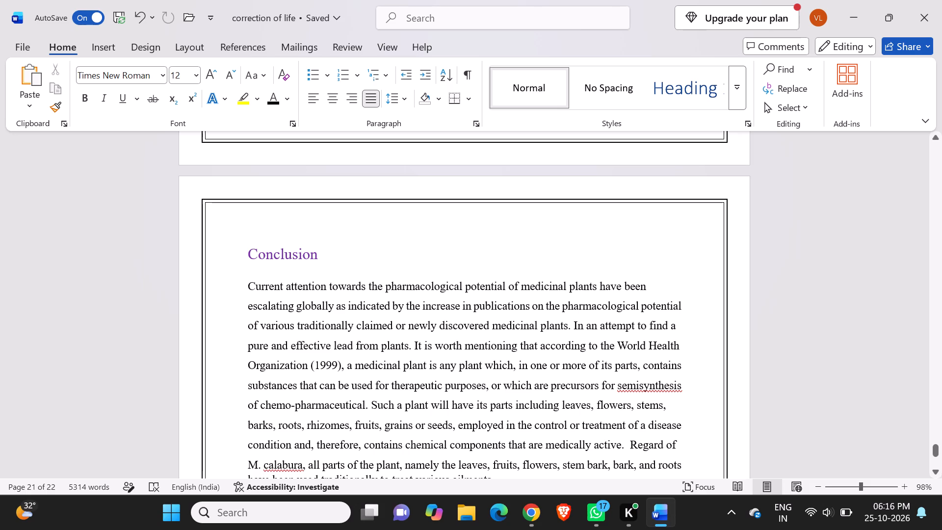
{"action": "scroll", "coordinate": [265, 297], "scroll_direction": "up", "scroll_amount": 1}
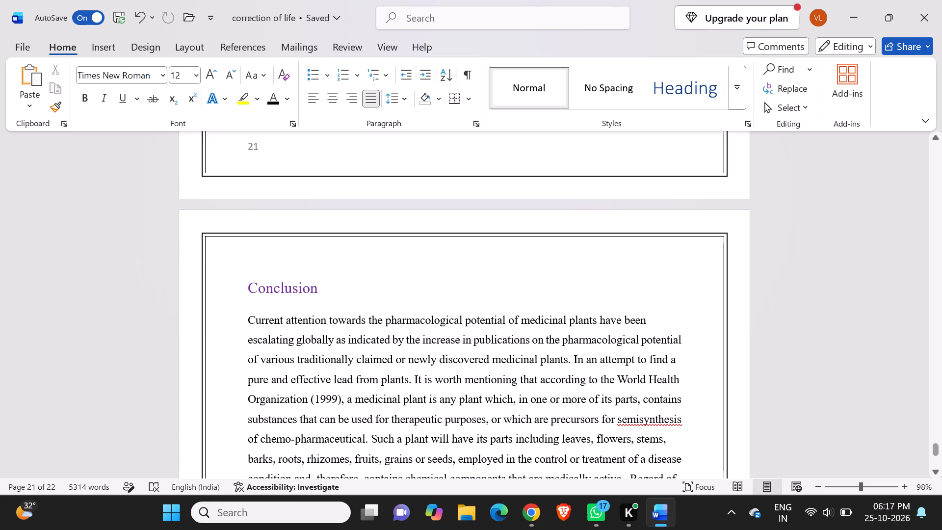
{"action": "scroll", "coordinate": [354, 406], "scroll_direction": "down", "scroll_amount": 6}
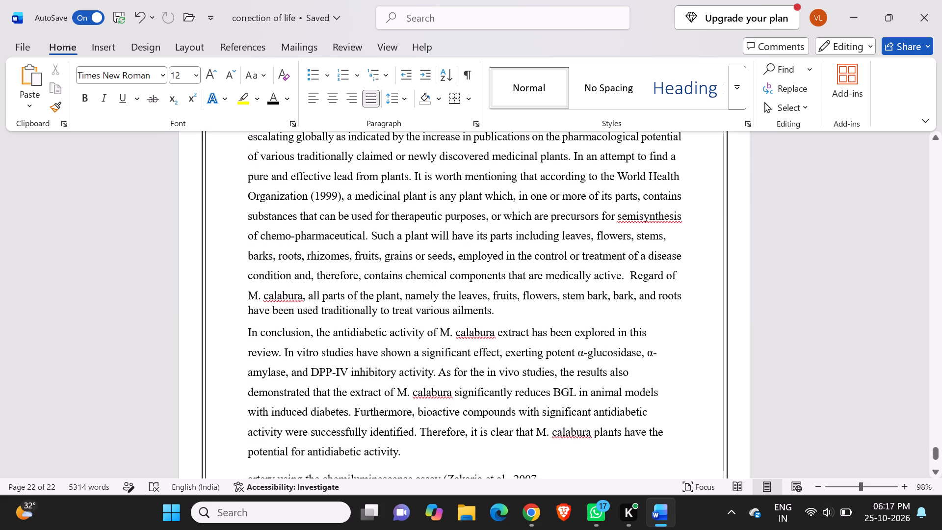
{"action": "scroll", "coordinate": [354, 406], "scroll_direction": "down", "scroll_amount": 4}
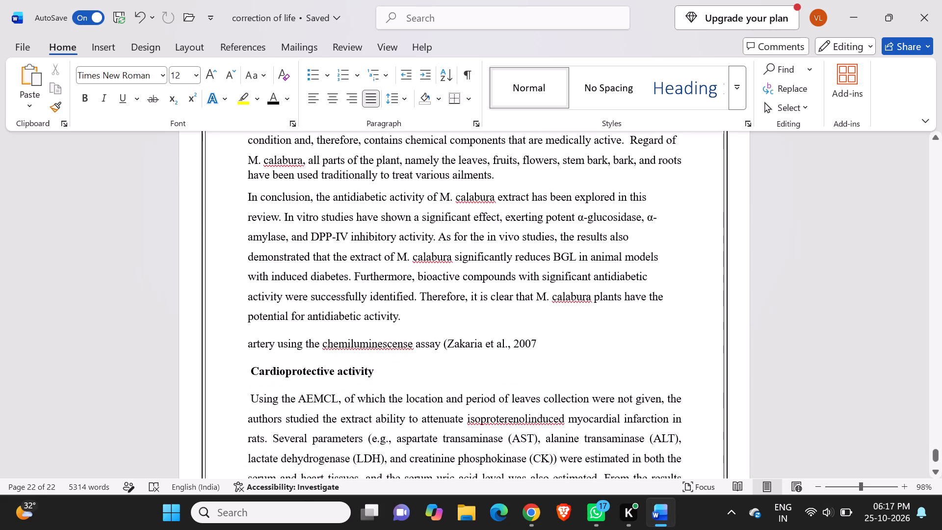
{"action": "scroll", "coordinate": [354, 406], "scroll_direction": "down", "scroll_amount": 4}
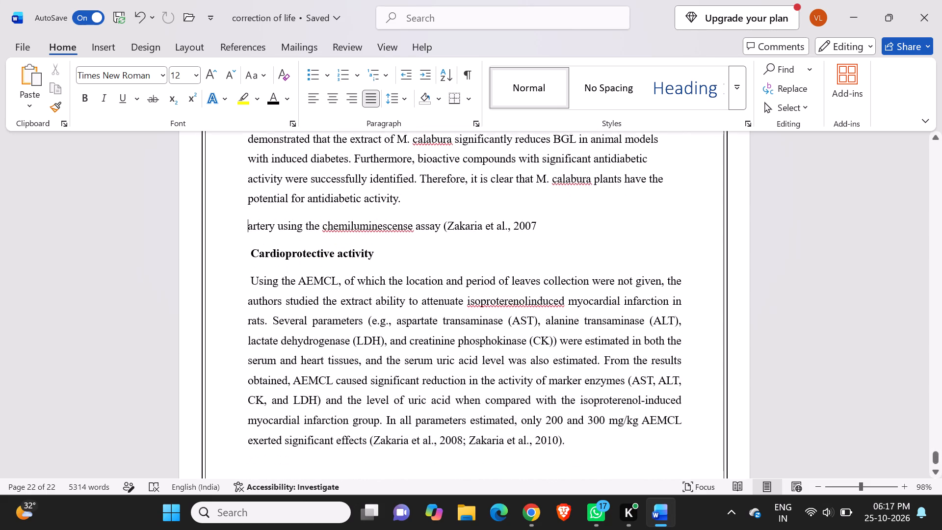
Insert seven blank pages after the Cardioprotective activity paragraph at the end of page 22.
{"action": "scroll", "coordinate": [354, 406], "scroll_direction": "down", "scroll_amount": 6}
{"action": "left_click", "coordinate": [354, 406]}
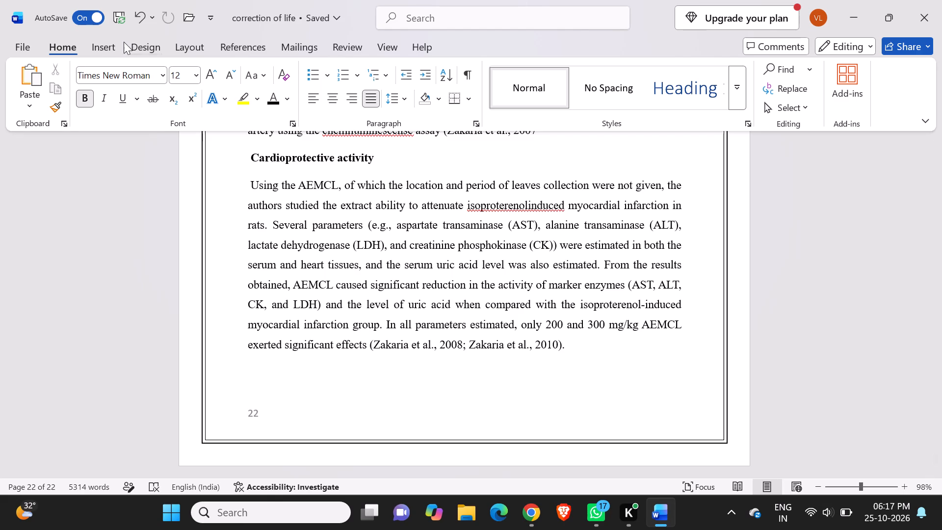
{"action": "left_click", "coordinate": [106, 45]}
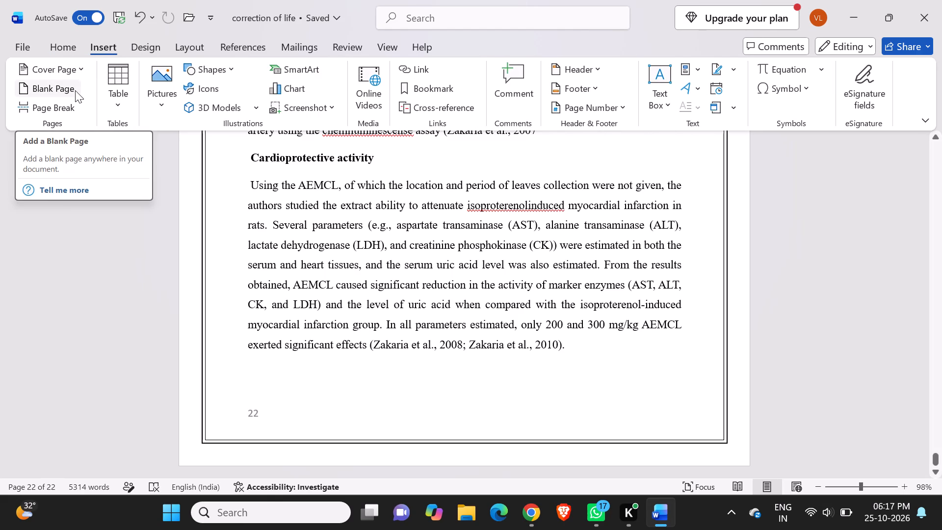
{"action": "triple_click", "coordinate": [75, 90]}
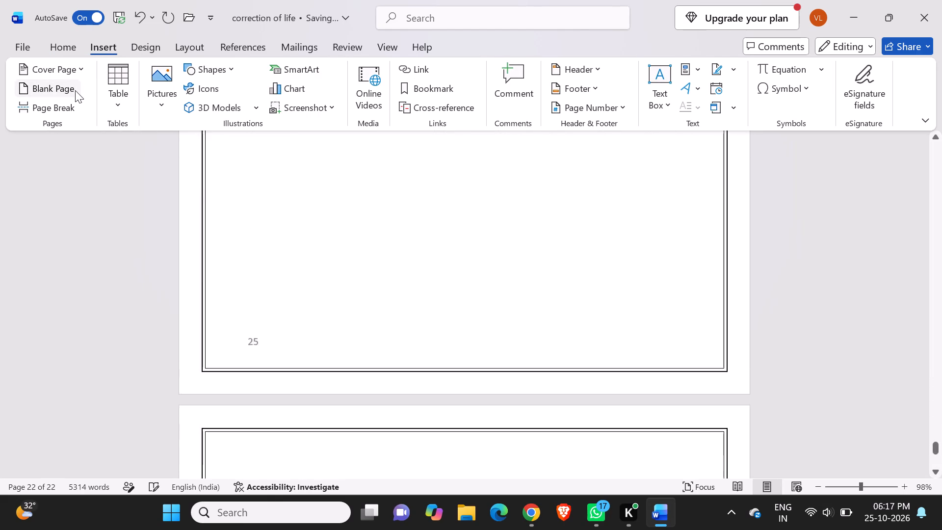
{"action": "triple_click", "coordinate": [75, 90]}
{"action": "left_click", "coordinate": [75, 90]}
Cut the "Cardioprotective activity" heading and its whole paragraph beginning "Using the AEMCL" from the bottom of page 22.
{"action": "scroll", "coordinate": [272, 346], "scroll_direction": "up", "scroll_amount": 5}
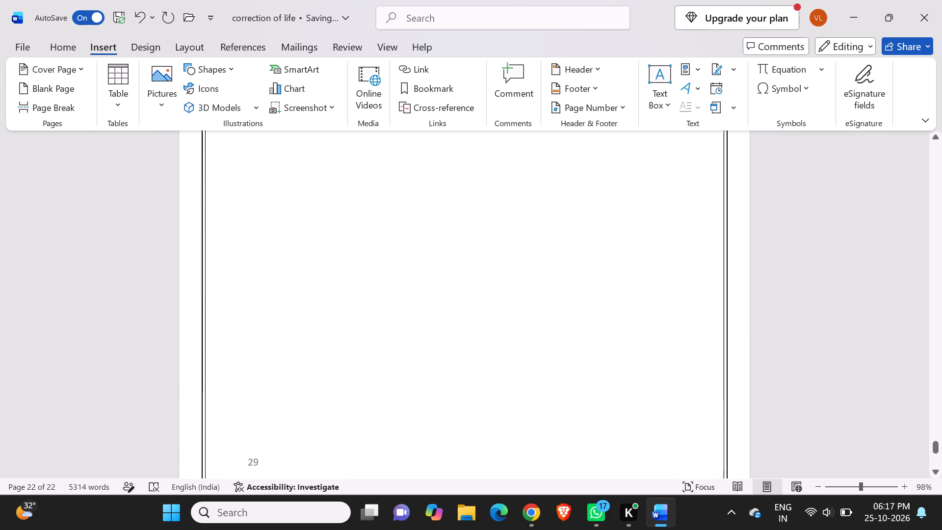
{"action": "scroll", "coordinate": [273, 345], "scroll_direction": "up", "scroll_amount": 20}
{"action": "scroll", "coordinate": [273, 345], "scroll_direction": "up", "scroll_amount": 20}
{"action": "scroll", "coordinate": [273, 345], "scroll_direction": "up", "scroll_amount": 6}
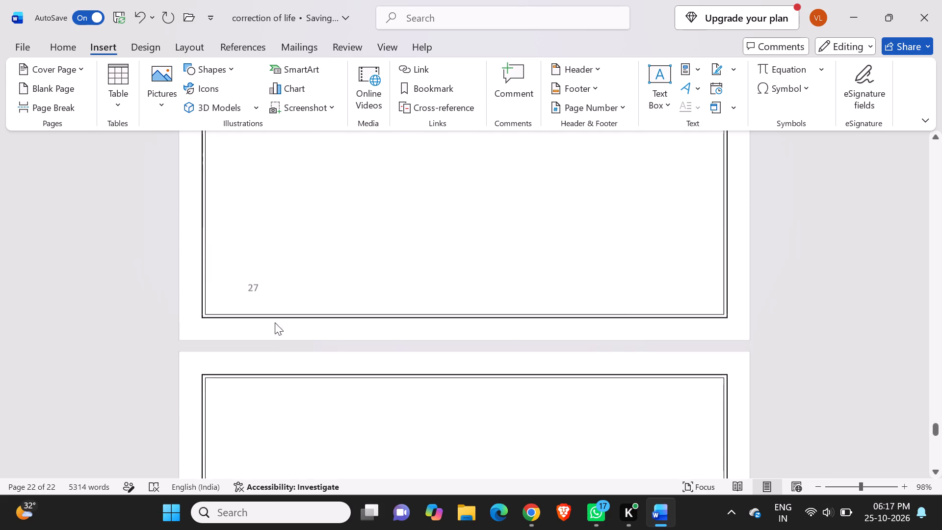
{"action": "scroll", "coordinate": [275, 322], "scroll_direction": "up", "scroll_amount": 20}
{"action": "scroll", "coordinate": [275, 322], "scroll_direction": "up", "scroll_amount": 18}
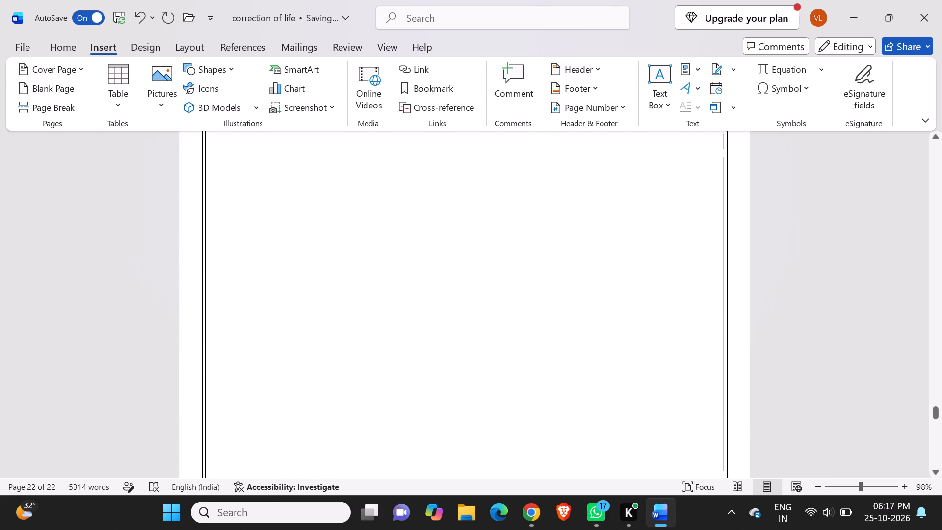
{"action": "scroll", "coordinate": [275, 322], "scroll_direction": "up", "scroll_amount": 20}
{"action": "scroll", "coordinate": [275, 322], "scroll_direction": "up", "scroll_amount": 20}
{"action": "scroll", "coordinate": [275, 322], "scroll_direction": "up", "scroll_amount": 5}
{"action": "scroll", "coordinate": [275, 322], "scroll_direction": "up", "scroll_amount": 20}
{"action": "scroll", "coordinate": [275, 322], "scroll_direction": "up", "scroll_amount": 20}
{"action": "scroll", "coordinate": [275, 322], "scroll_direction": "up", "scroll_amount": 4}
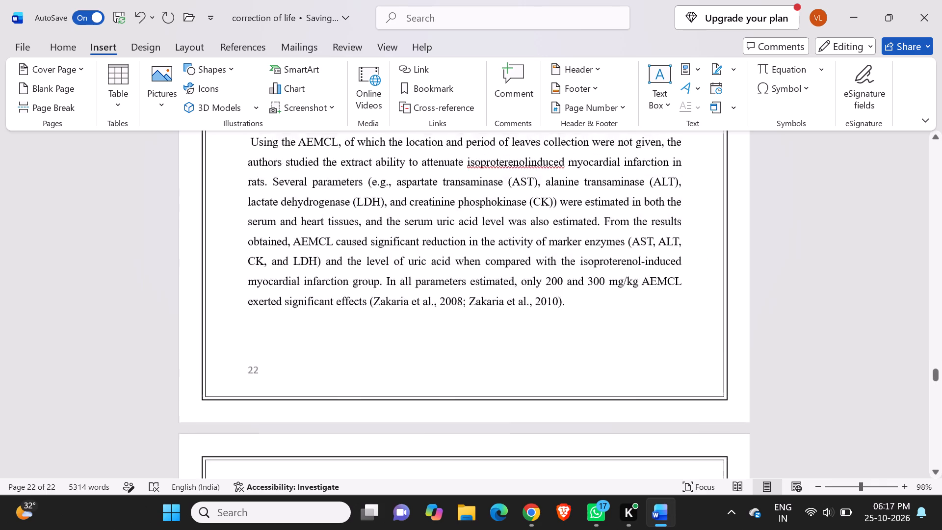
{"action": "scroll", "coordinate": [275, 322], "scroll_direction": "up", "scroll_amount": 2}
{"action": "scroll", "coordinate": [275, 327], "scroll_direction": "down", "scroll_amount": 4}
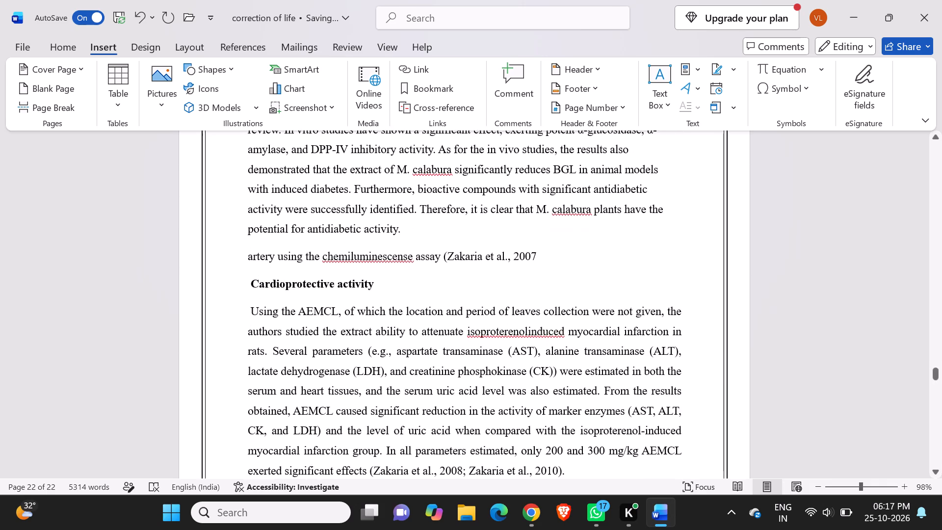
{"action": "scroll", "coordinate": [275, 327], "scroll_direction": "down", "scroll_amount": 3}
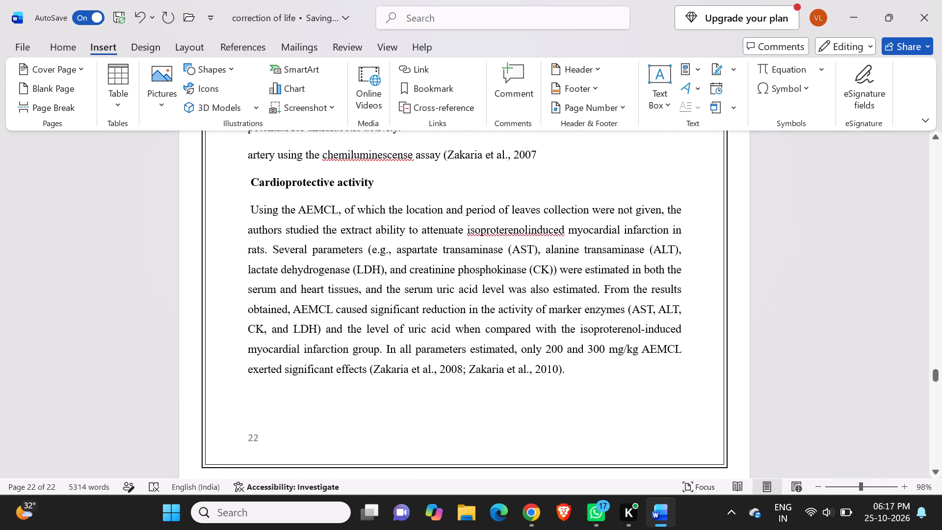
{"action": "left_click_drag", "start_coordinate": [250, 178], "coordinate": [271, 184]}
{"action": "left_click_drag", "start_coordinate": [271, 184], "coordinate": [570, 389]}
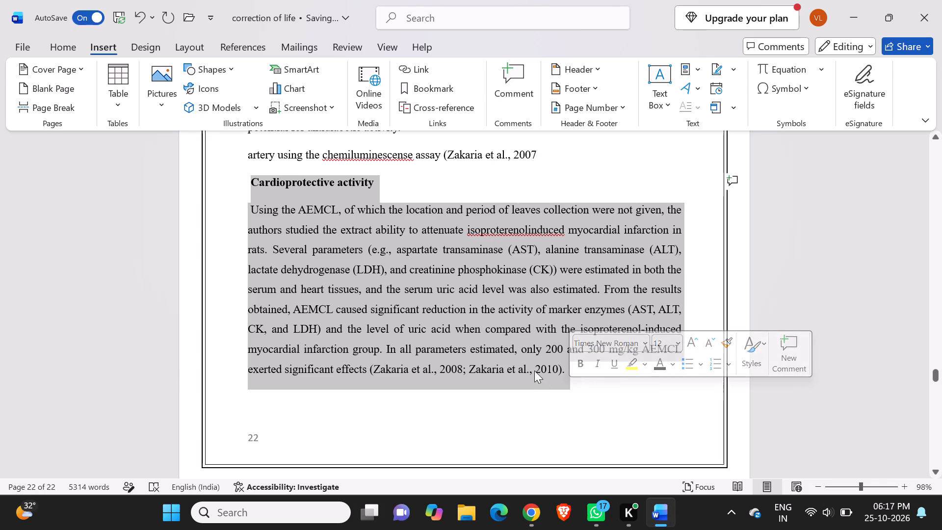
{"action": "right_click", "coordinate": [534, 371]}
{"action": "left_click", "coordinate": [569, 83]}
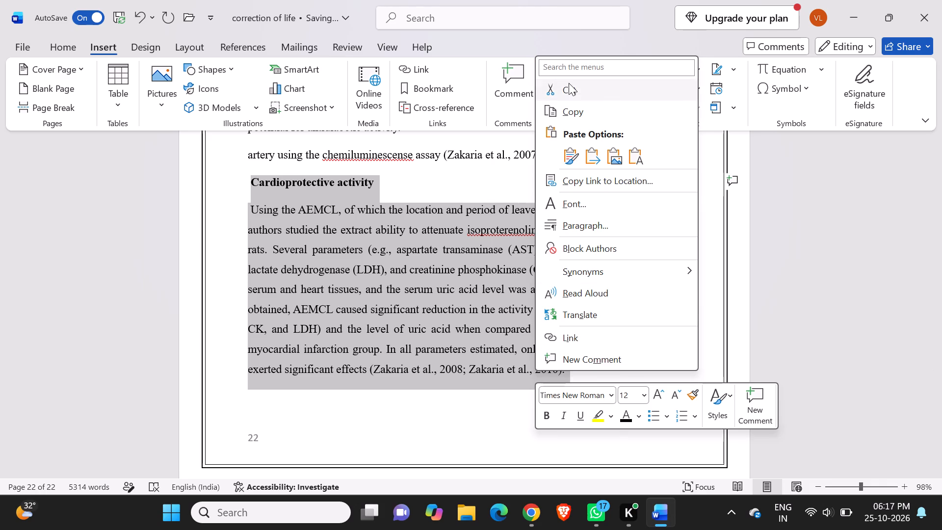
Cut the leftover line beginning "artery using the chemiluminescense assay" below the final Conclusion paragraph on page 22.
{"action": "scroll", "coordinate": [568, 191], "scroll_direction": "up", "scroll_amount": 3}
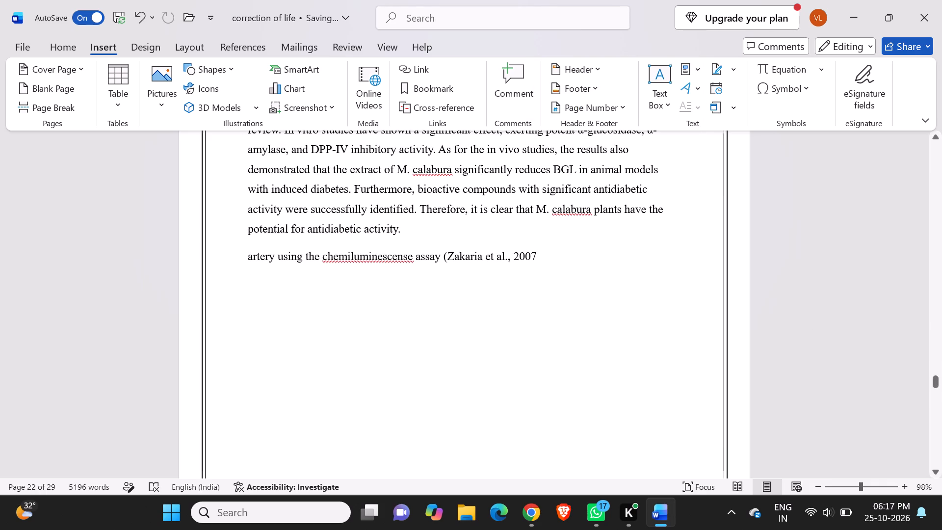
{"action": "left_click_drag", "start_coordinate": [253, 261], "coordinate": [496, 280]}
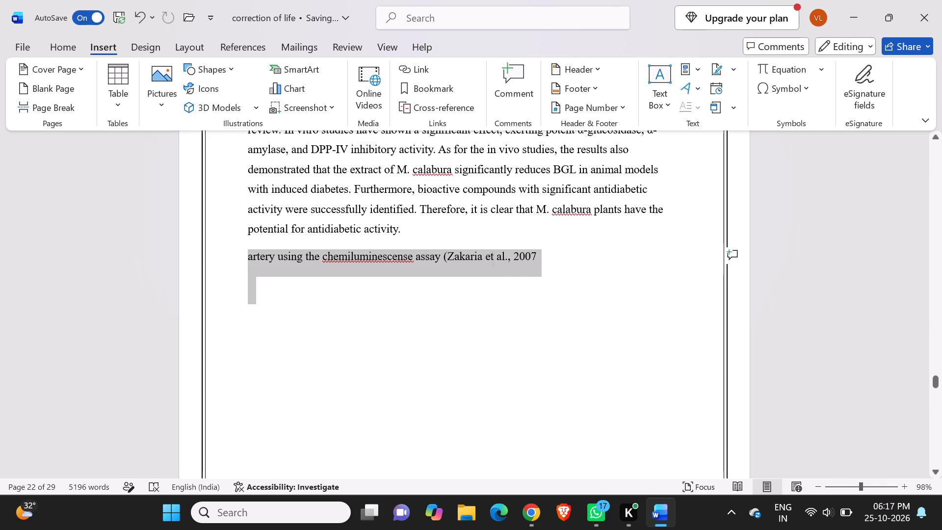
{"action": "right_click", "coordinate": [474, 262]}
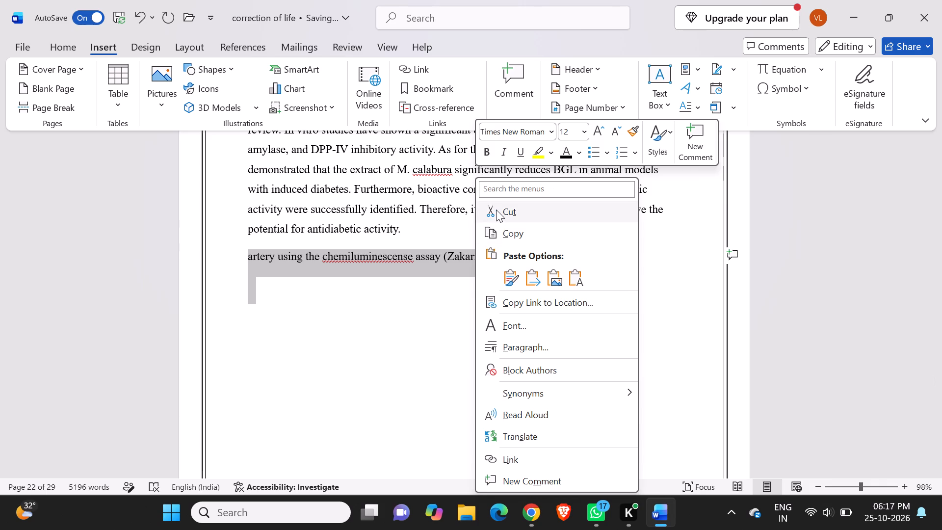
{"action": "left_click", "coordinate": [496, 210]}
{"action": "scroll", "coordinate": [483, 268], "scroll_direction": "up", "scroll_amount": 3}
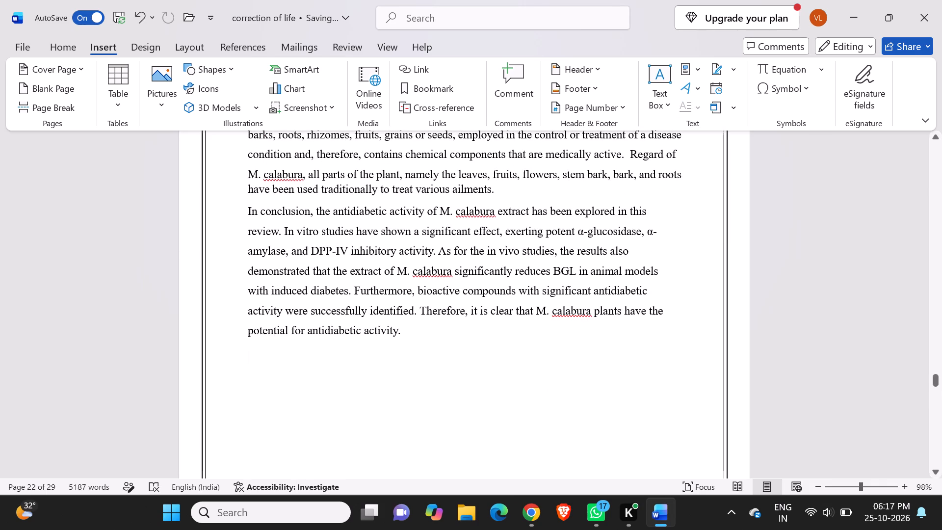
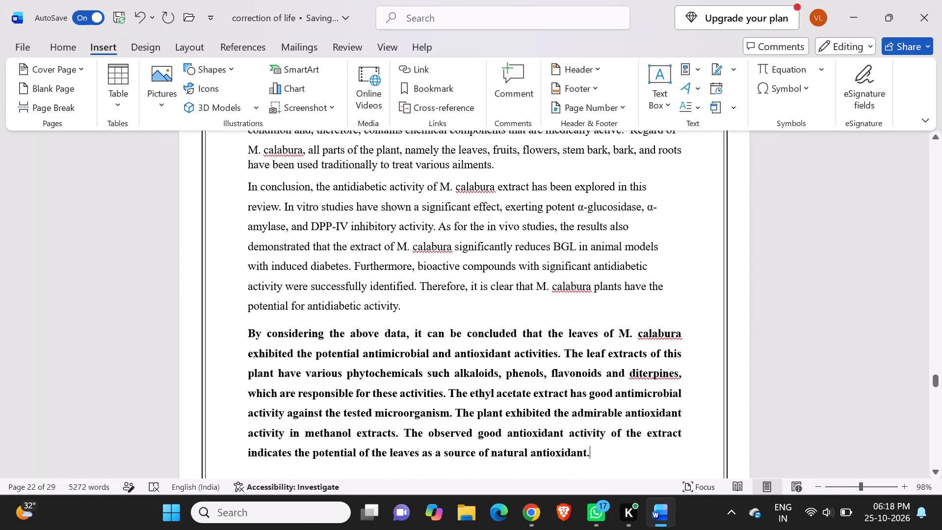
Remove the bold formatting from the entire final Conclusion paragraph beginning "By considering the above data" on page 22.
{"action": "left_click_drag", "start_coordinate": [242, 337], "coordinate": [340, 358]}
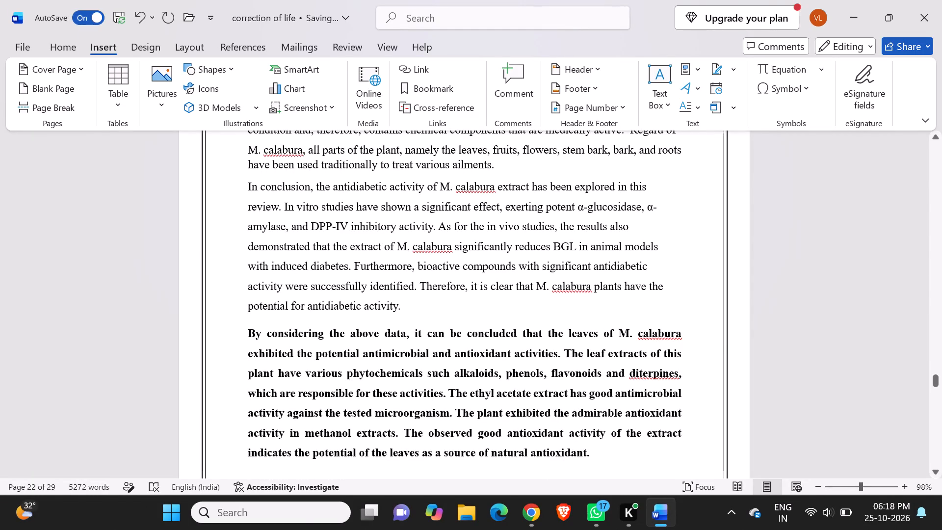
{"action": "left_click_drag", "start_coordinate": [340, 358], "coordinate": [519, 484]}
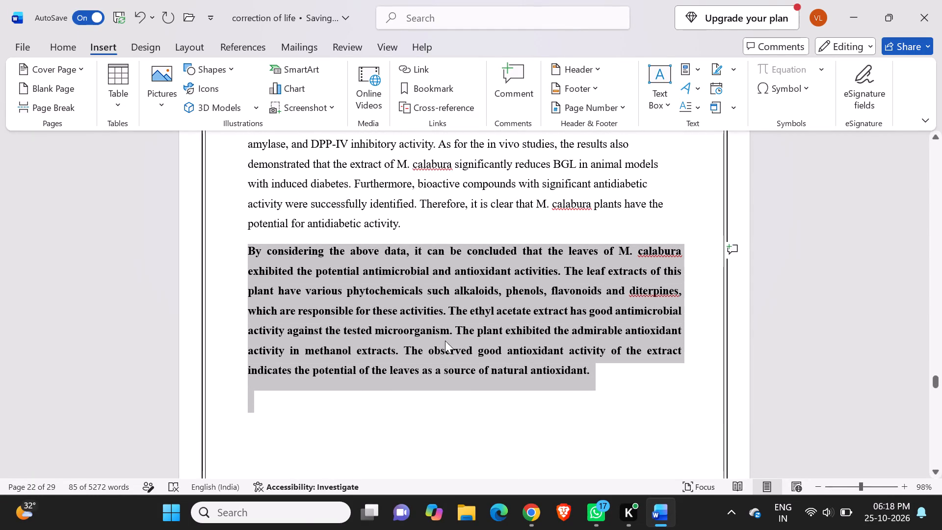
{"action": "left_click", "coordinate": [466, 354]}
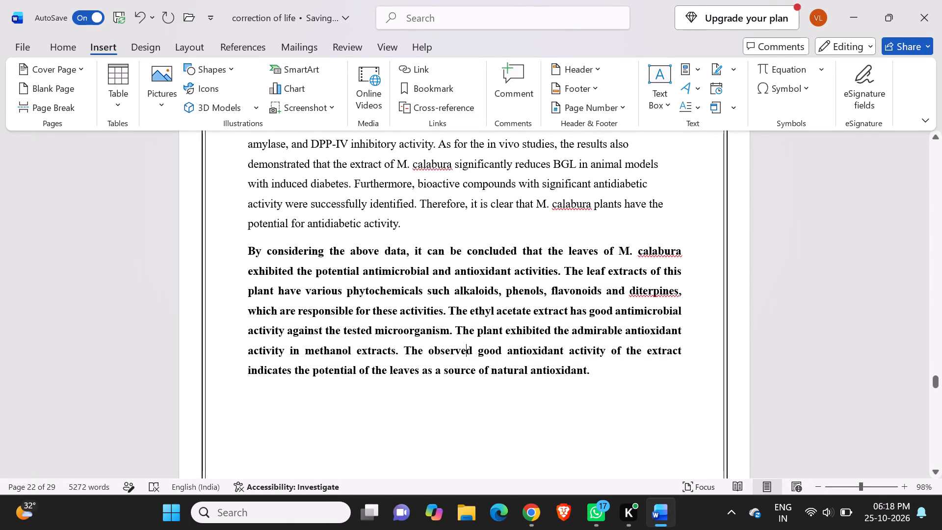
{"action": "left_click_drag", "start_coordinate": [253, 250], "coordinate": [431, 356]}
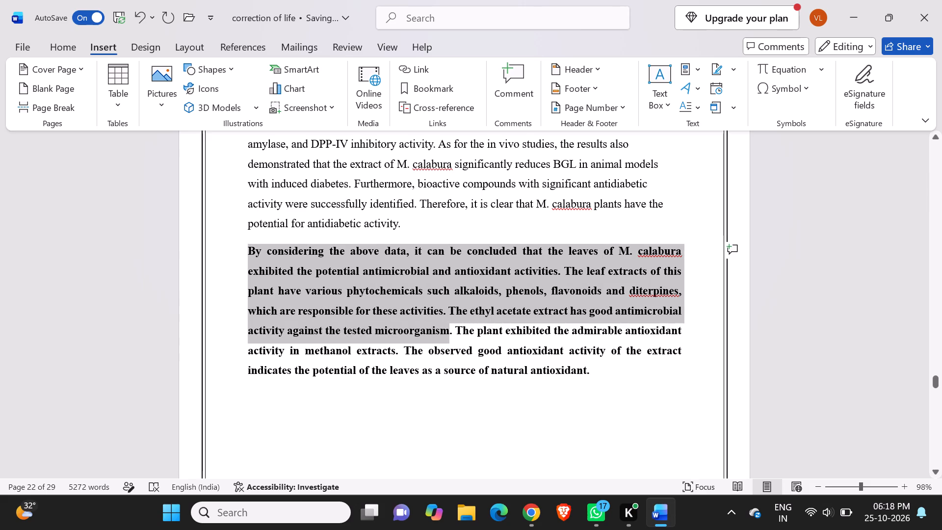
{"action": "left_click_drag", "start_coordinate": [431, 356], "coordinate": [564, 387]}
{"action": "left_click", "coordinate": [574, 368]}
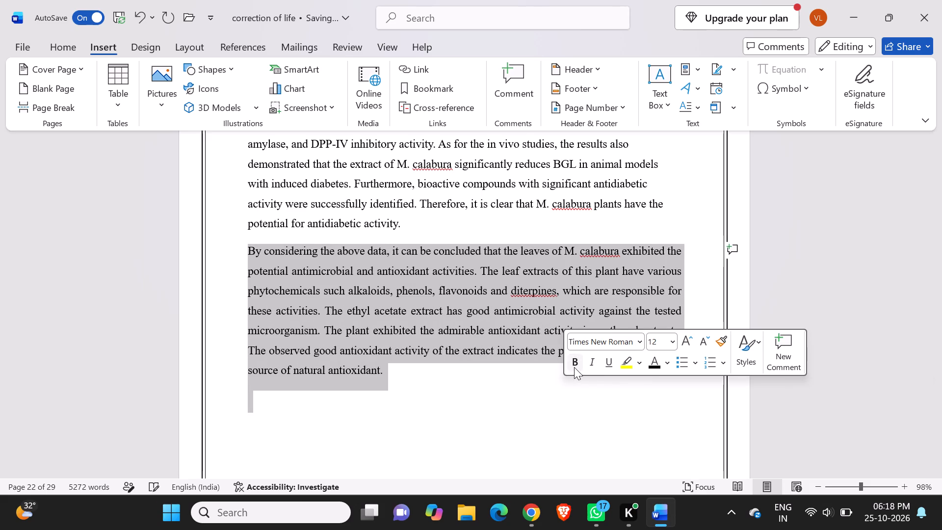
Add a new line after the final Conclusion paragraph, following "source of natural antioxidant.".
{"action": "left_click", "coordinate": [541, 376]}
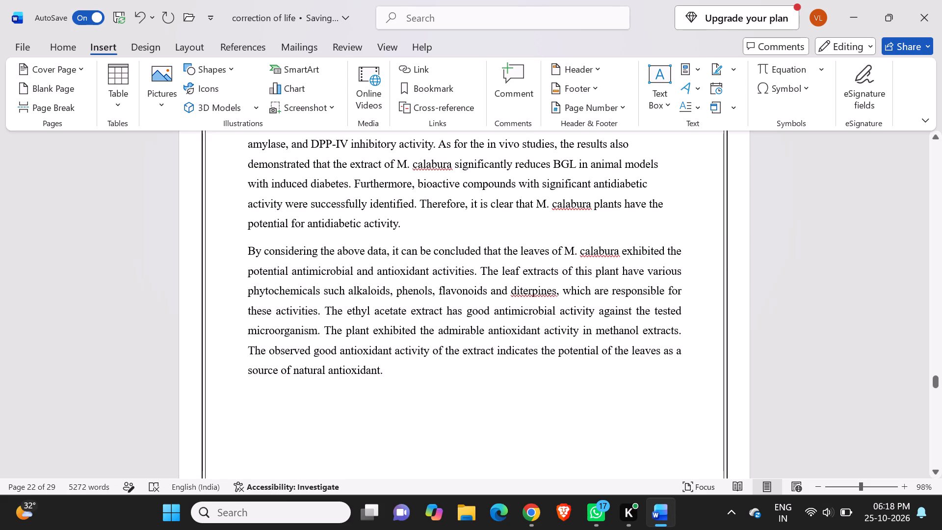
{"action": "key", "text": "Return"}
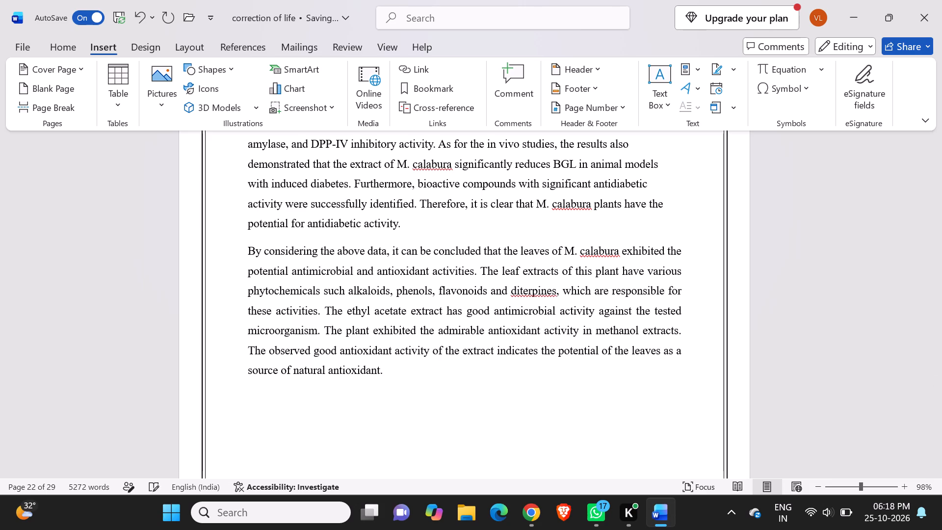
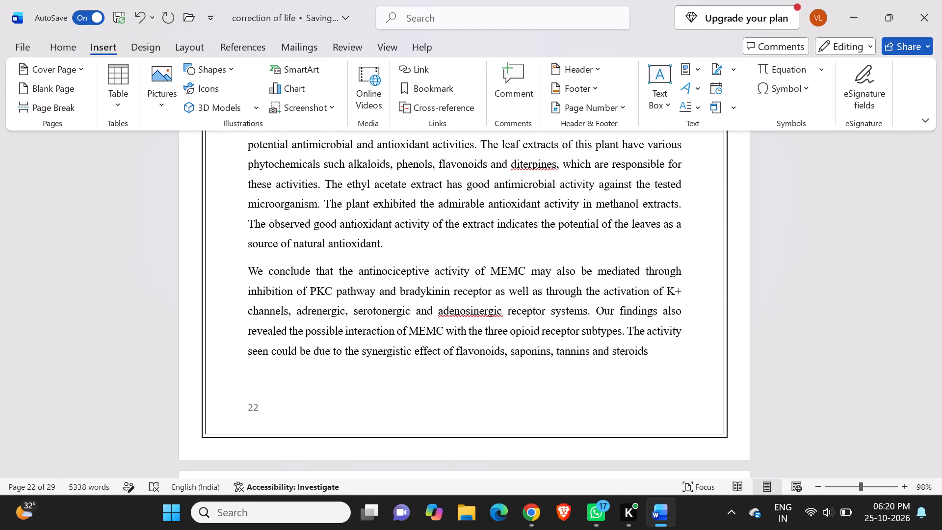
Paste the gastroprotective activity text ending "the antioxidant activity and the presence" after the "We conclude" paragraph and add a new line below it.
{"action": "key", "text": "ctrl+v"}
{"action": "scroll", "coordinate": [367, 396], "scroll_direction": "down", "scroll_amount": 4}
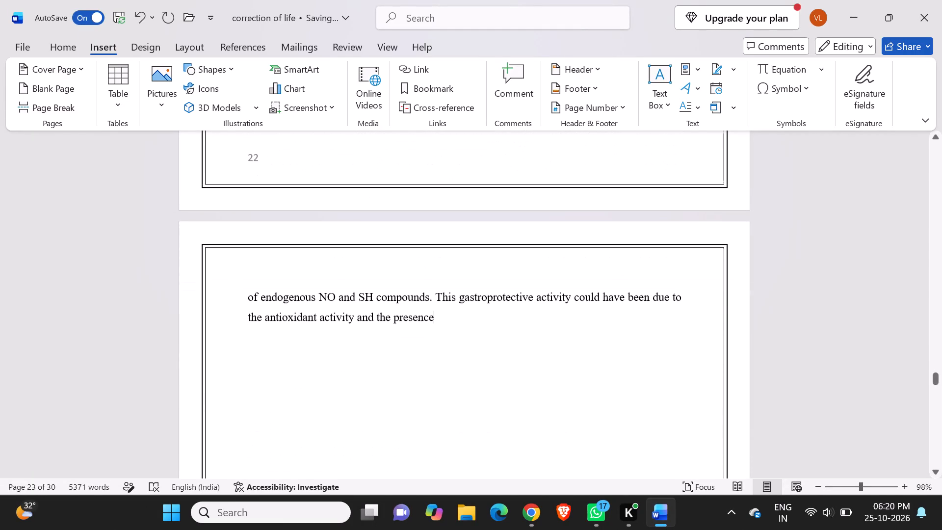
{"action": "key", "text": "Return"}
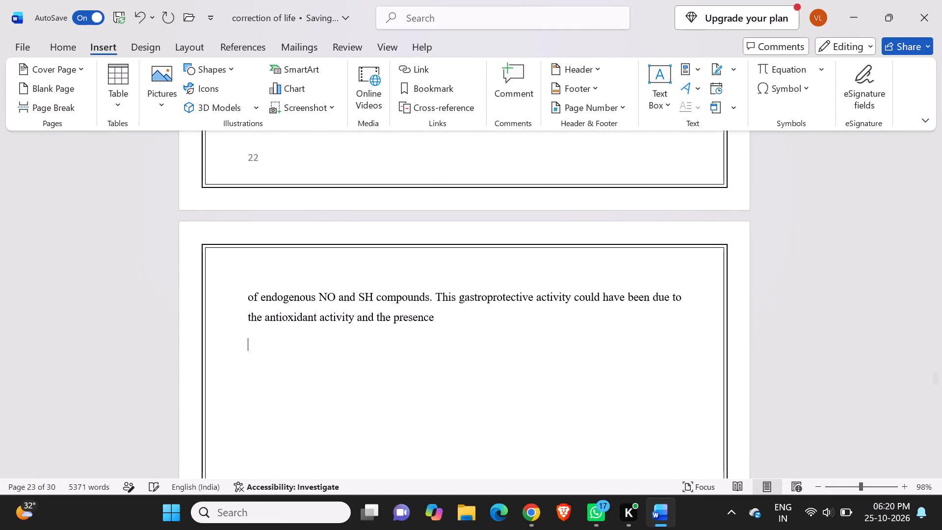
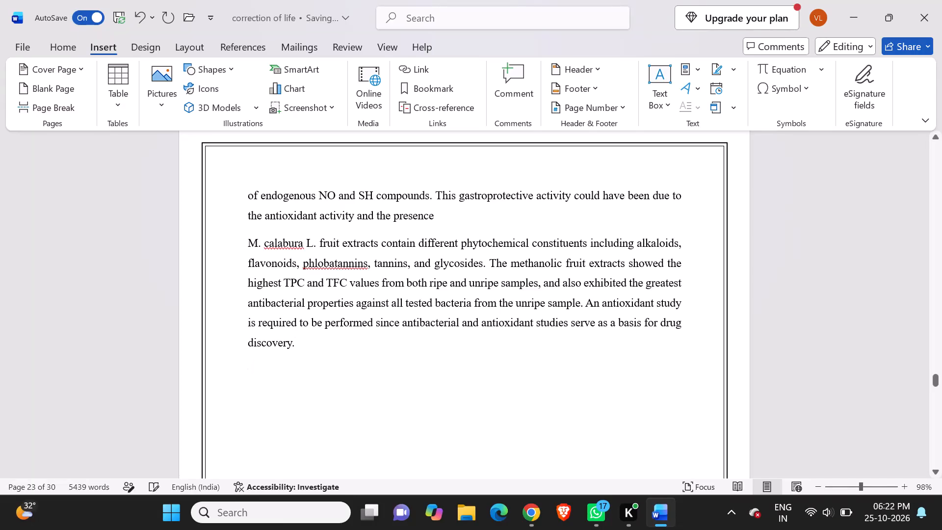
Paste the copied paragraph beginning "The phytochemical analysis showed" on page 23, below the paragraph ending "drug discovery.".
{"action": "key", "text": "ctrl+v"}
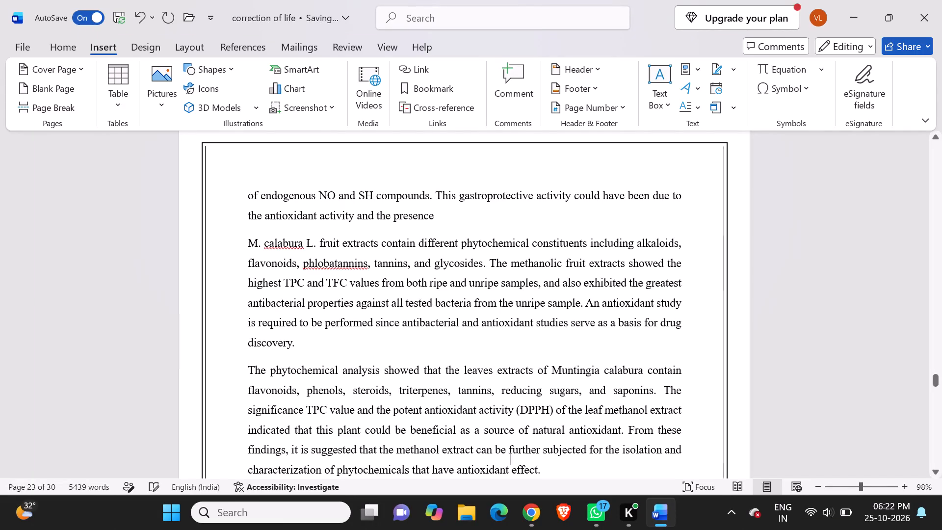
{"action": "scroll", "coordinate": [666, 454], "scroll_direction": "down", "scroll_amount": 4}
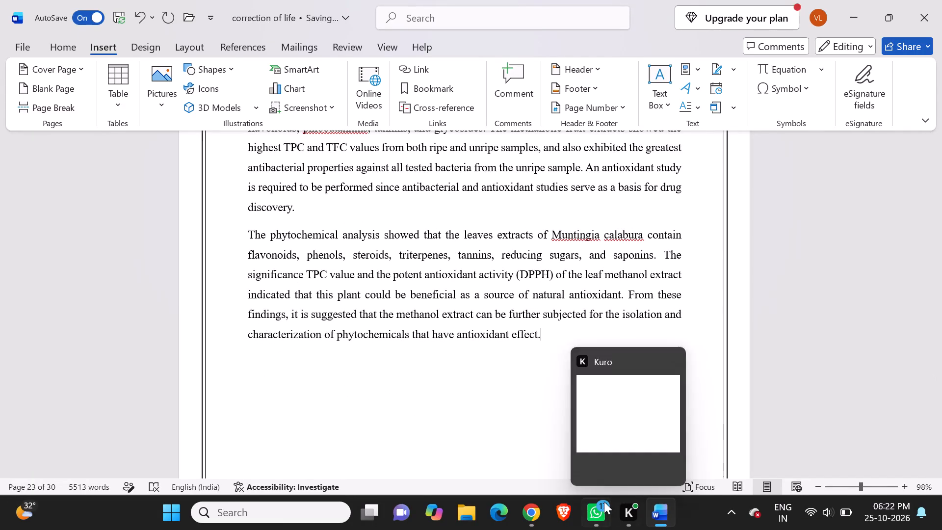
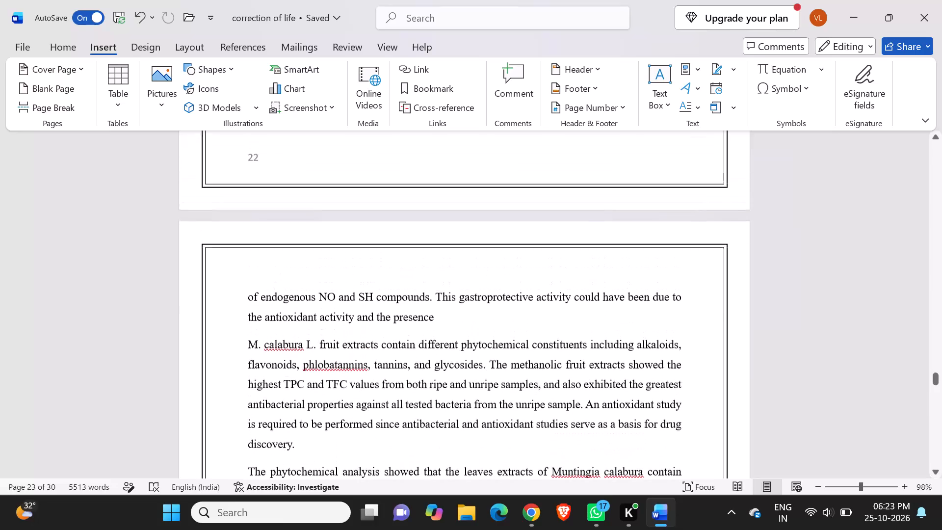
Review the Conclusion text on pages 22 and 23 and the start of the page that follows it.
{"action": "scroll", "coordinate": [623, 339], "scroll_direction": "down", "scroll_amount": 3}
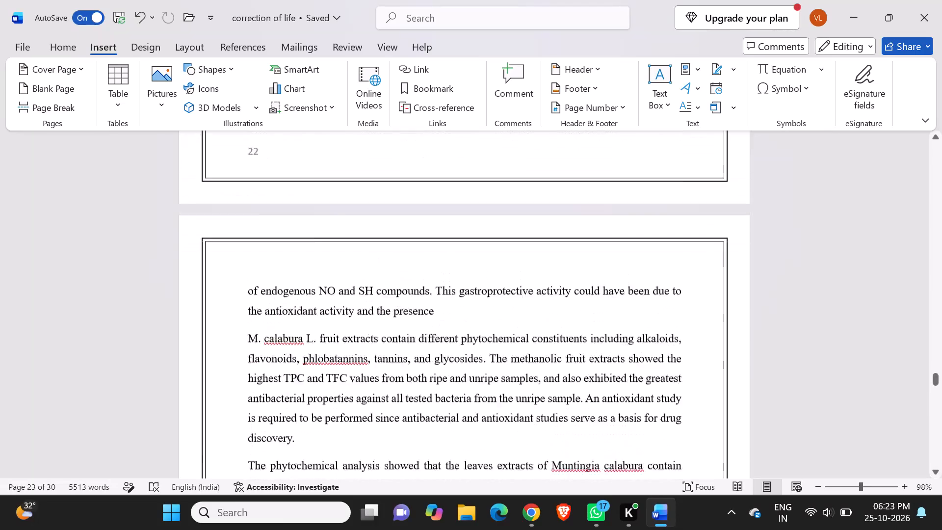
{"action": "scroll", "coordinate": [623, 339], "scroll_direction": "down", "scroll_amount": 7}
{"action": "scroll", "coordinate": [623, 339], "scroll_direction": "up", "scroll_amount": 7}
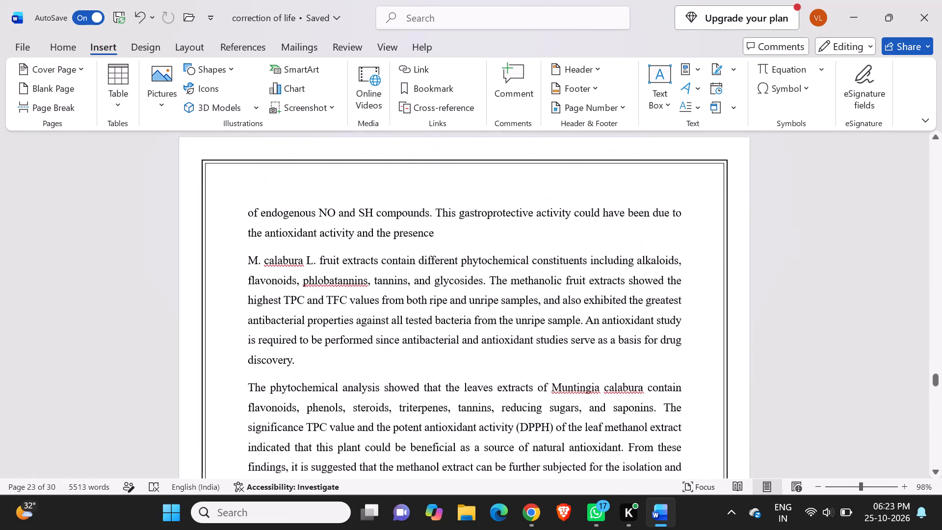
{"action": "scroll", "coordinate": [623, 339], "scroll_direction": "up", "scroll_amount": 19}
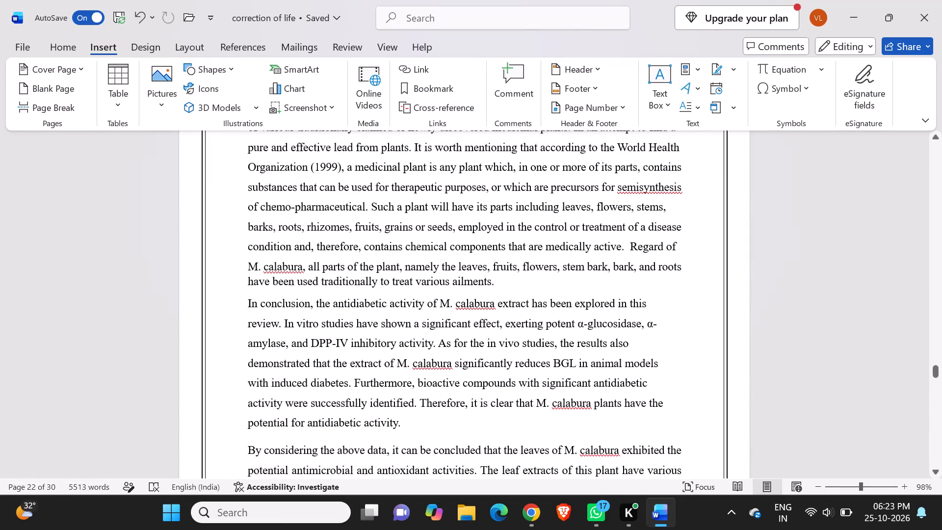
{"action": "scroll", "coordinate": [614, 350], "scroll_direction": "down", "scroll_amount": 13}
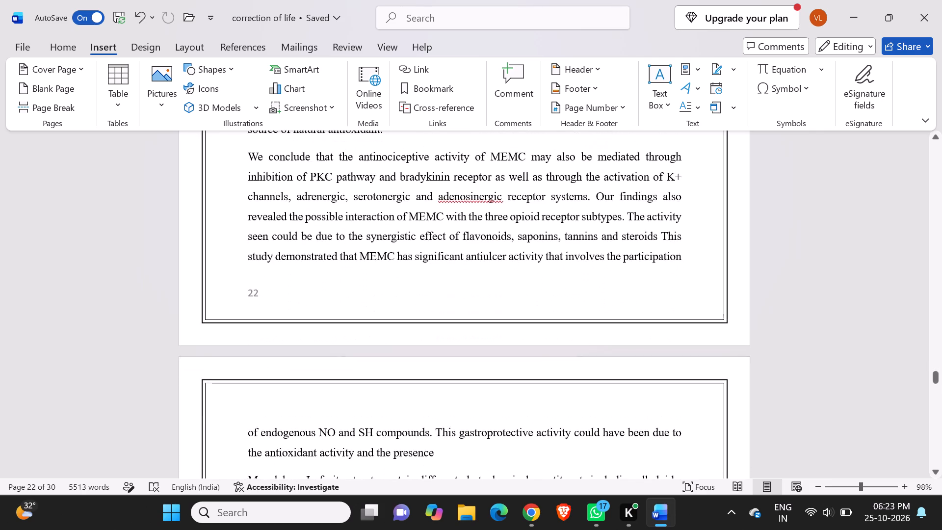
{"action": "scroll", "coordinate": [615, 350], "scroll_direction": "down", "scroll_amount": 15}
{"action": "scroll", "coordinate": [615, 354], "scroll_direction": "down", "scroll_amount": 12}
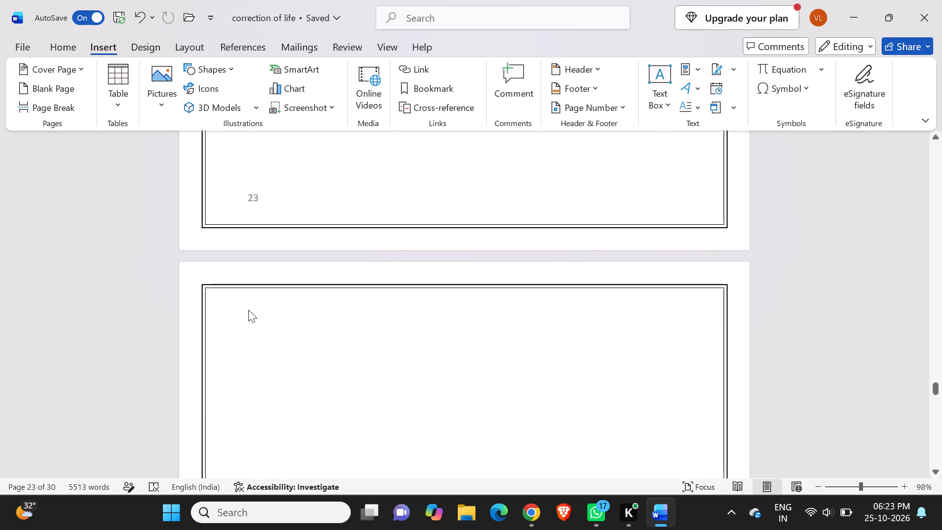
{"action": "left_click", "coordinate": [248, 310]}
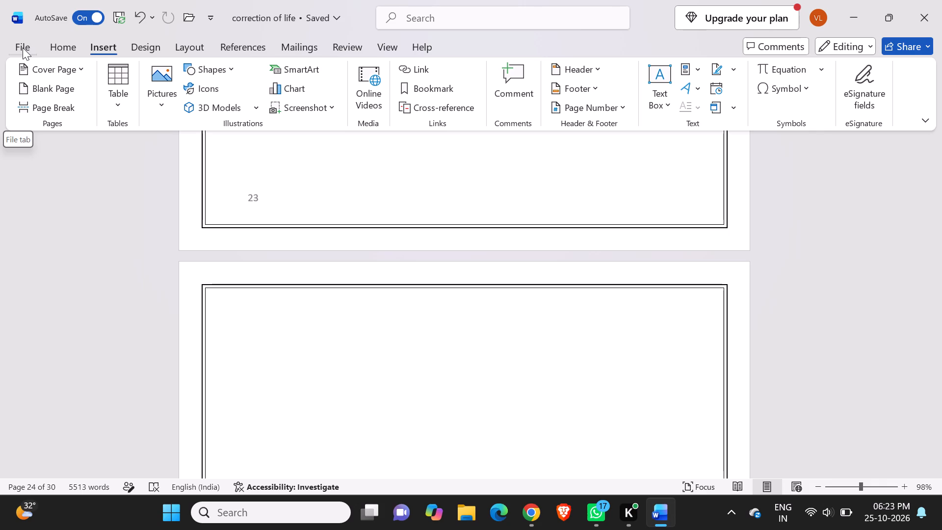
{"action": "scroll", "coordinate": [206, 338], "scroll_direction": "up", "scroll_amount": 5}
{"action": "scroll", "coordinate": [261, 314], "scroll_direction": "up", "scroll_amount": 7}
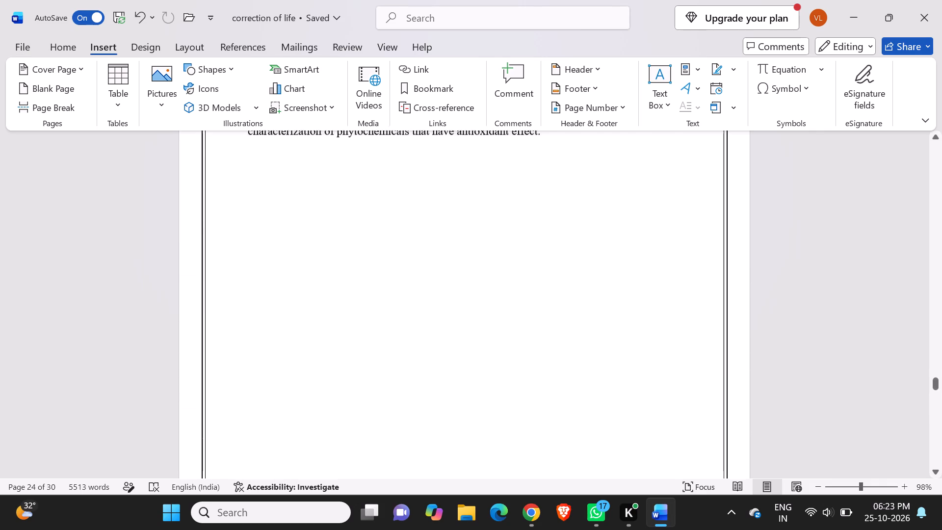
{"action": "scroll", "coordinate": [268, 307], "scroll_direction": "up", "scroll_amount": 9}
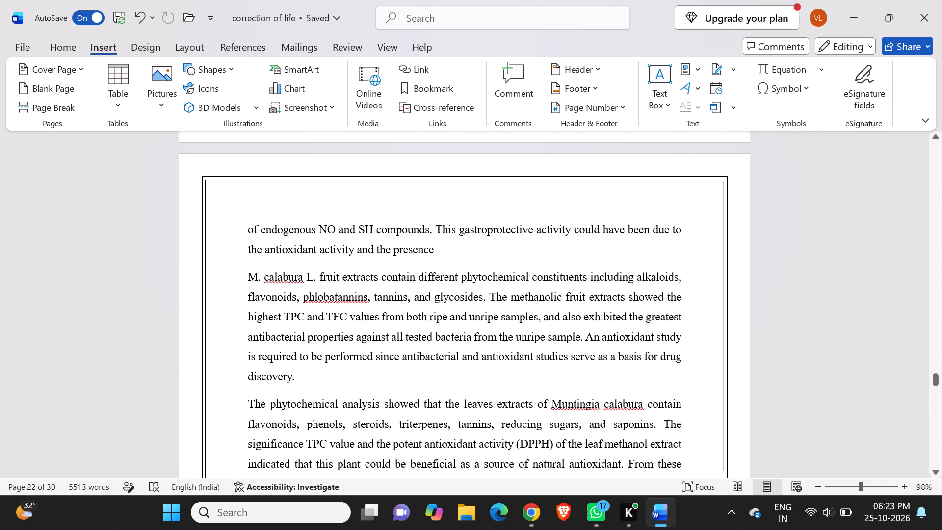
Check the line spacing of the two-line purple review title on the first page.
{"action": "left_click", "coordinate": [933, 150]}
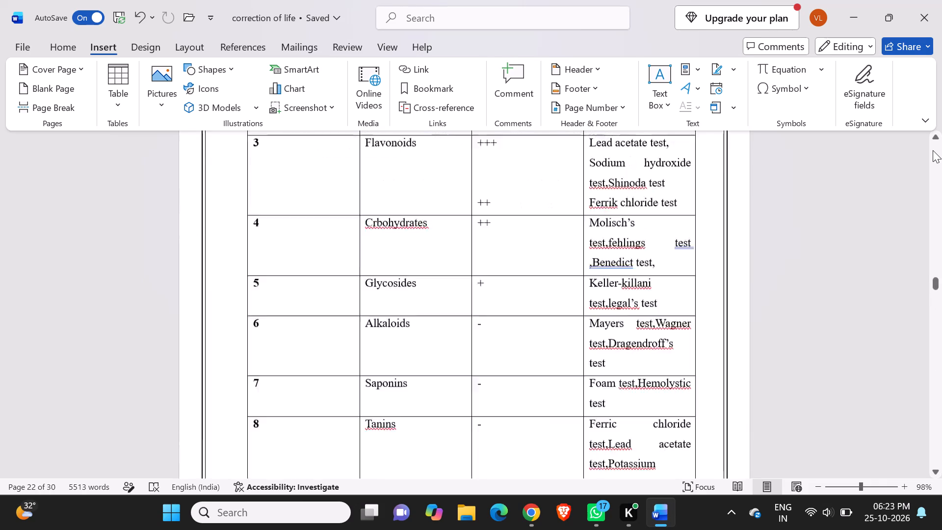
{"action": "scroll", "coordinate": [933, 151], "scroll_direction": "up", "scroll_amount": 3}
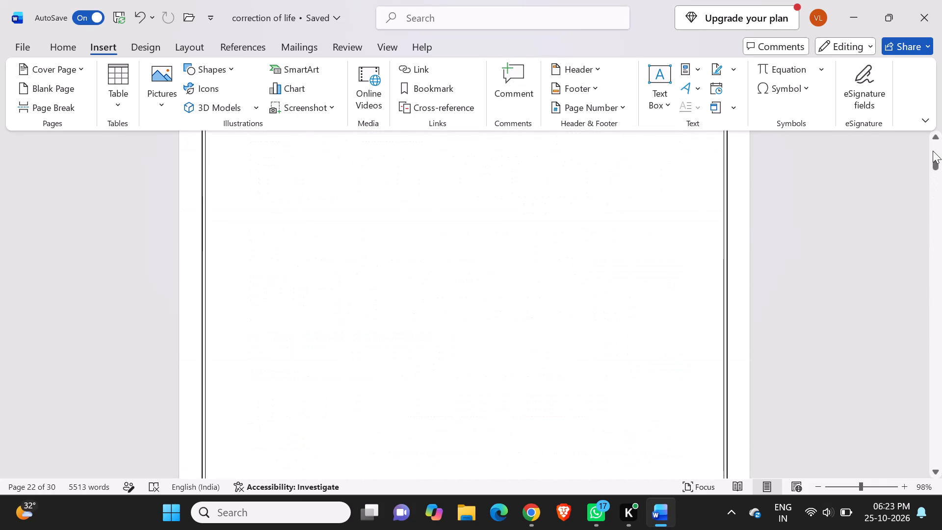
{"action": "scroll", "coordinate": [933, 151], "scroll_direction": "up", "scroll_amount": 17}
{"action": "scroll", "coordinate": [933, 151], "scroll_direction": "up", "scroll_amount": 13}
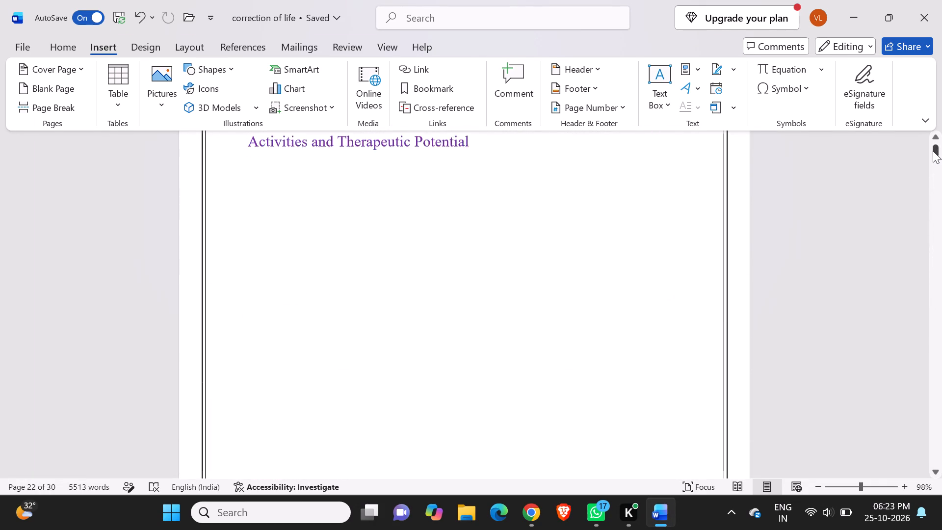
{"action": "scroll", "coordinate": [933, 151], "scroll_direction": "up", "scroll_amount": 5}
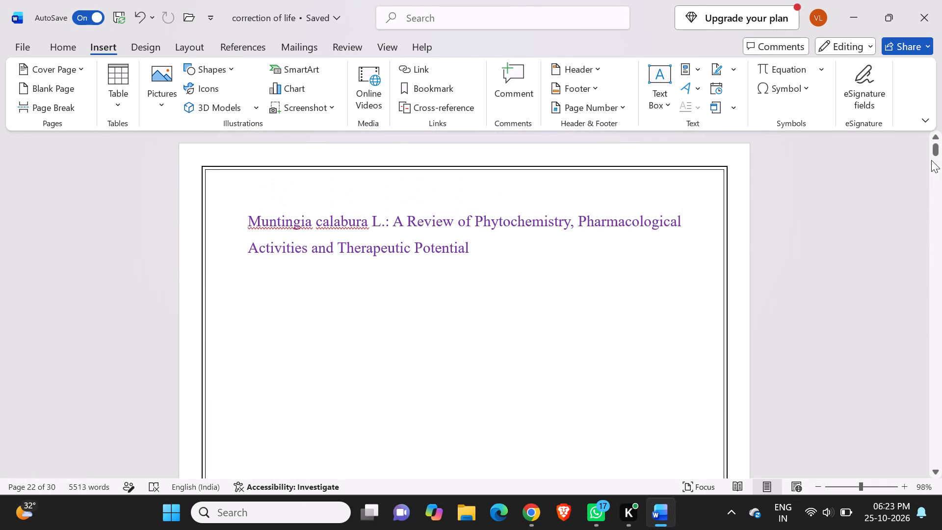
{"action": "scroll", "coordinate": [902, 188], "scroll_direction": "down", "scroll_amount": 1}
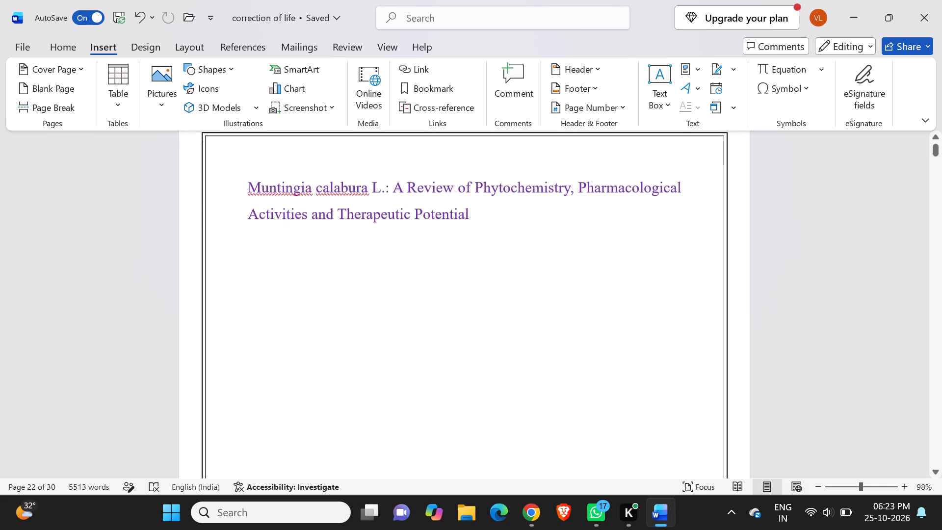
{"action": "left_click_drag", "start_coordinate": [242, 183], "coordinate": [402, 235]}
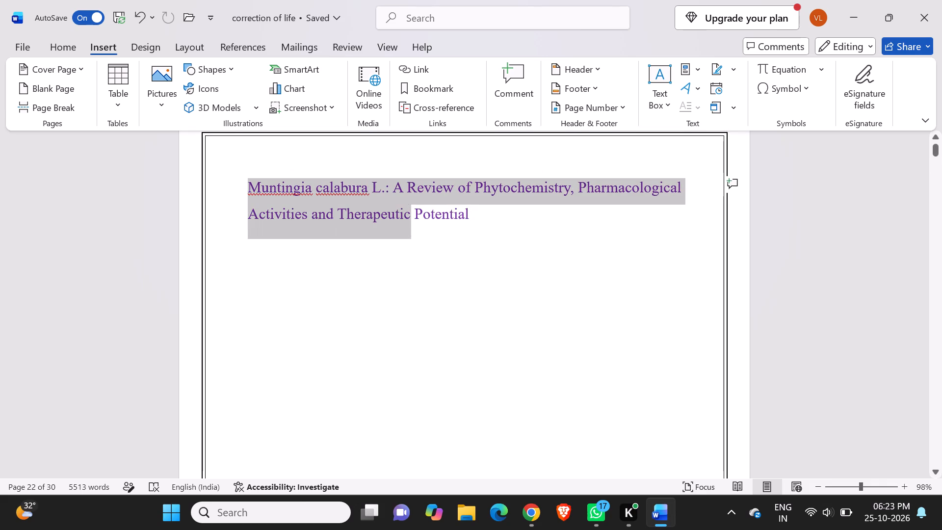
{"action": "left_click_drag", "start_coordinate": [402, 235], "coordinate": [474, 235]}
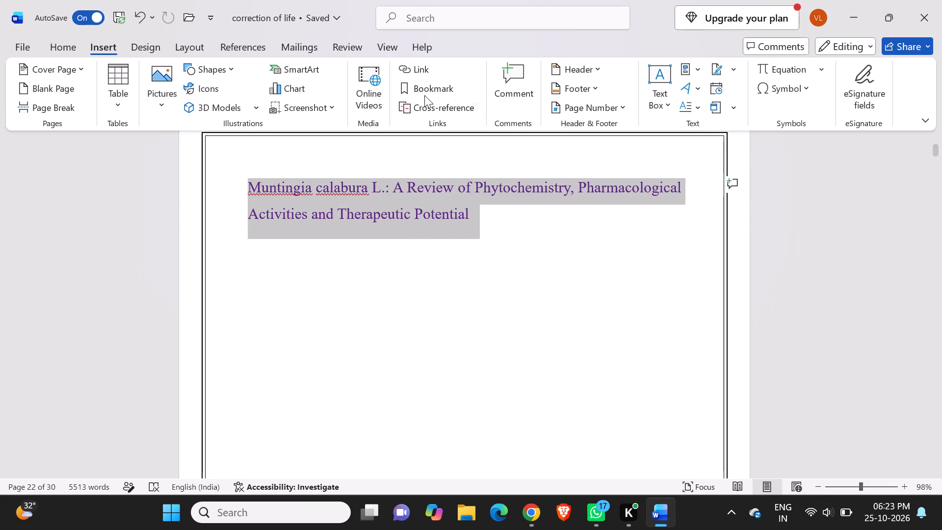
{"action": "left_click", "coordinate": [148, 48]}
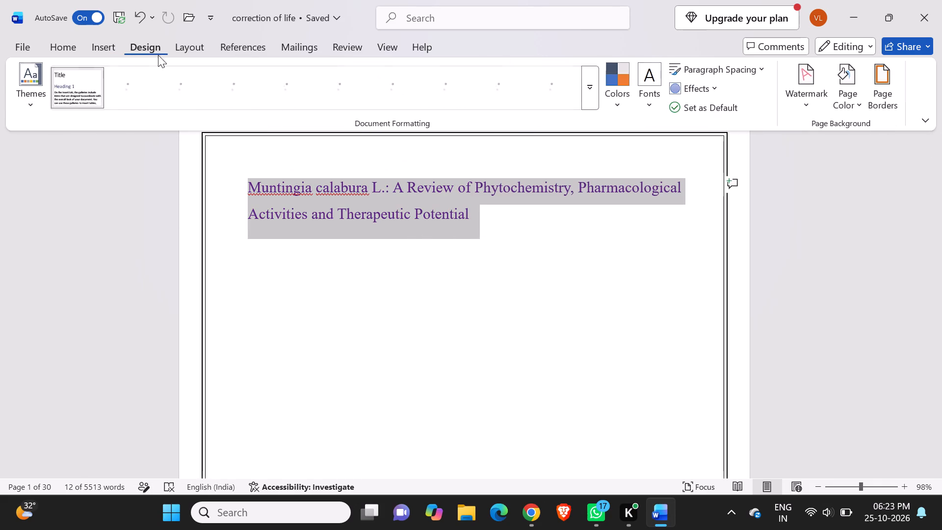
{"action": "left_click", "coordinate": [107, 51]}
{"action": "left_click", "coordinate": [60, 46]}
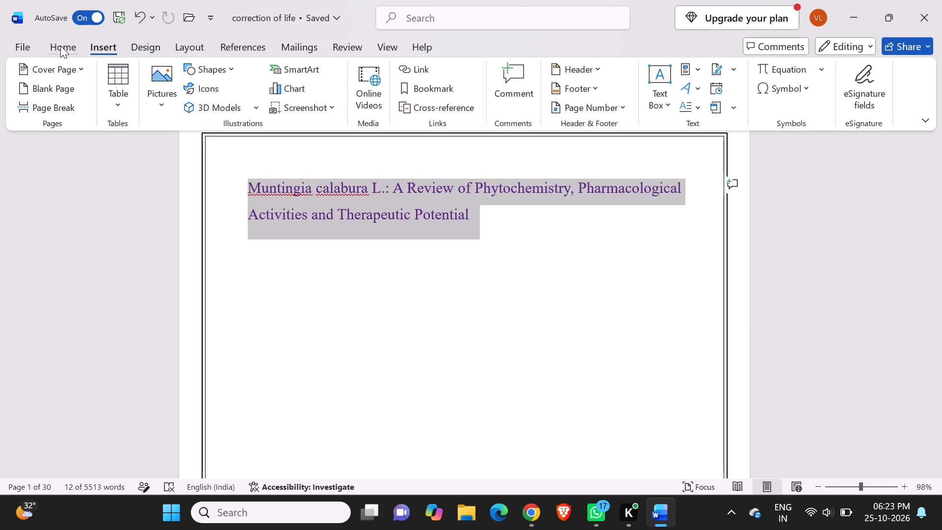
{"action": "left_click", "coordinate": [402, 99]}
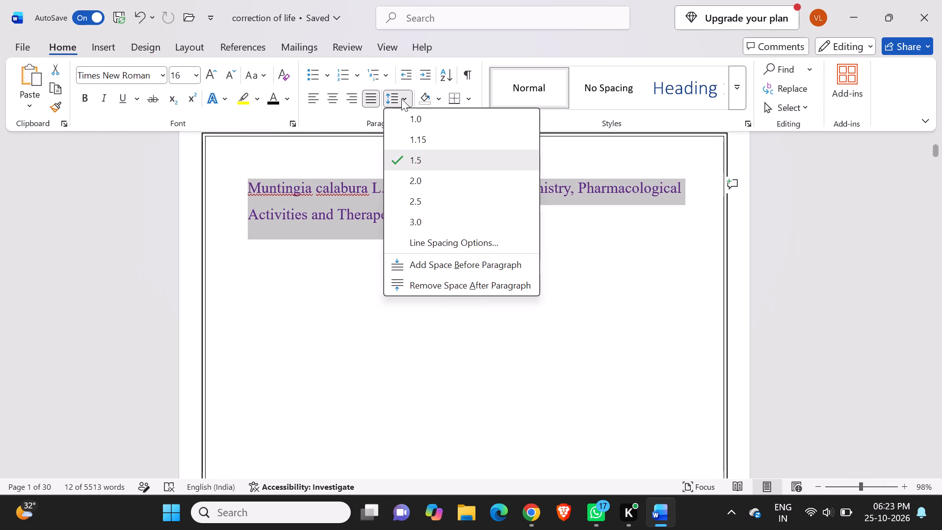
{"action": "left_click", "coordinate": [318, 150]}
{"action": "scroll", "coordinate": [318, 151], "scroll_direction": "down", "scroll_amount": 5}
{"action": "left_click", "coordinate": [319, 156]}
Check the line spacing of the paragraph under the Keywords heading on page 3.
{"action": "scroll", "coordinate": [319, 157], "scroll_direction": "down", "scroll_amount": 4}
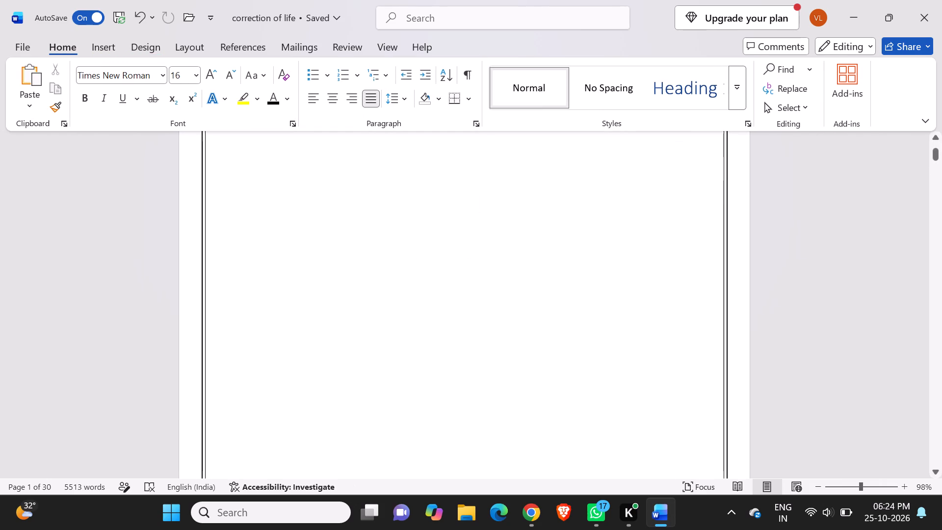
{"action": "scroll", "coordinate": [319, 157], "scroll_direction": "down", "scroll_amount": 19}
{"action": "scroll", "coordinate": [318, 161], "scroll_direction": "down", "scroll_amount": 12}
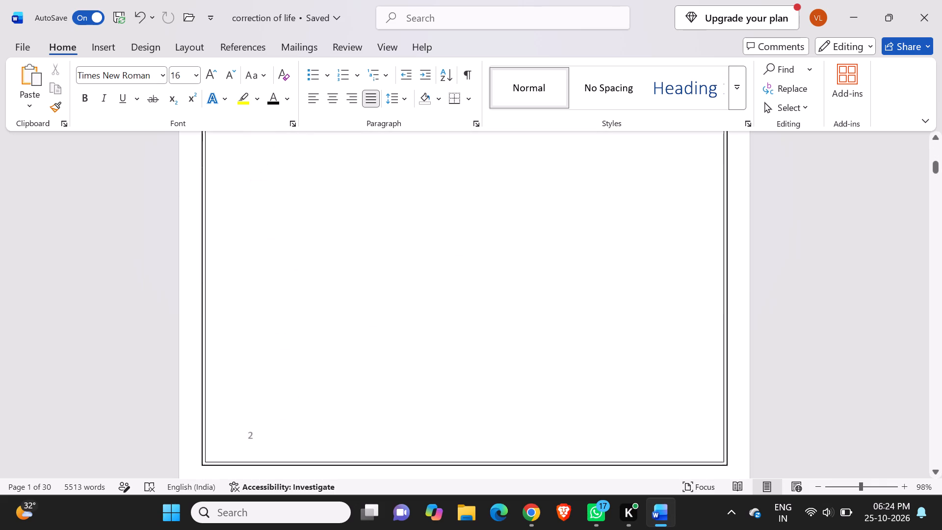
{"action": "scroll", "coordinate": [315, 165], "scroll_direction": "down", "scroll_amount": 12}
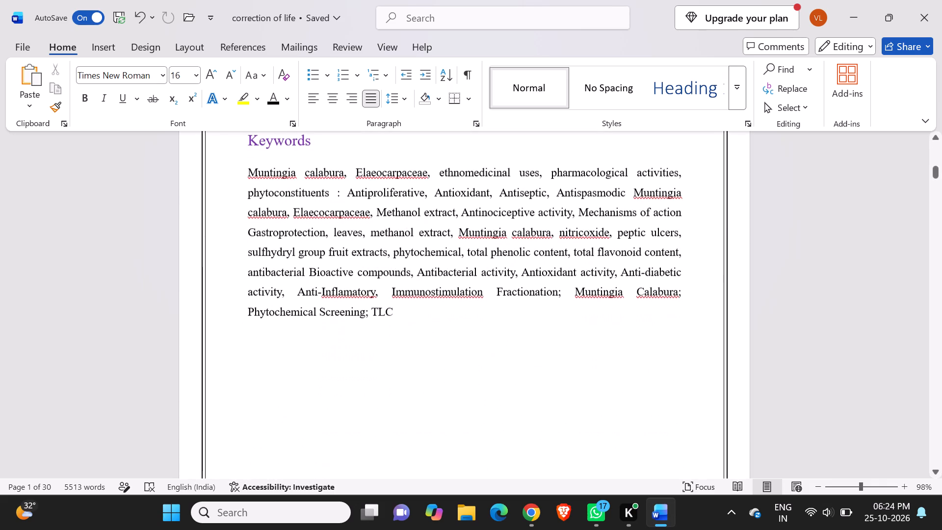
{"action": "left_click_drag", "start_coordinate": [247, 170], "coordinate": [389, 317]}
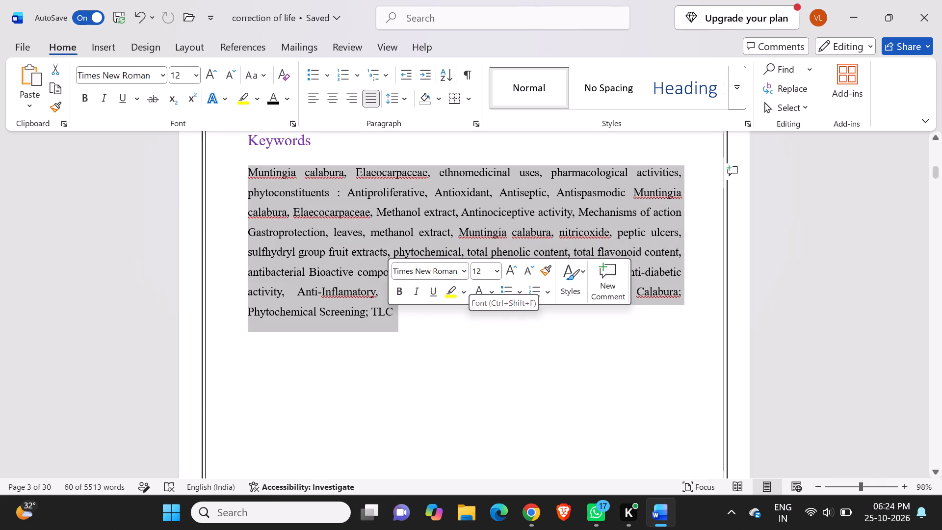
{"action": "left_click", "coordinate": [406, 99]}
{"action": "left_click", "coordinate": [428, 351]}
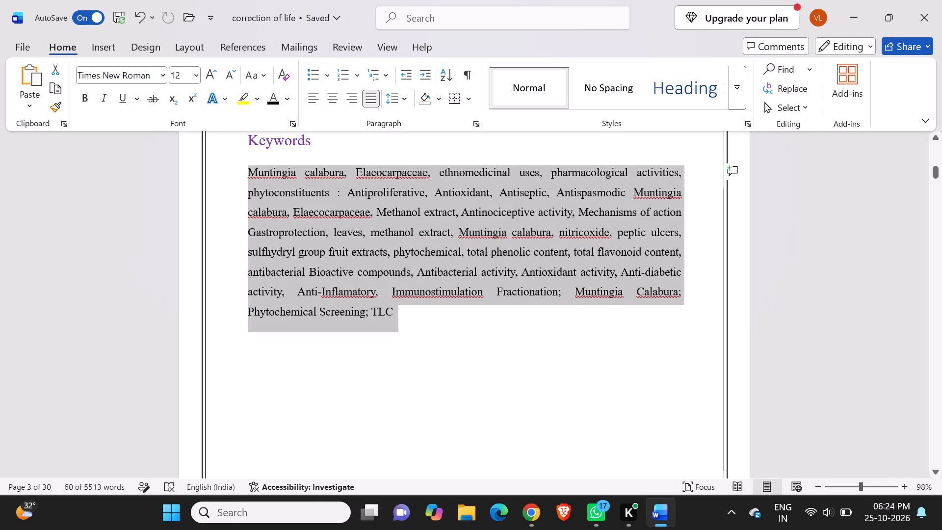
{"action": "left_click", "coordinate": [429, 350]}
Check the line spacing of the whole Introduction body text, from "Medicinal plants are sources" to the end of page 6.
{"action": "scroll", "coordinate": [429, 350], "scroll_direction": "down", "scroll_amount": 14}
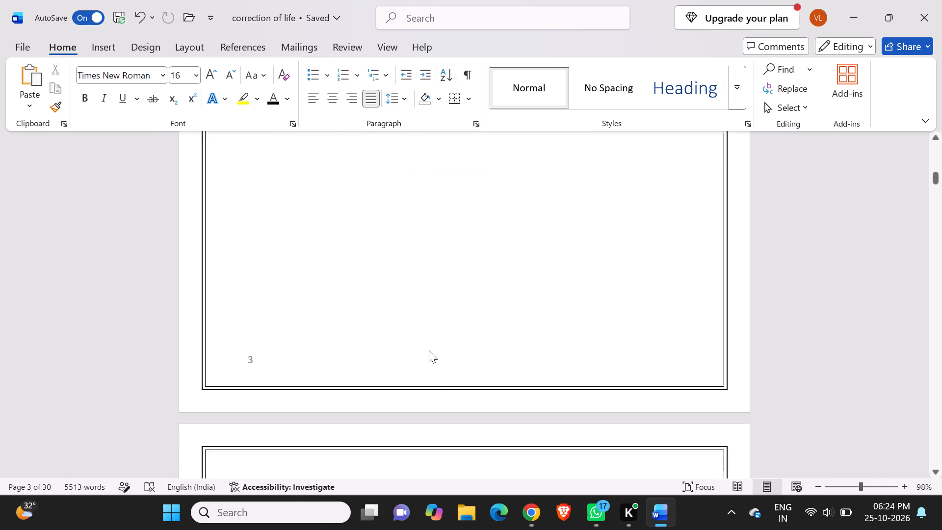
{"action": "scroll", "coordinate": [429, 350], "scroll_direction": "down", "scroll_amount": 6}
{"action": "left_click_drag", "start_coordinate": [245, 309], "coordinate": [300, 351]}
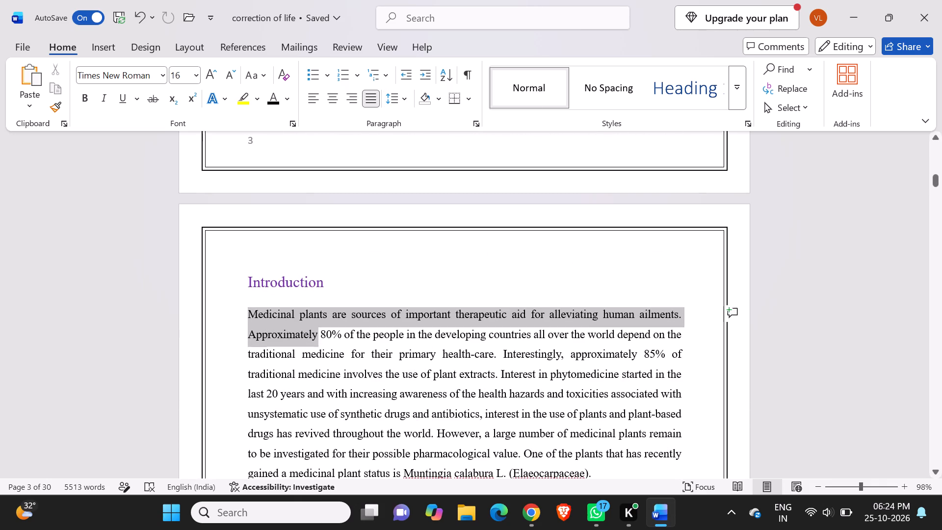
{"action": "left_click_drag", "start_coordinate": [300, 351], "coordinate": [403, 518]}
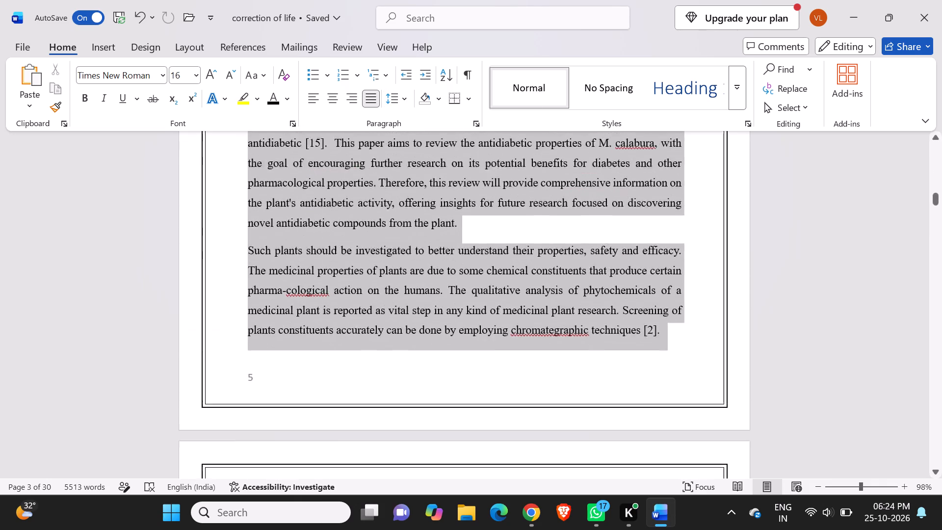
{"action": "left_click_drag", "start_coordinate": [403, 518], "coordinate": [414, 482]}
{"action": "scroll", "coordinate": [568, 356], "scroll_direction": "down", "scroll_amount": 3}
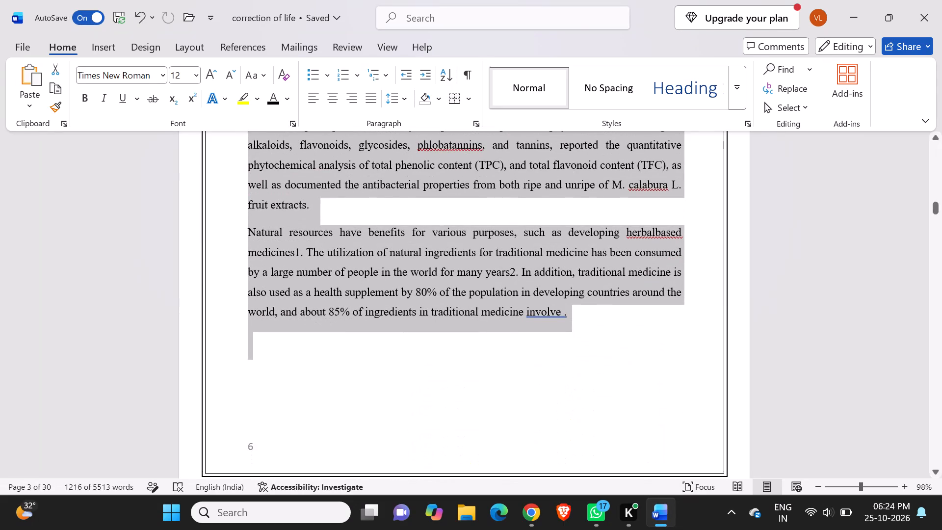
{"action": "left_click", "coordinate": [407, 103]}
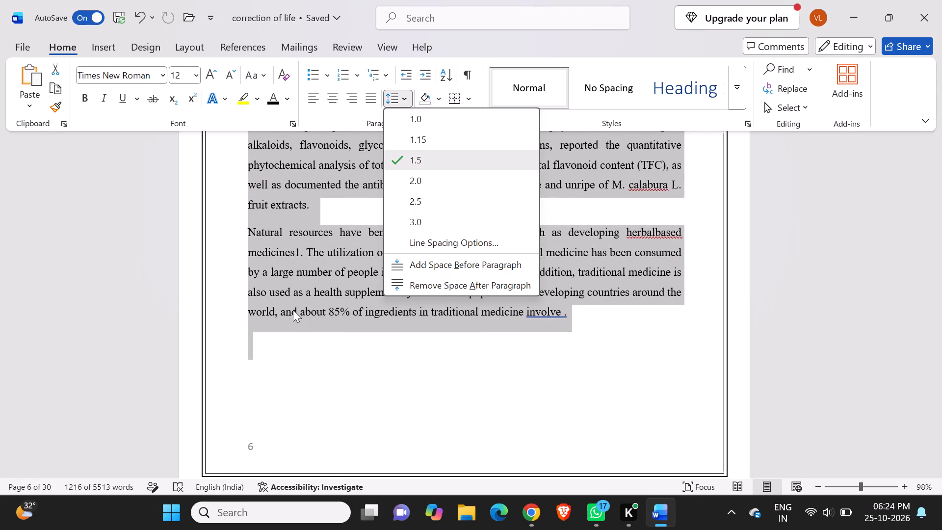
{"action": "left_click", "coordinate": [288, 371]}
{"action": "left_click", "coordinate": [288, 371]}
Set line spacing to 1.5 from the Botanical information body text through the page with the Common Traditional Forms image.
{"action": "scroll", "coordinate": [288, 368], "scroll_direction": "down", "scroll_amount": 2}
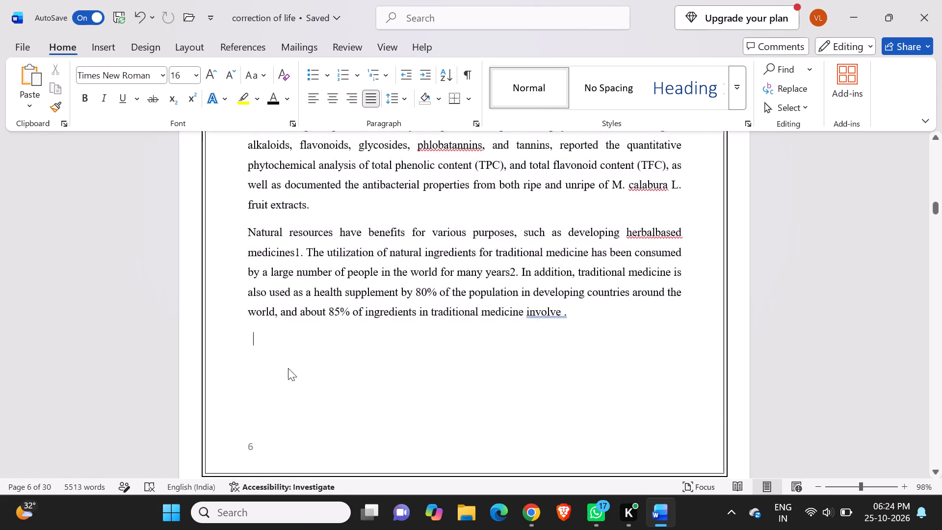
{"action": "scroll", "coordinate": [288, 368], "scroll_direction": "down", "scroll_amount": 8}
{"action": "left_click_drag", "start_coordinate": [243, 276], "coordinate": [314, 341]}
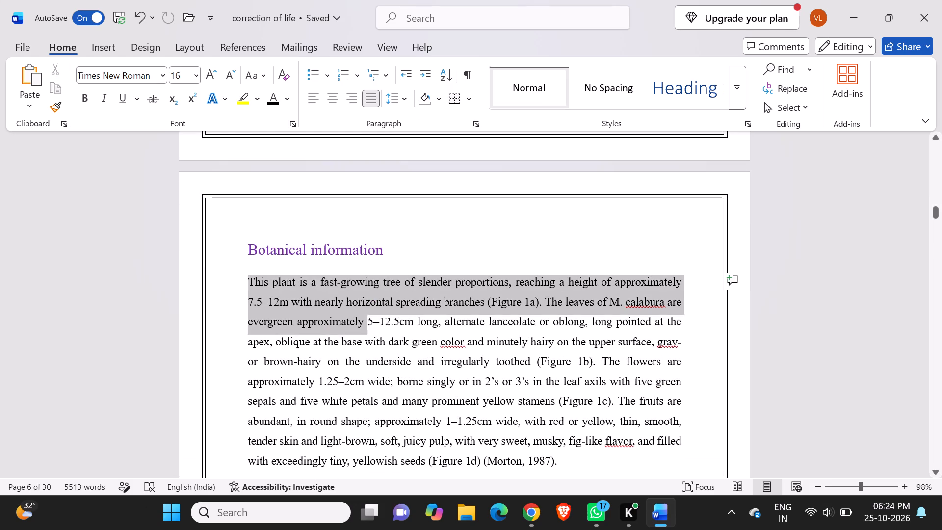
{"action": "left_click_drag", "start_coordinate": [314, 341], "coordinate": [434, 505]}
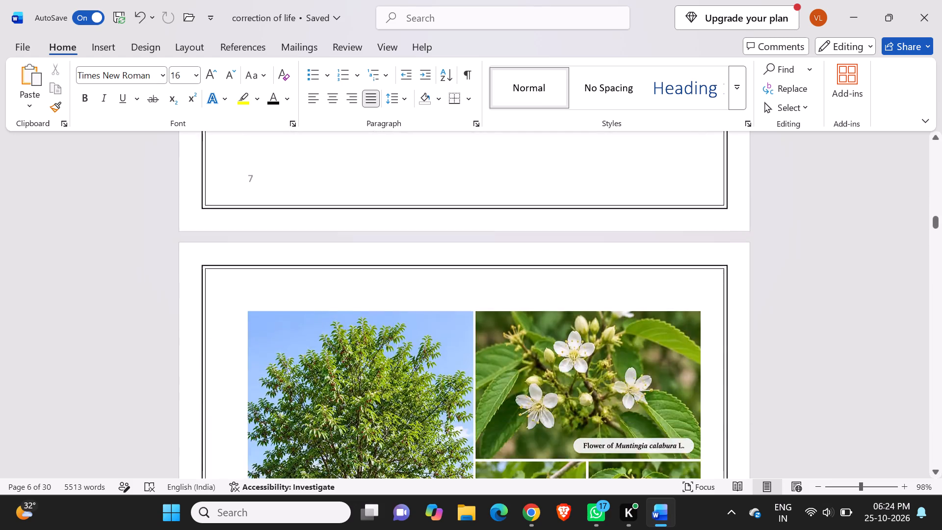
{"action": "left_click_drag", "start_coordinate": [434, 505], "coordinate": [438, 464]}
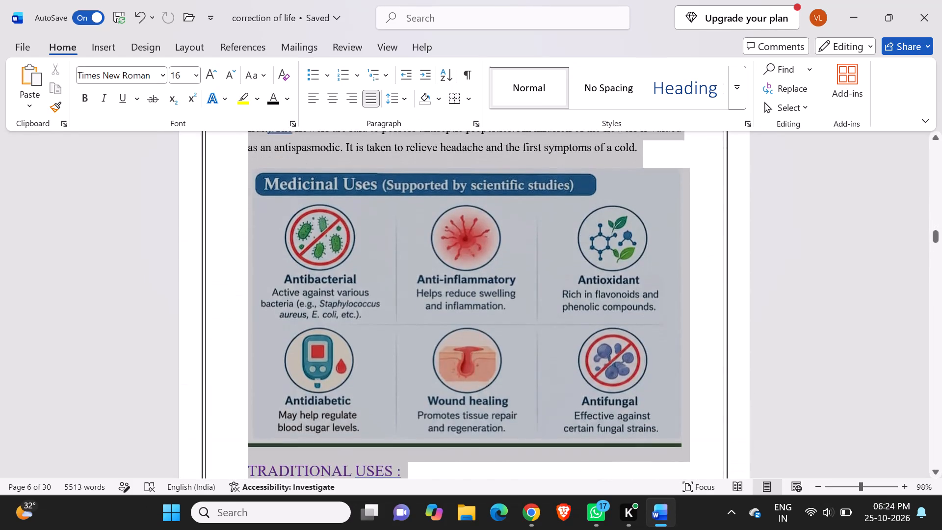
{"action": "left_click_drag", "start_coordinate": [438, 464], "coordinate": [448, 497]}
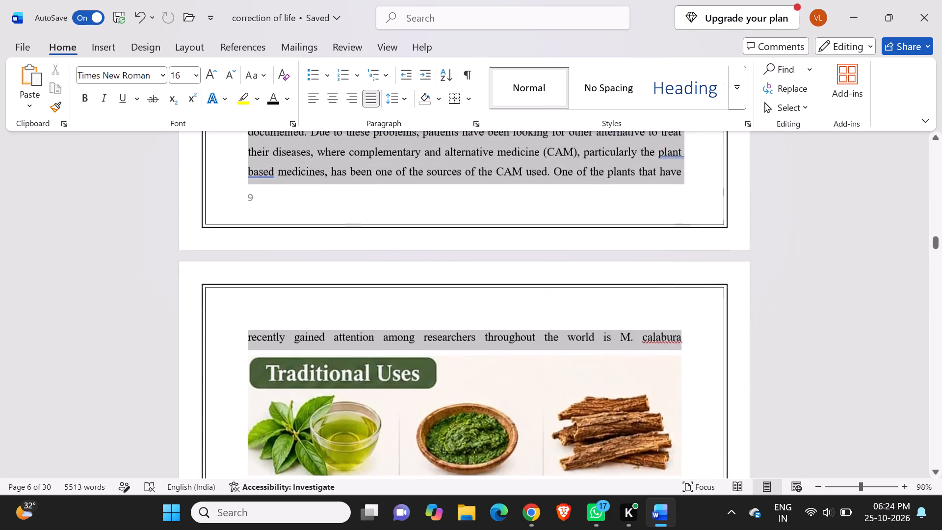
{"action": "left_click_drag", "start_coordinate": [448, 497], "coordinate": [453, 460]}
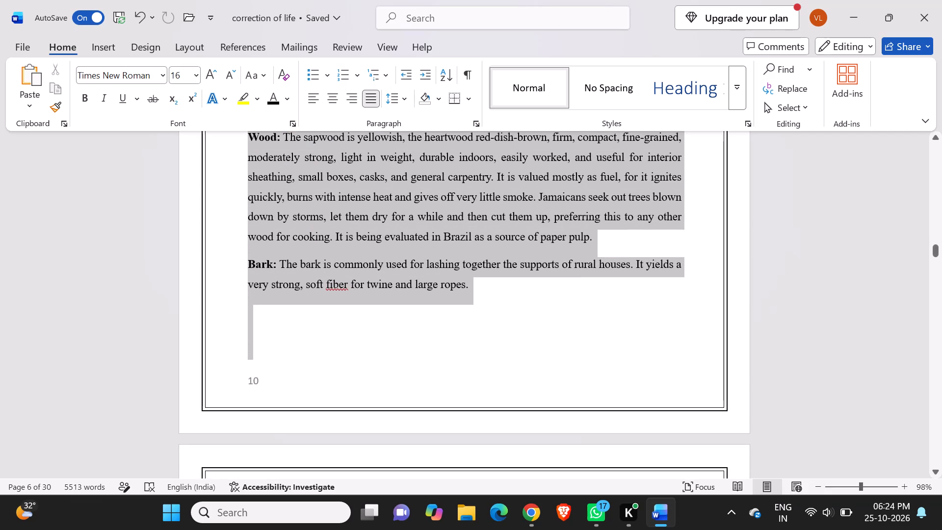
{"action": "left_click_drag", "start_coordinate": [453, 460], "coordinate": [522, 456]}
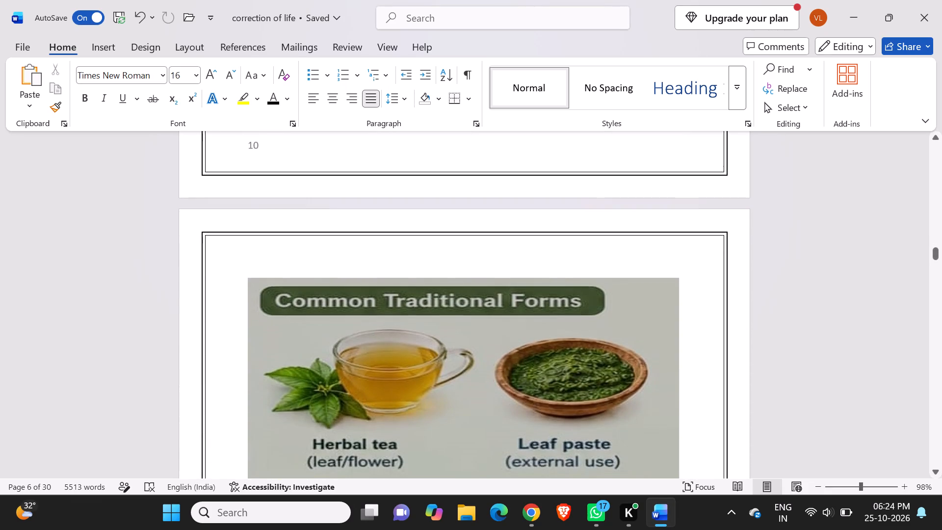
{"action": "left_click_drag", "start_coordinate": [522, 456], "coordinate": [526, 502]}
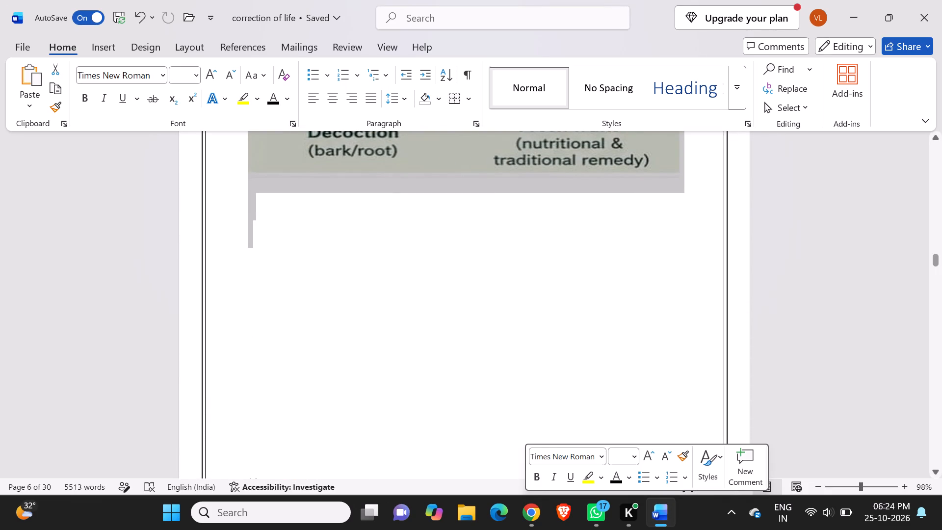
{"action": "left_click", "coordinate": [402, 97]}
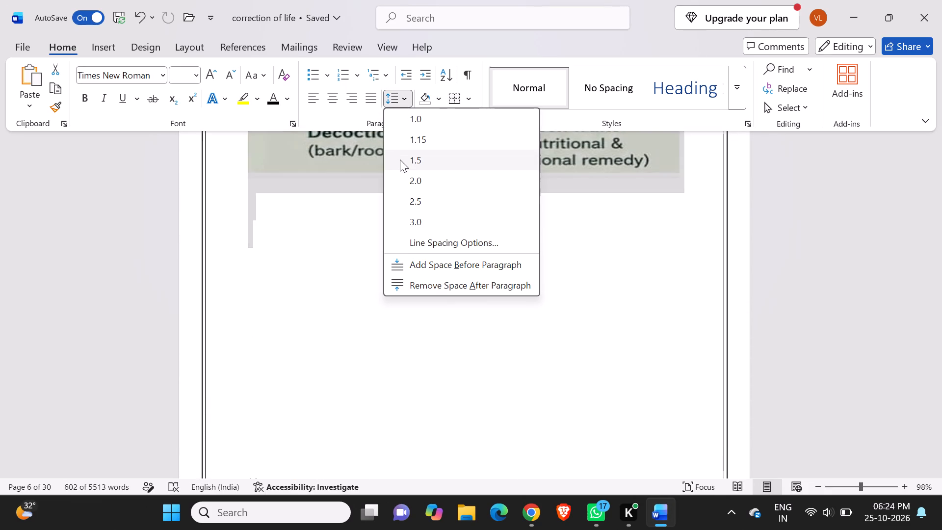
{"action": "left_click", "coordinate": [406, 160]}
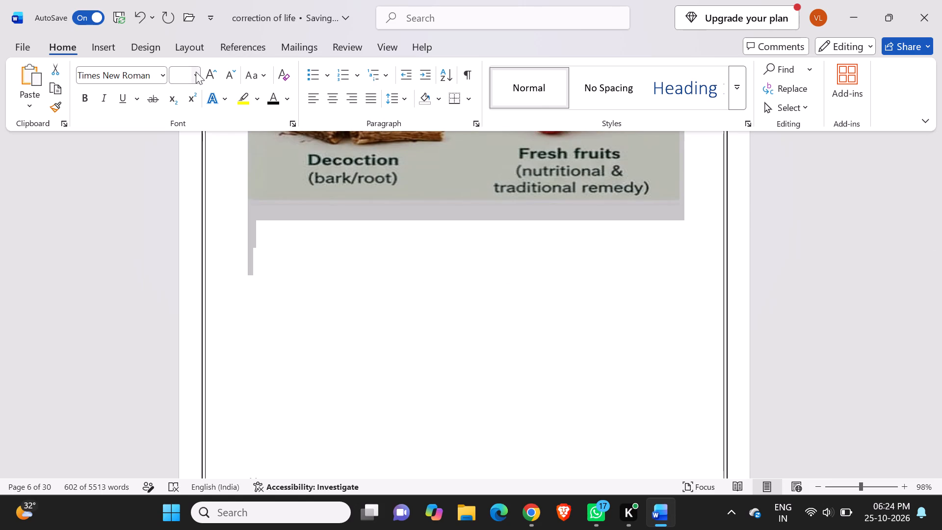
{"action": "left_click", "coordinate": [292, 304]}
Review the layout and spacing from the Common Traditional Forms page back up to the Introduction text.
{"action": "scroll", "coordinate": [292, 304], "scroll_direction": "up", "scroll_amount": 5}
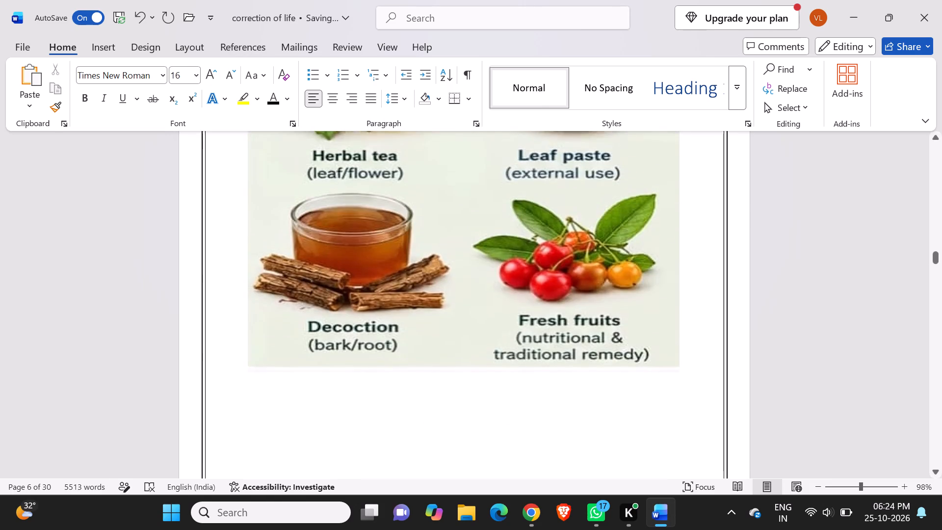
{"action": "scroll", "coordinate": [293, 304], "scroll_direction": "up", "scroll_amount": 14}
{"action": "scroll", "coordinate": [293, 303], "scroll_direction": "up", "scroll_amount": 9}
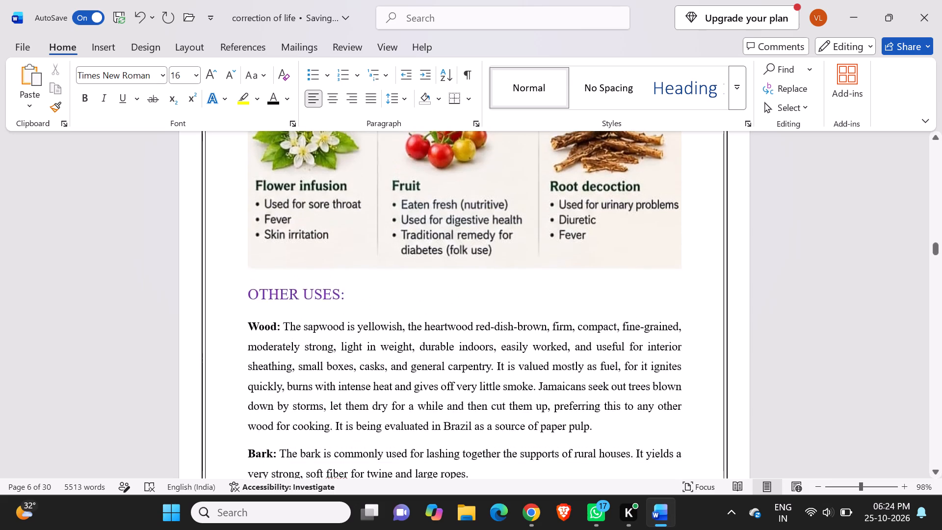
{"action": "scroll", "coordinate": [293, 303], "scroll_direction": "up", "scroll_amount": 4}
{"action": "scroll", "coordinate": [293, 301], "scroll_direction": "up", "scroll_amount": 18}
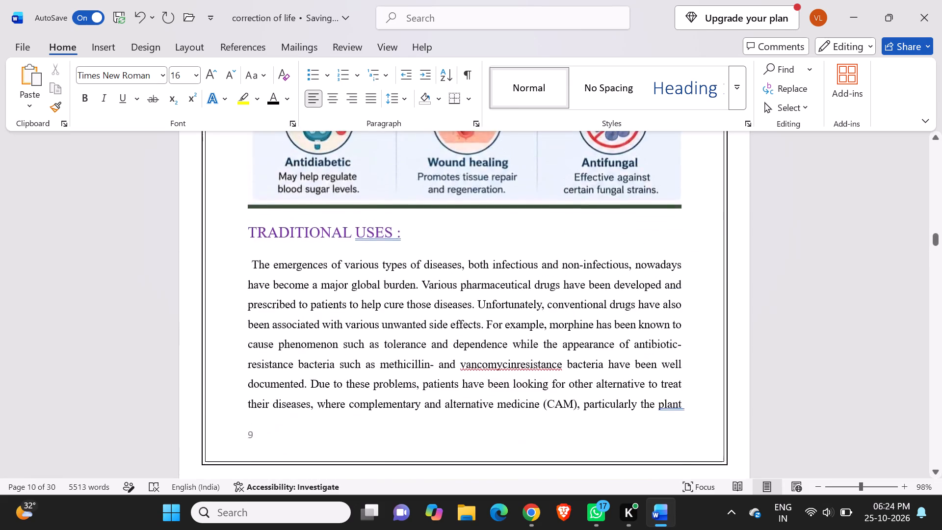
{"action": "scroll", "coordinate": [292, 300], "scroll_direction": "up", "scroll_amount": 3}
{"action": "scroll", "coordinate": [292, 300], "scroll_direction": "up", "scroll_amount": 20}
{"action": "scroll", "coordinate": [292, 300], "scroll_direction": "up", "scroll_amount": 8}
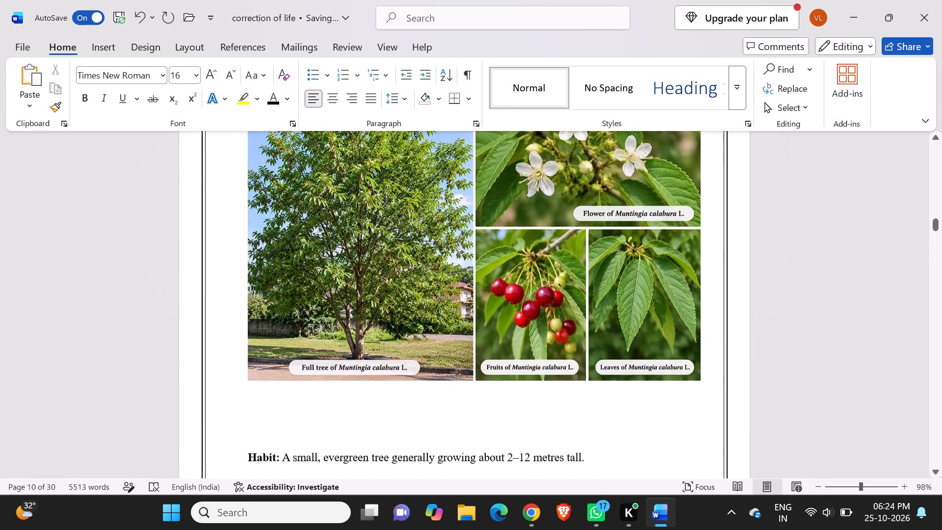
{"action": "scroll", "coordinate": [291, 299], "scroll_direction": "up", "scroll_amount": 12}
{"action": "scroll", "coordinate": [291, 299], "scroll_direction": "up", "scroll_amount": 14}
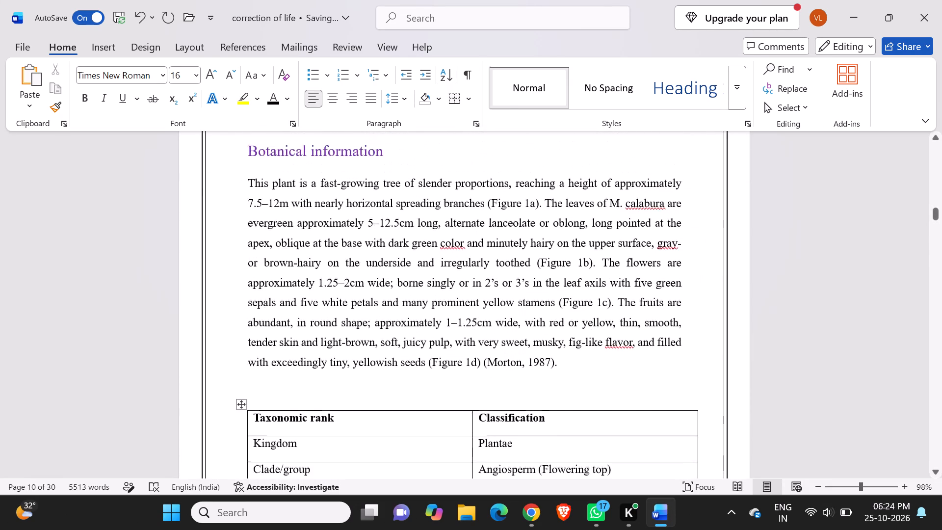
{"action": "scroll", "coordinate": [291, 299], "scroll_direction": "up", "scroll_amount": 18}
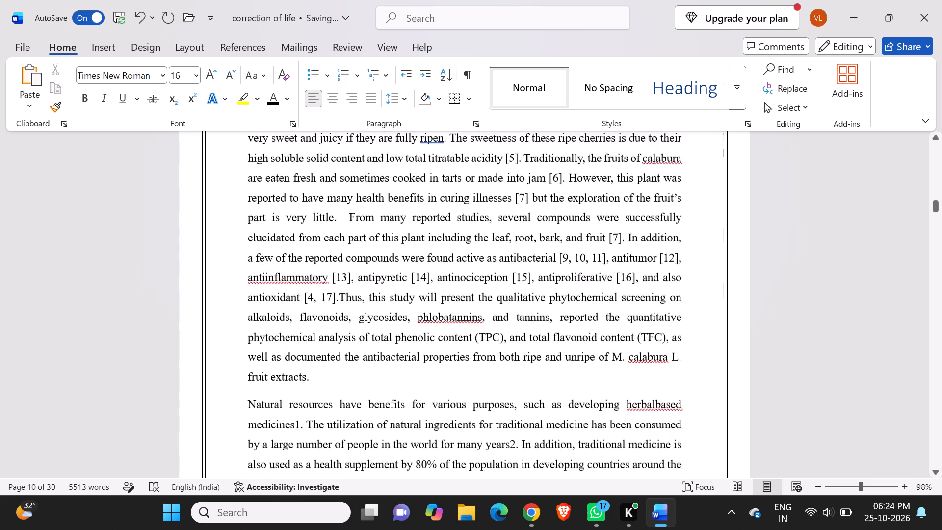
{"action": "scroll", "coordinate": [279, 291], "scroll_direction": "up", "scroll_amount": 13}
Check the font formatting of the purple Botanical information heading on page 7.
{"action": "scroll", "coordinate": [279, 290], "scroll_direction": "down", "scroll_amount": 19}
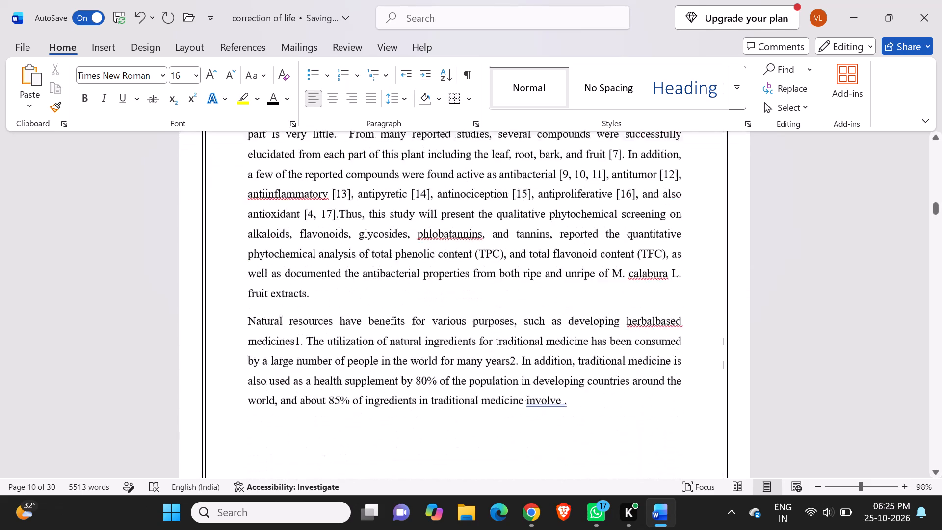
{"action": "scroll", "coordinate": [279, 290], "scroll_direction": "down", "scroll_amount": 8}
{"action": "left_click_drag", "start_coordinate": [236, 286], "coordinate": [312, 307]}
{"action": "left_click", "coordinate": [313, 307]}
Look over pages 7 and 8 and check the MEDICINAL USES heading on page 9.
{"action": "scroll", "coordinate": [312, 306], "scroll_direction": "down", "scroll_amount": 2}
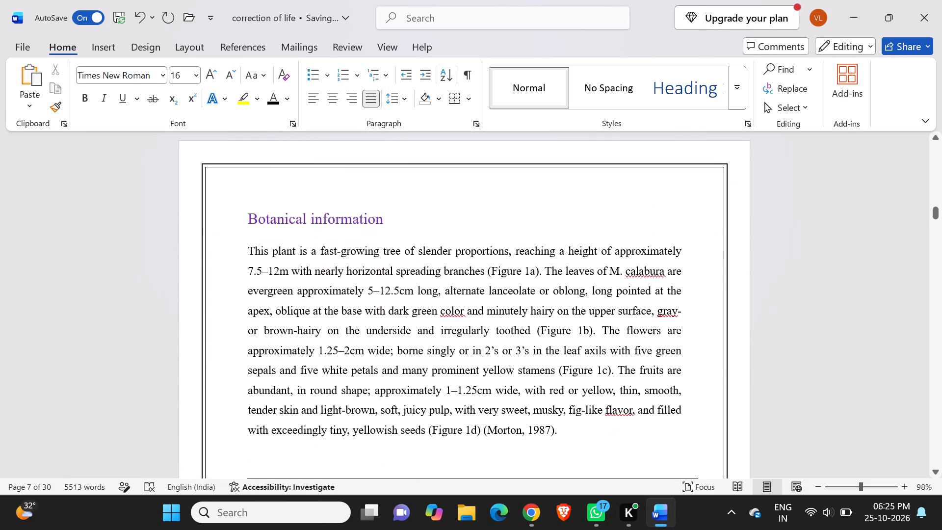
{"action": "scroll", "coordinate": [312, 306], "scroll_direction": "down", "scroll_amount": 15}
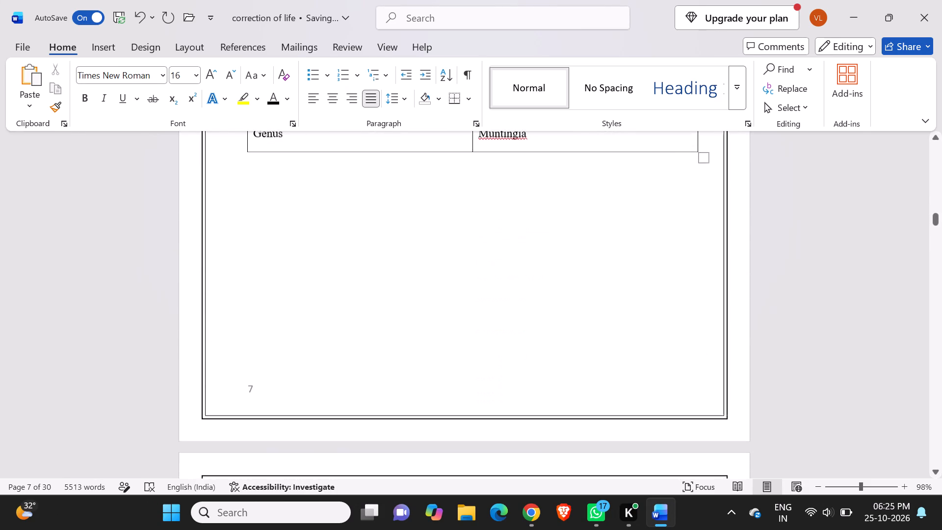
{"action": "scroll", "coordinate": [312, 306], "scroll_direction": "down", "scroll_amount": 18}
{"action": "scroll", "coordinate": [312, 306], "scroll_direction": "down", "scroll_amount": 9}
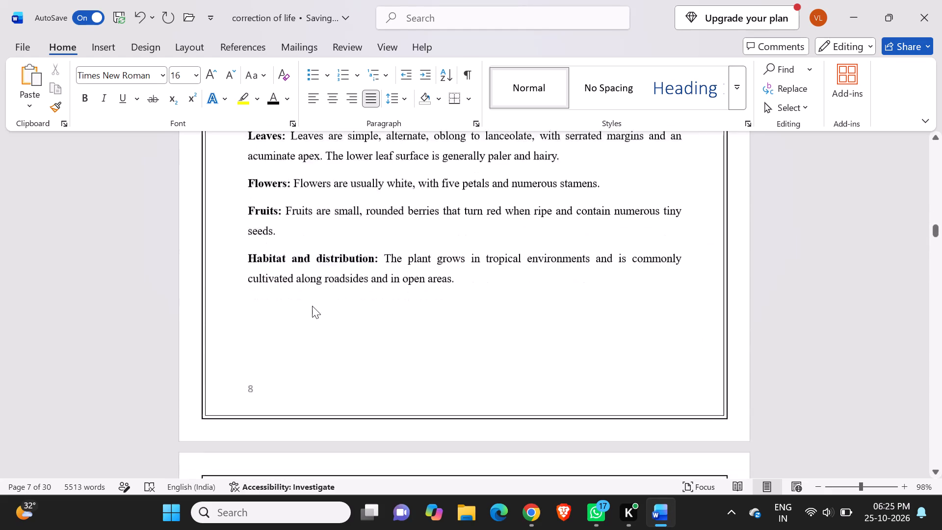
{"action": "scroll", "coordinate": [312, 306], "scroll_direction": "down", "scroll_amount": 6}
{"action": "left_click_drag", "start_coordinate": [247, 230], "coordinate": [354, 242]}
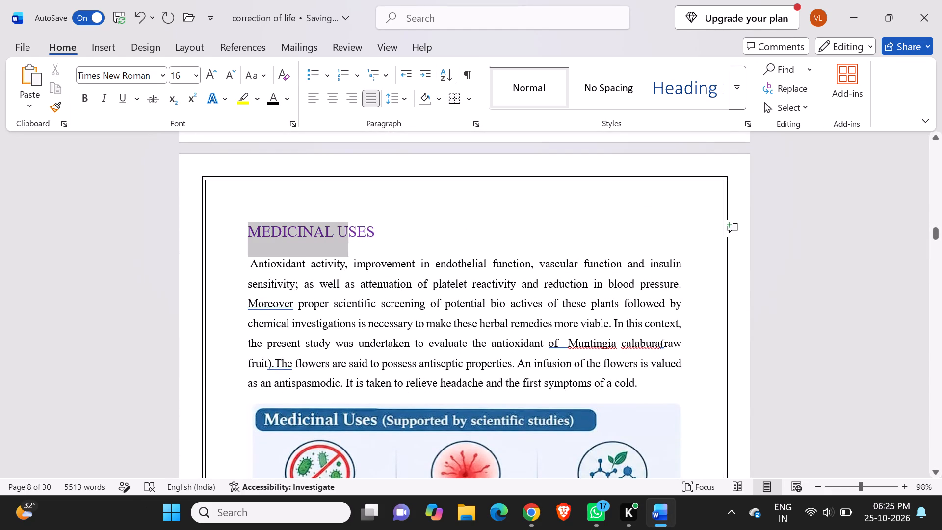
{"action": "left_click_drag", "start_coordinate": [354, 242], "coordinate": [356, 242]}
{"action": "left_click", "coordinate": [356, 242]}
Check the font formatting of the TRADITIONAL USES heading below the Medicinal Uses image on page 9.
{"action": "scroll", "coordinate": [356, 242], "scroll_direction": "down", "scroll_amount": 15}
{"action": "left_click_drag", "start_coordinate": [251, 197], "coordinate": [346, 222]}
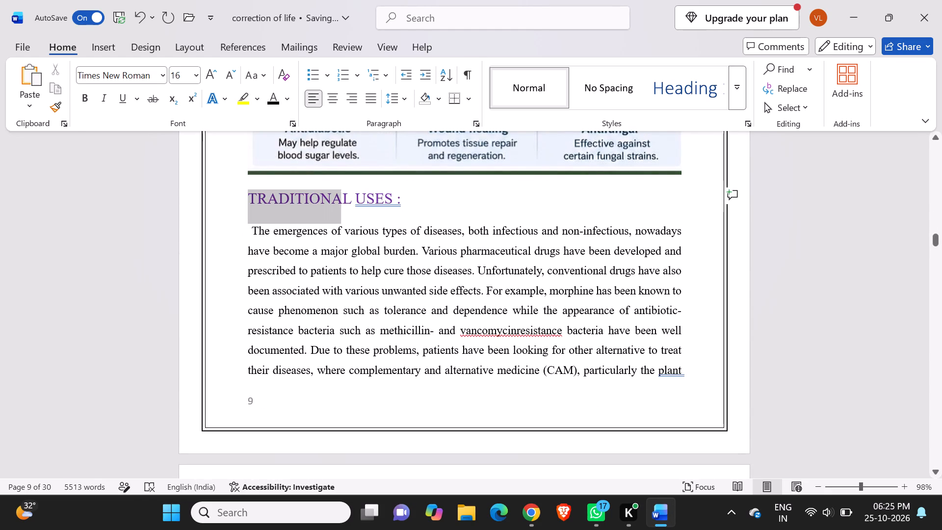
{"action": "left_click_drag", "start_coordinate": [346, 222], "coordinate": [412, 228]}
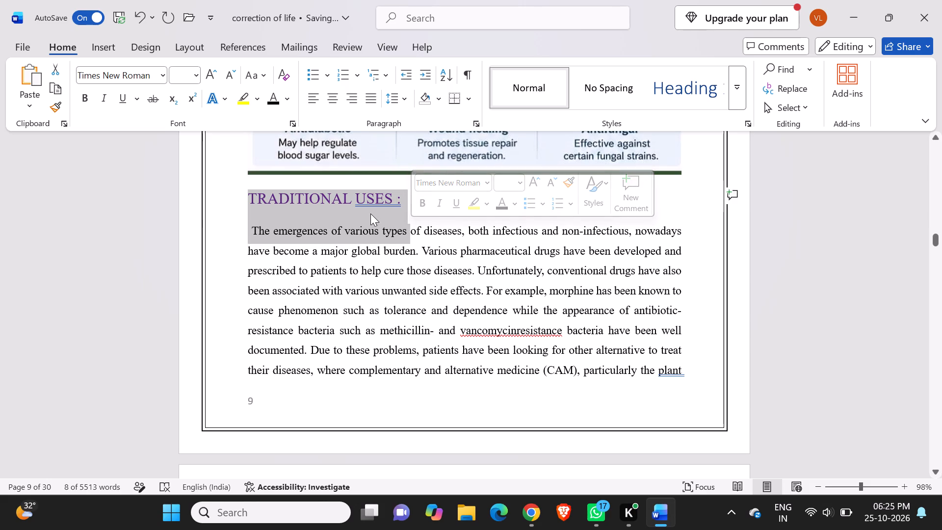
{"action": "left_click", "coordinate": [361, 209]}
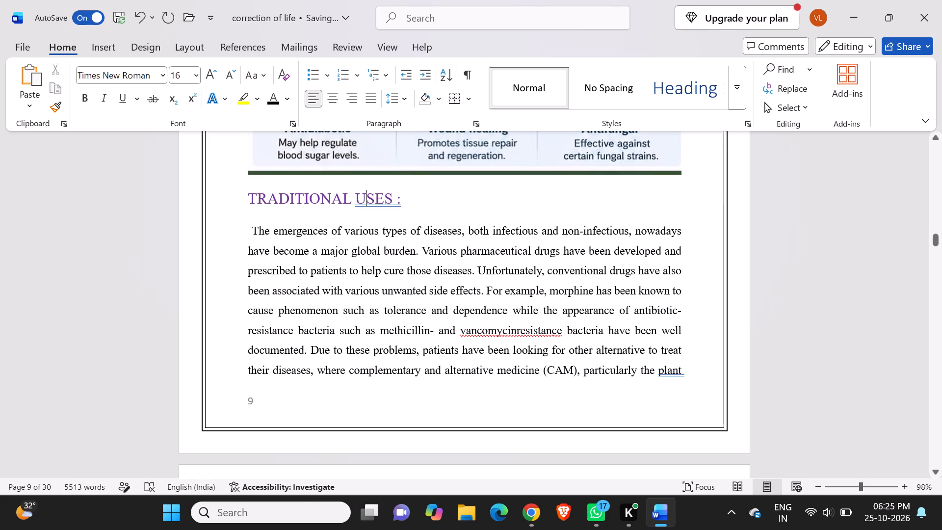
{"action": "left_click_drag", "start_coordinate": [235, 204], "coordinate": [340, 209]}
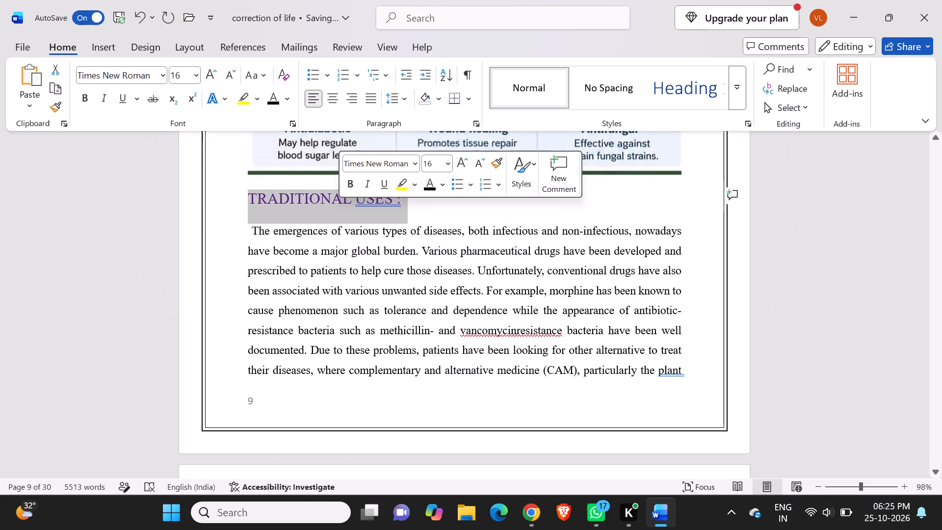
{"action": "left_click", "coordinate": [393, 224]}
Look over pages 10 and 11 and check the formatting of the two-line PHYTOCHEMICAL CONSTITUENTS heading on page 12.
{"action": "scroll", "coordinate": [393, 224], "scroll_direction": "down", "scroll_amount": 10}
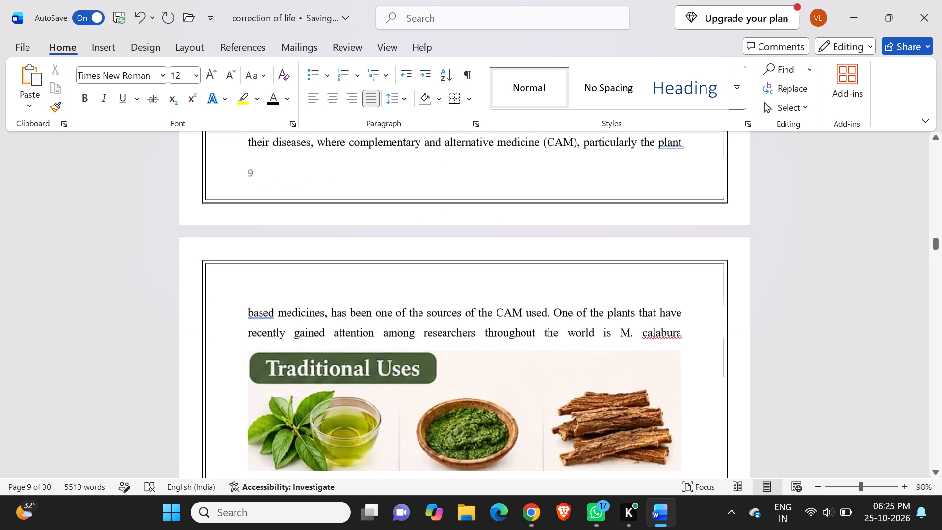
{"action": "scroll", "coordinate": [392, 225], "scroll_direction": "down", "scroll_amount": 20}
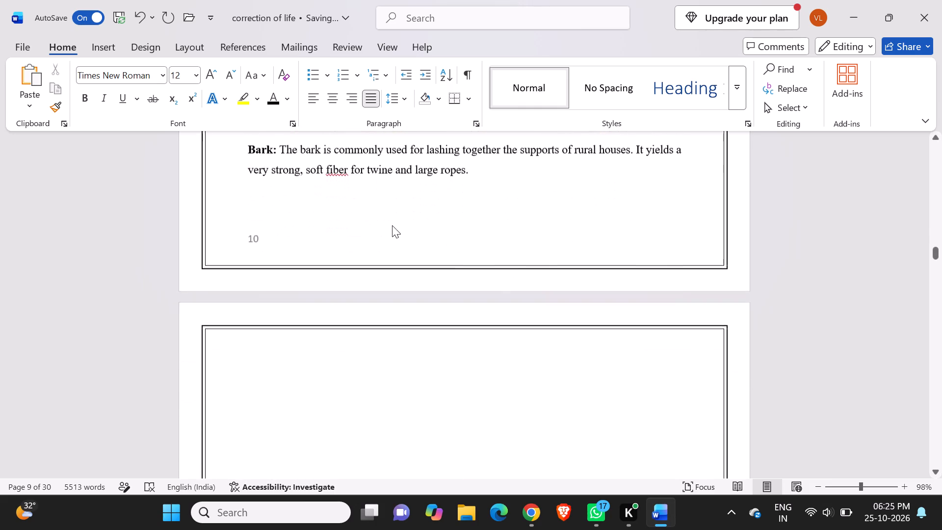
{"action": "scroll", "coordinate": [392, 225], "scroll_direction": "down", "scroll_amount": 5}
{"action": "scroll", "coordinate": [392, 225], "scroll_direction": "down", "scroll_amount": 20}
{"action": "scroll", "coordinate": [392, 225], "scroll_direction": "down", "scroll_amount": 2}
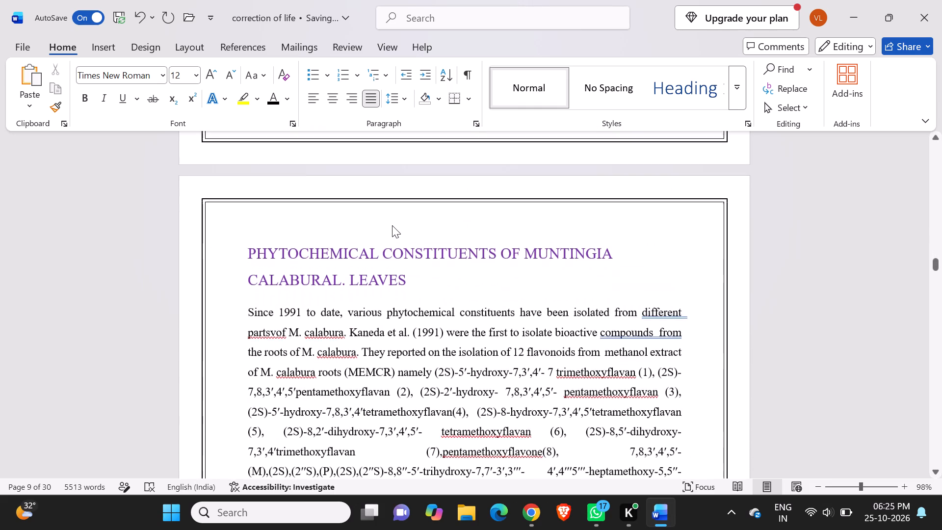
{"action": "left_click_drag", "start_coordinate": [246, 237], "coordinate": [372, 289]}
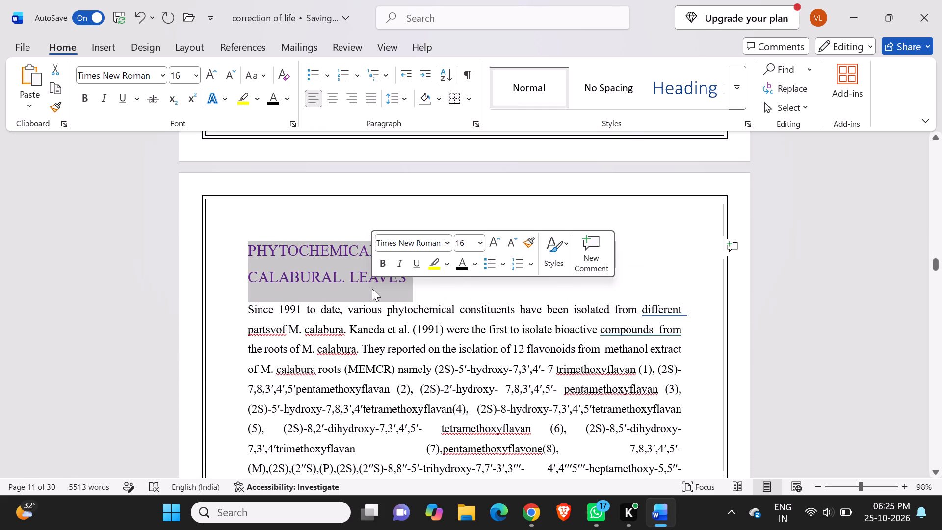
{"action": "left_click", "coordinate": [372, 289]}
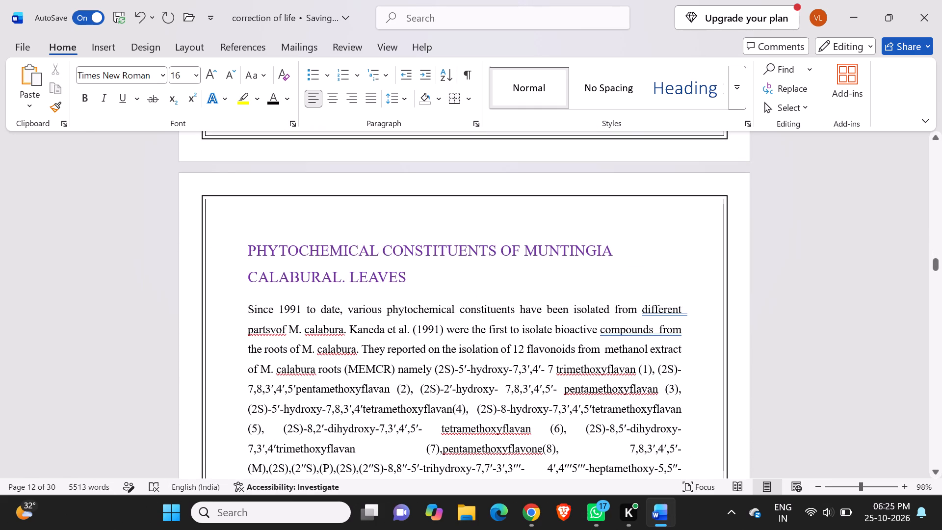
Set line spacing to 1.5 from "Since 1991 to date" on page 12 through the Conclusion to the empty page after it.
{"action": "left_click_drag", "start_coordinate": [238, 307], "coordinate": [368, 488]}
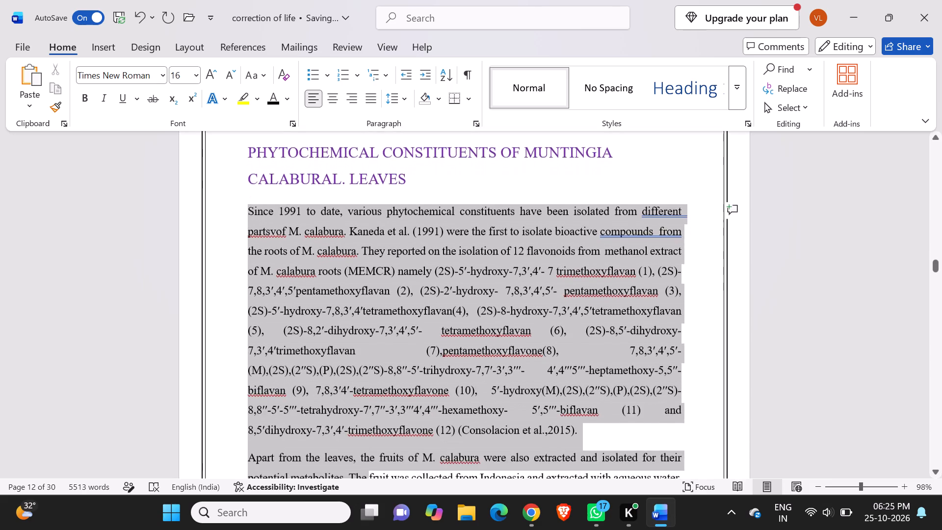
{"action": "left_click_drag", "start_coordinate": [368, 488], "coordinate": [369, 493]}
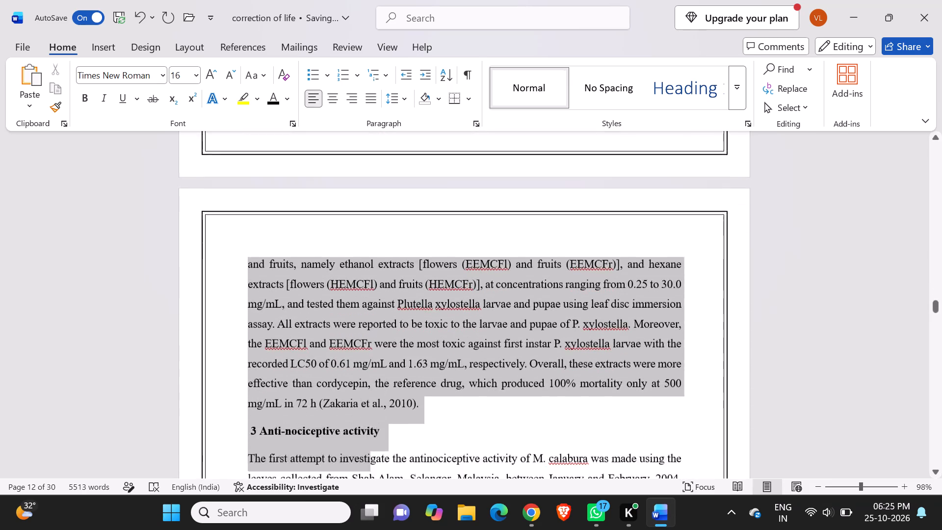
{"action": "left_click_drag", "start_coordinate": [369, 493], "coordinate": [369, 493]}
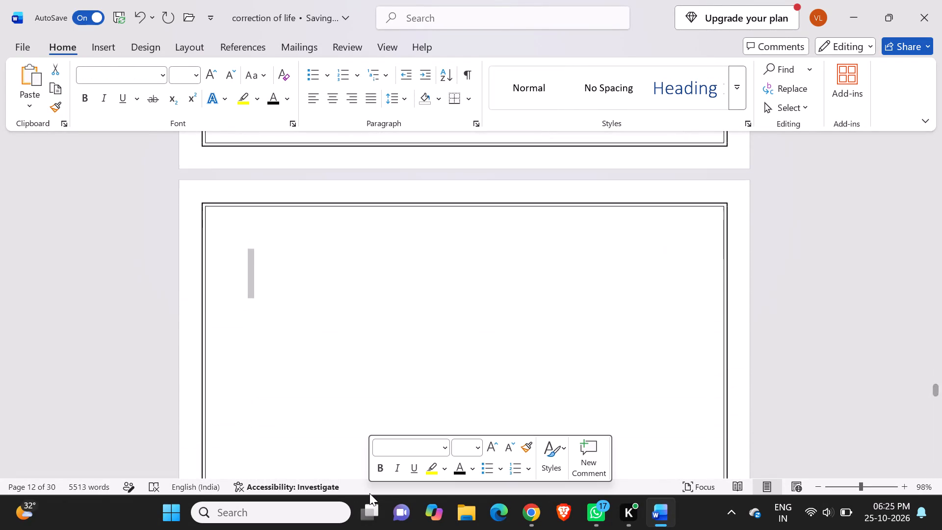
{"action": "left_click", "coordinate": [393, 102]}
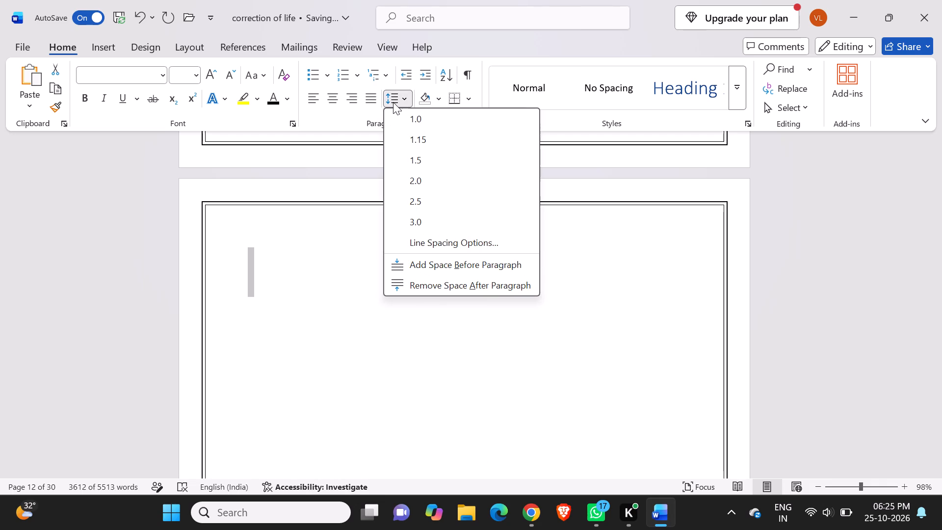
{"action": "left_click", "coordinate": [408, 159]}
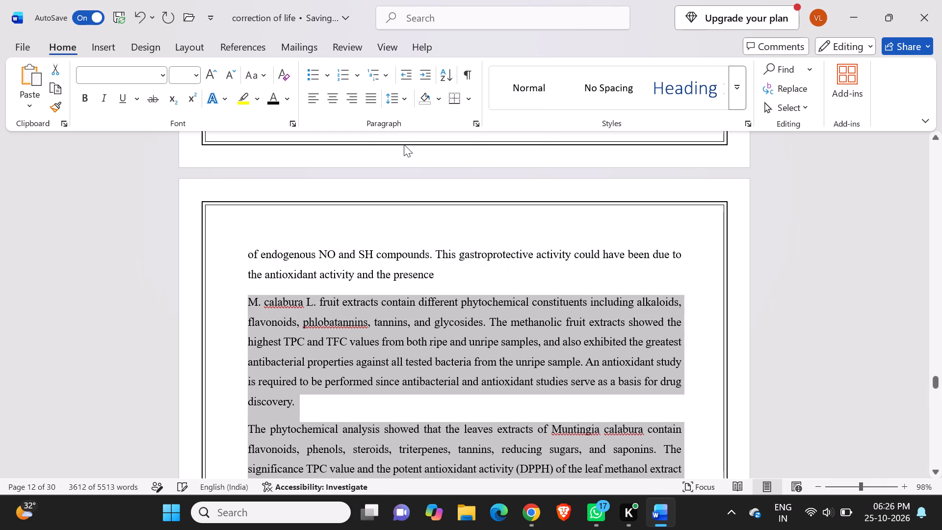
Look over the phytochemical text and Table 1 on pages 11 to 14 to check the line spacing.
{"action": "left_click", "coordinate": [429, 221]}
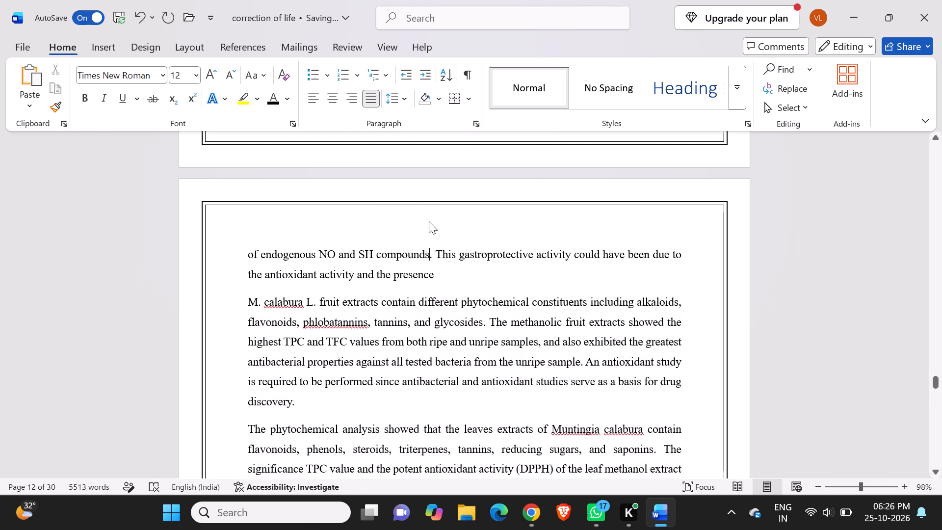
{"action": "scroll", "coordinate": [429, 221], "scroll_direction": "up", "scroll_amount": 6}
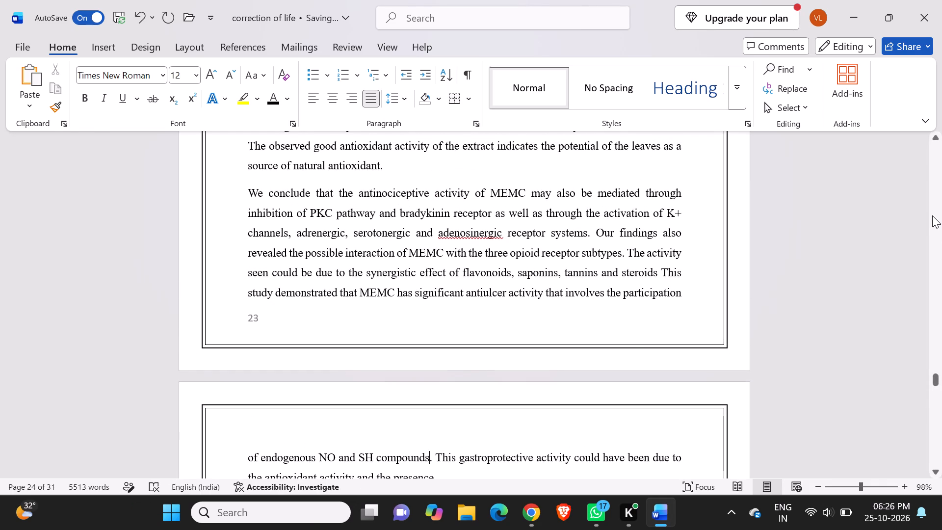
{"action": "left_click", "coordinate": [931, 215]}
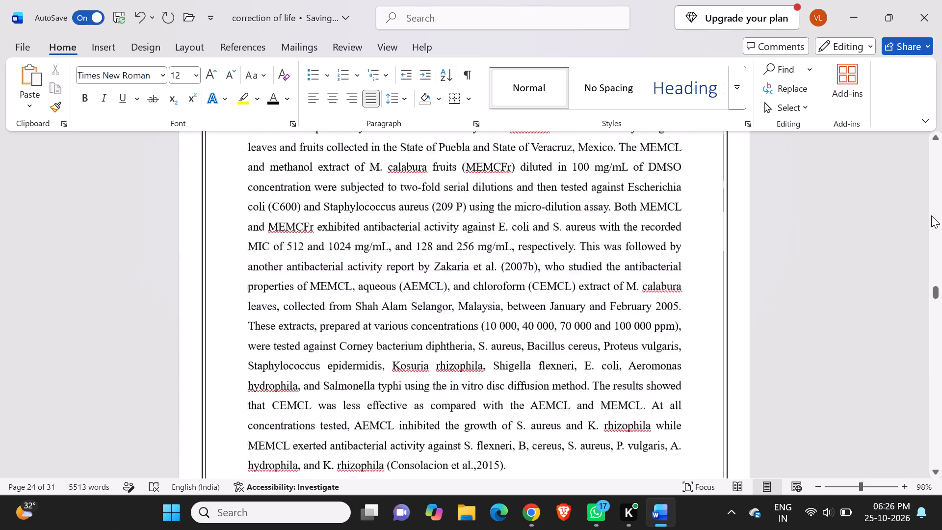
{"action": "left_click", "coordinate": [930, 210]}
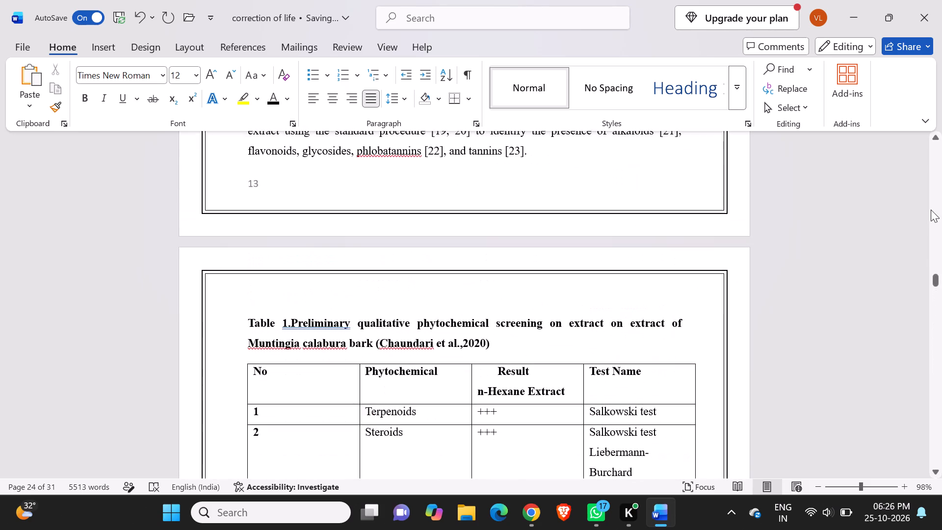
{"action": "scroll", "coordinate": [928, 212], "scroll_direction": "down", "scroll_amount": 13}
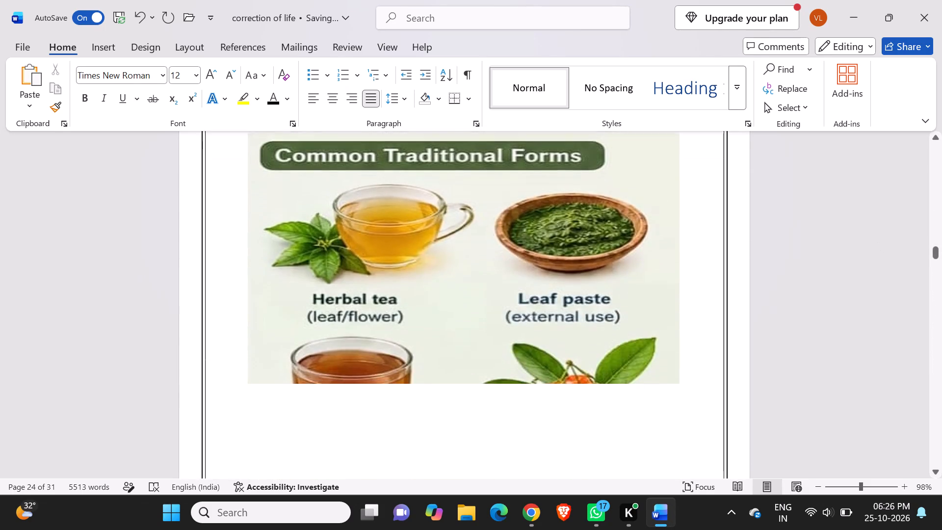
{"action": "scroll", "coordinate": [868, 243], "scroll_direction": "up", "scroll_amount": 12}
{"action": "scroll", "coordinate": [803, 282], "scroll_direction": "down", "scroll_amount": 20}
{"action": "scroll", "coordinate": [803, 282], "scroll_direction": "down", "scroll_amount": 3}
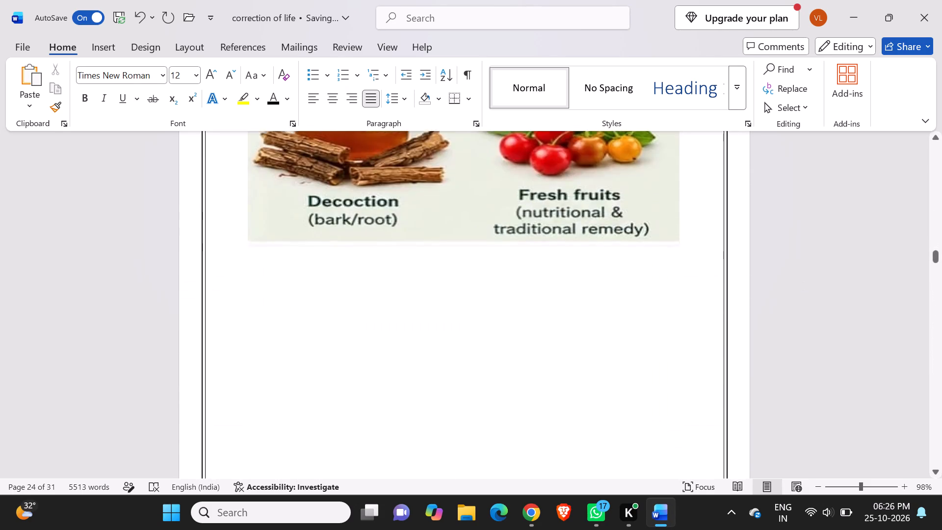
{"action": "scroll", "coordinate": [792, 289], "scroll_direction": "down", "scroll_amount": 18}
{"action": "scroll", "coordinate": [792, 288], "scroll_direction": "down", "scroll_amount": 7}
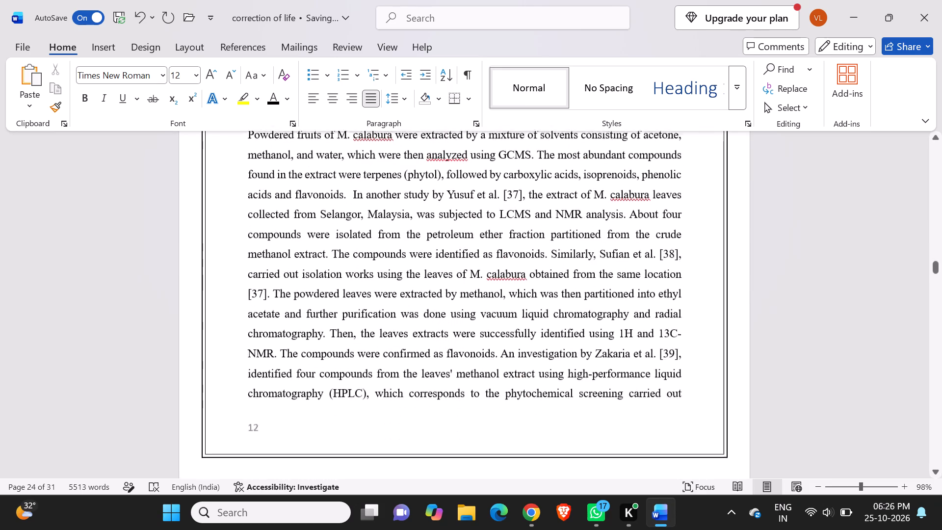
{"action": "scroll", "coordinate": [792, 288], "scroll_direction": "down", "scroll_amount": 12}
{"action": "scroll", "coordinate": [792, 288], "scroll_direction": "down", "scroll_amount": 18}
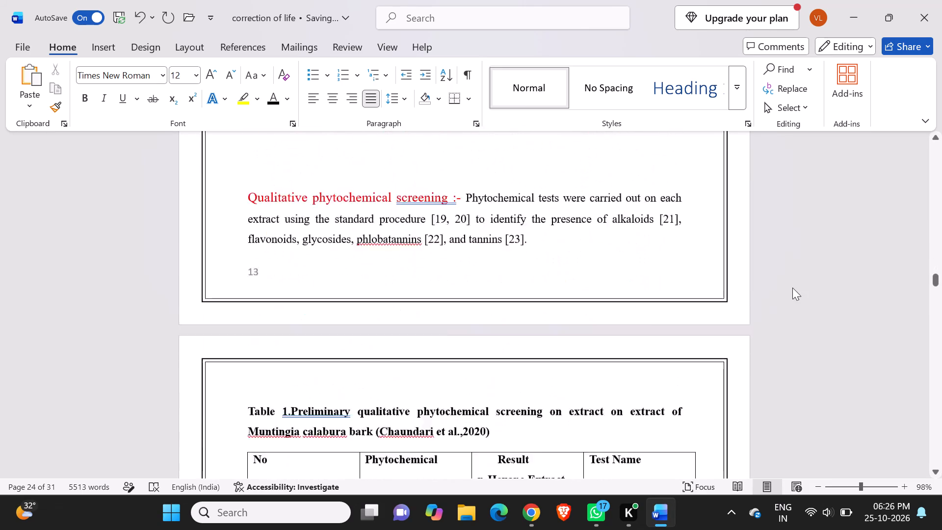
{"action": "scroll", "coordinate": [792, 288], "scroll_direction": "down", "scroll_amount": 5}
{"action": "scroll", "coordinate": [792, 288], "scroll_direction": "down", "scroll_amount": 17}
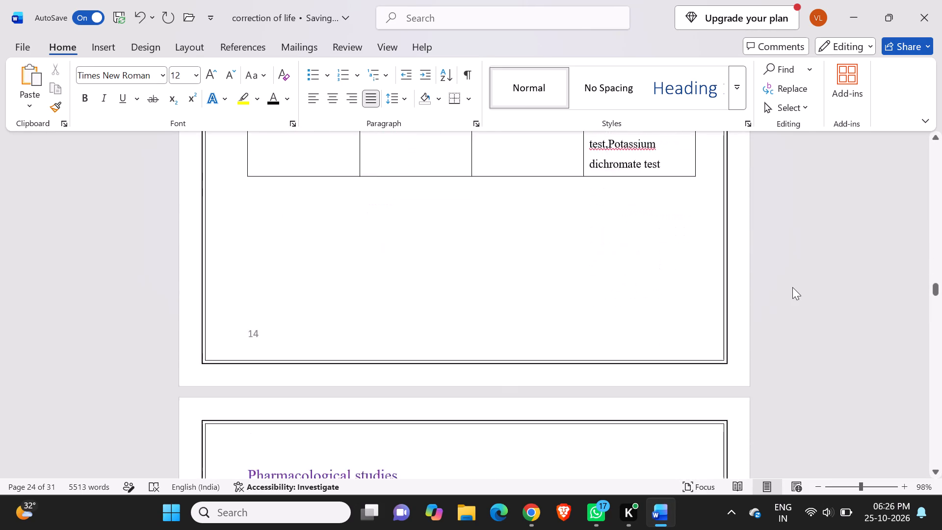
Look over the pharmacological activity sections from page 15 to the Antidiabetic activity heading on page 18, checking spacing and alignment.
{"action": "scroll", "coordinate": [792, 287], "scroll_direction": "down", "scroll_amount": 15}
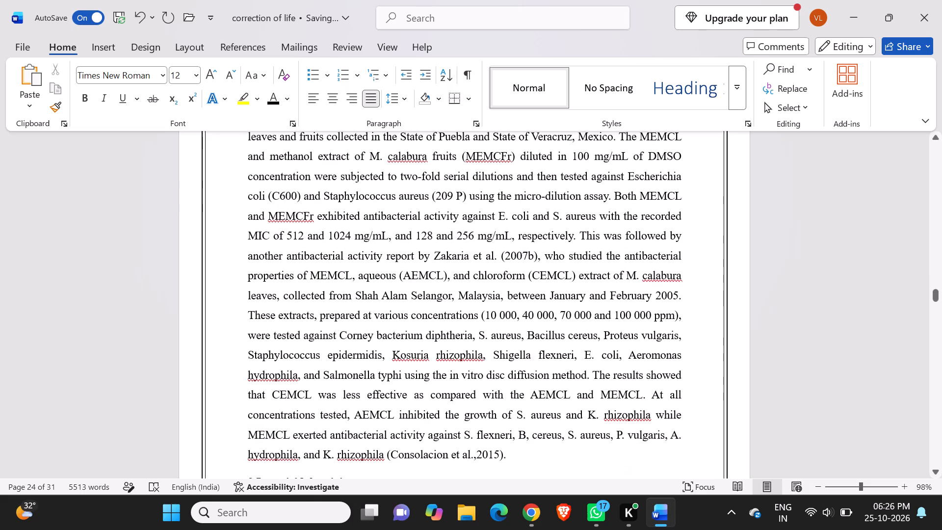
{"action": "scroll", "coordinate": [792, 287], "scroll_direction": "up", "scroll_amount": 6}
{"action": "scroll", "coordinate": [792, 287], "scroll_direction": "down", "scroll_amount": 13}
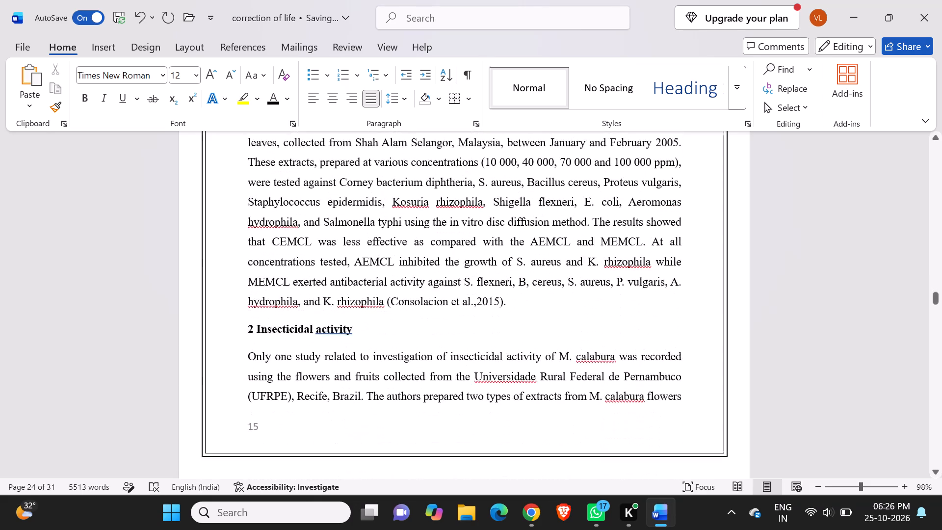
{"action": "scroll", "coordinate": [792, 287], "scroll_direction": "down", "scroll_amount": 18}
{"action": "scroll", "coordinate": [792, 287], "scroll_direction": "down", "scroll_amount": 6}
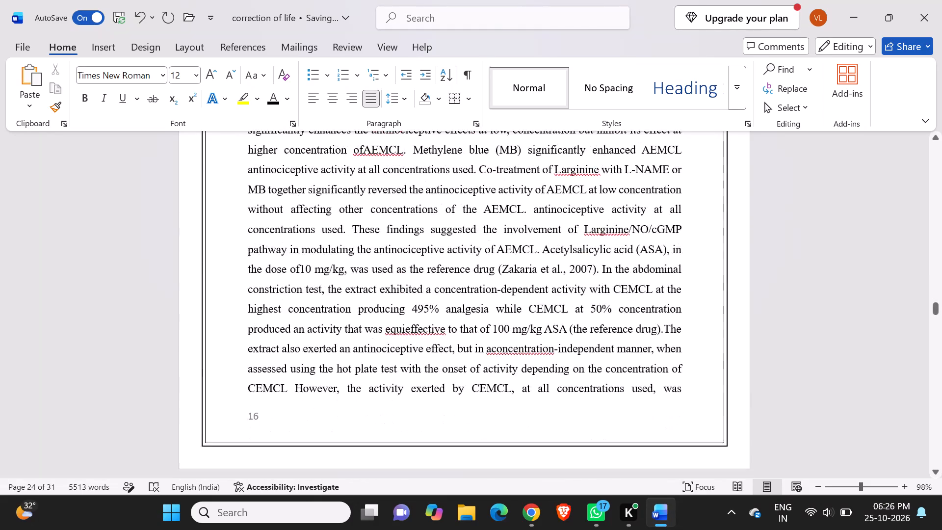
{"action": "scroll", "coordinate": [792, 287], "scroll_direction": "down", "scroll_amount": 16}
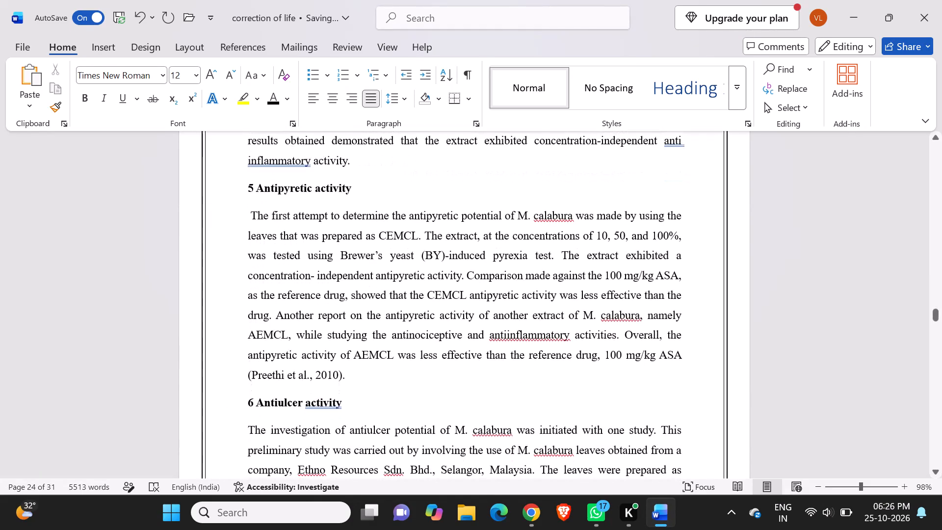
{"action": "scroll", "coordinate": [792, 287], "scroll_direction": "up", "scroll_amount": 5}
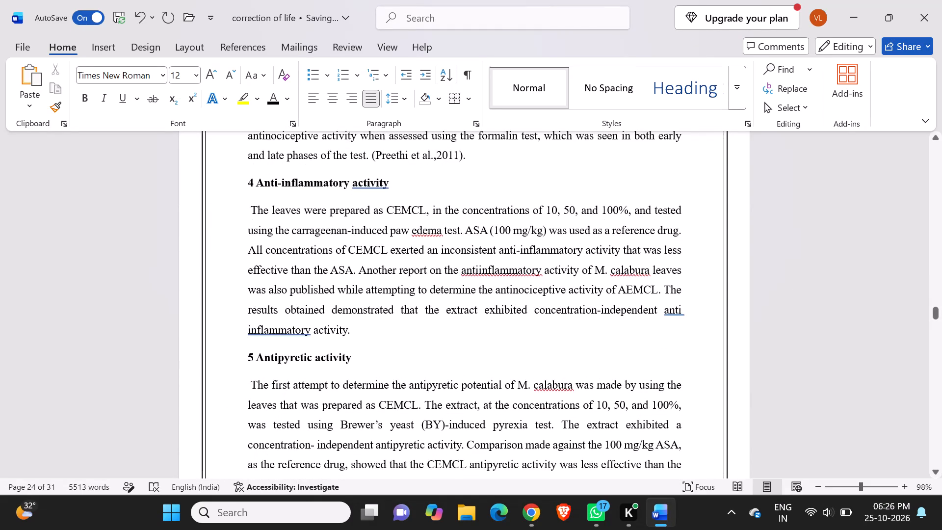
{"action": "scroll", "coordinate": [792, 287], "scroll_direction": "down", "scroll_amount": 18}
{"action": "scroll", "coordinate": [792, 287], "scroll_direction": "down", "scroll_amount": 6}
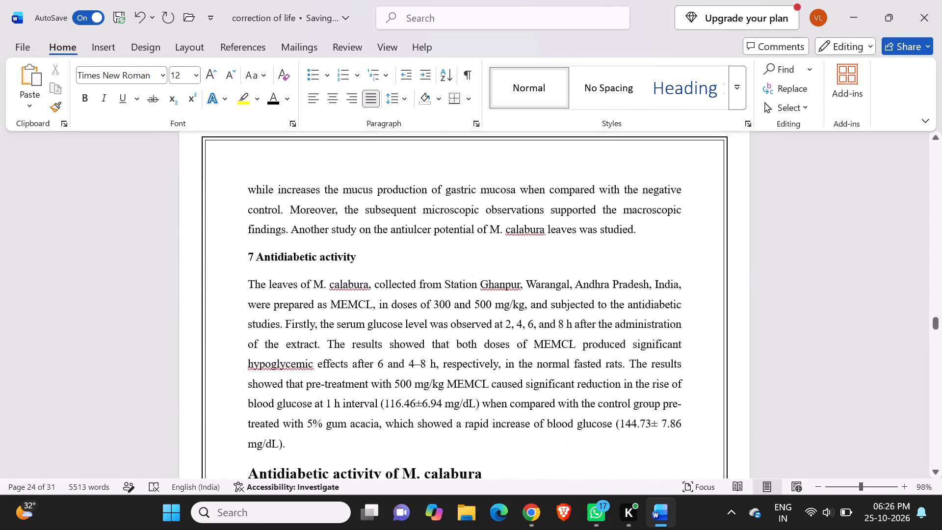
{"action": "scroll", "coordinate": [792, 287], "scroll_direction": "down", "scroll_amount": 10}
{"action": "scroll", "coordinate": [792, 288], "scroll_direction": "up", "scroll_amount": 6}
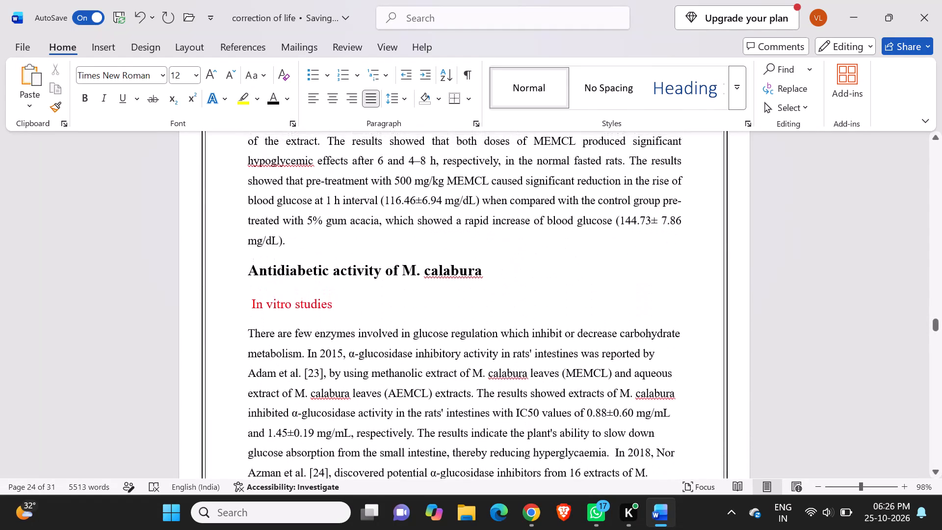
{"action": "scroll", "coordinate": [792, 288], "scroll_direction": "up", "scroll_amount": 5}
{"action": "scroll", "coordinate": [792, 288], "scroll_direction": "down", "scroll_amount": 6}
Apply 1.5 line spacing and justified alignment from "There are few enzymes" under In vitro studies through the pancreatic cell damage paragraph on page 20.
{"action": "left_click_drag", "start_coordinate": [247, 283], "coordinate": [247, 284]}
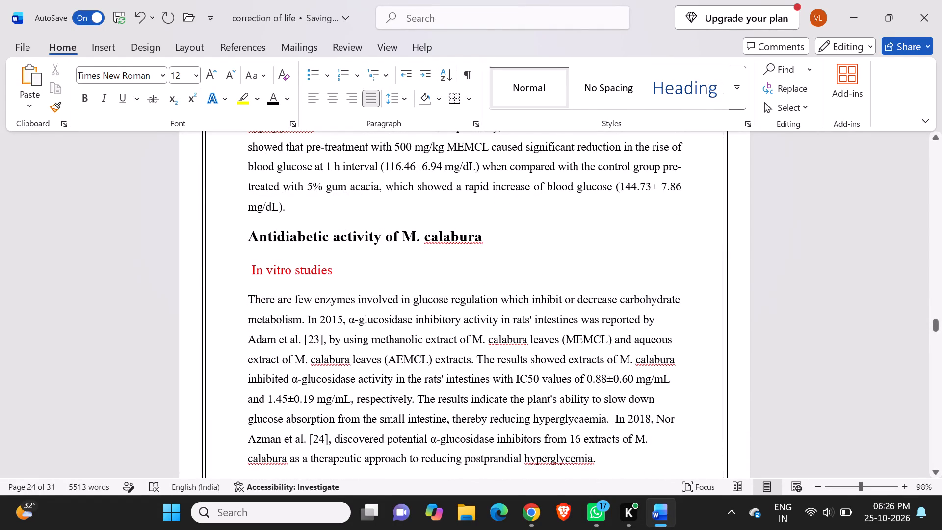
{"action": "left_click_drag", "start_coordinate": [247, 284], "coordinate": [321, 353]}
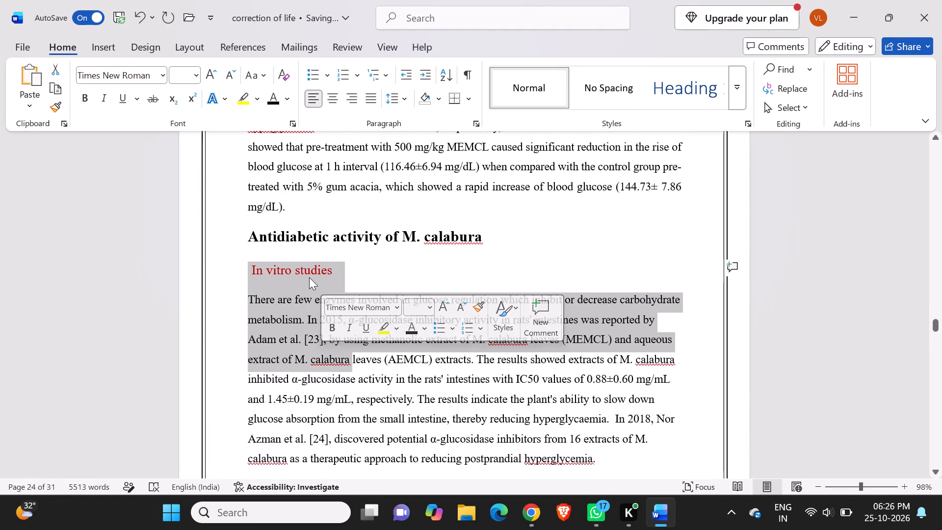
{"action": "left_click", "coordinate": [309, 277]}
{"action": "left_click_drag", "start_coordinate": [245, 294], "coordinate": [338, 345]}
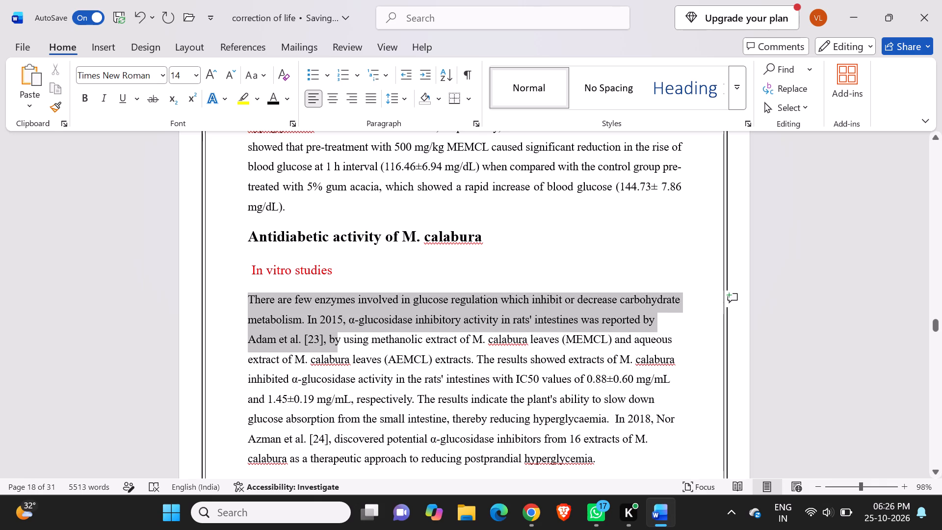
{"action": "left_click_drag", "start_coordinate": [338, 345], "coordinate": [363, 483]}
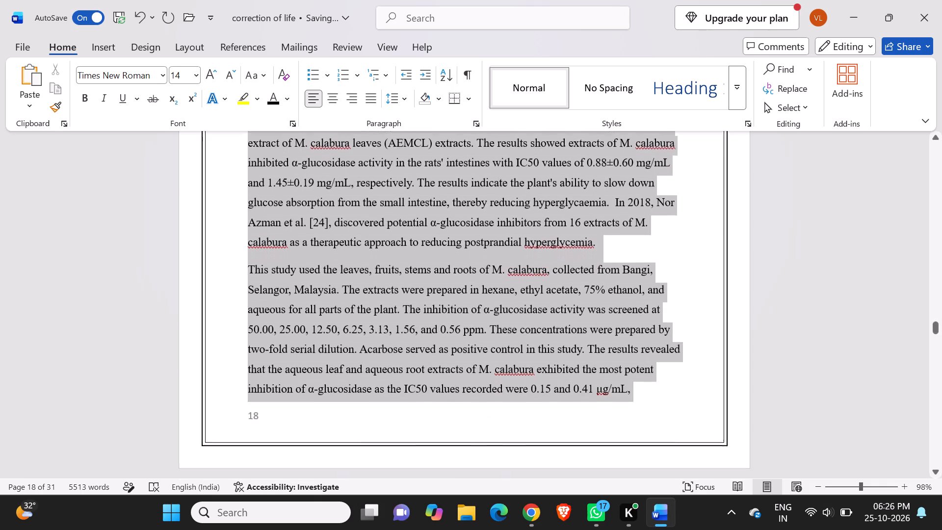
{"action": "left_click_drag", "start_coordinate": [363, 483], "coordinate": [364, 484]}
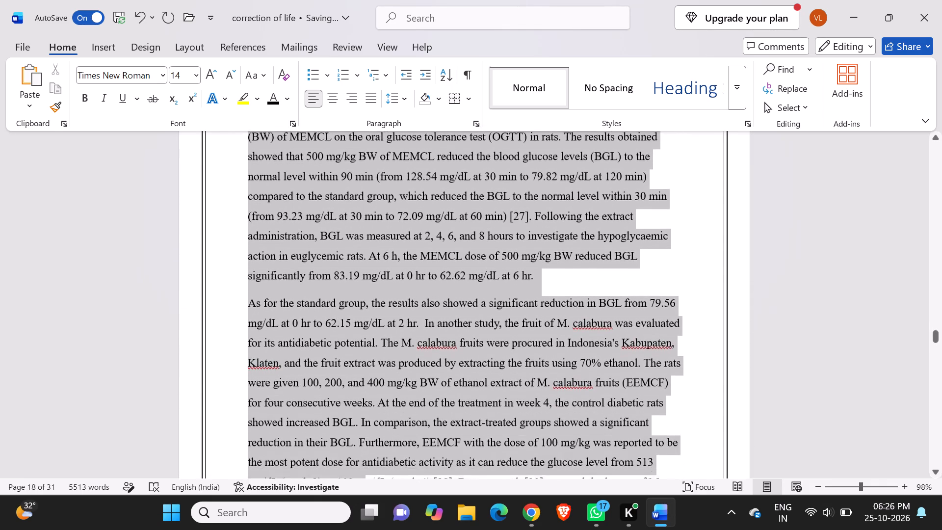
{"action": "left_click_drag", "start_coordinate": [364, 484], "coordinate": [403, 492]}
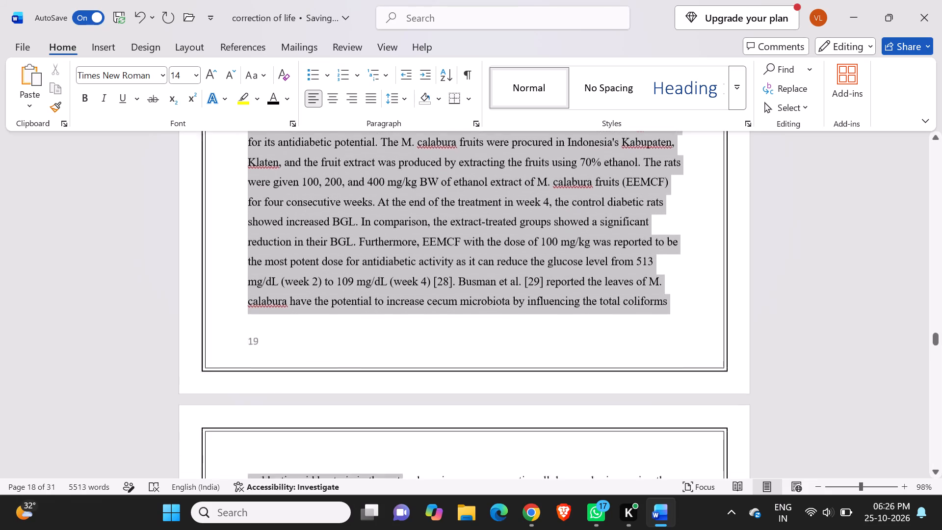
{"action": "left_click_drag", "start_coordinate": [403, 492], "coordinate": [428, 458]}
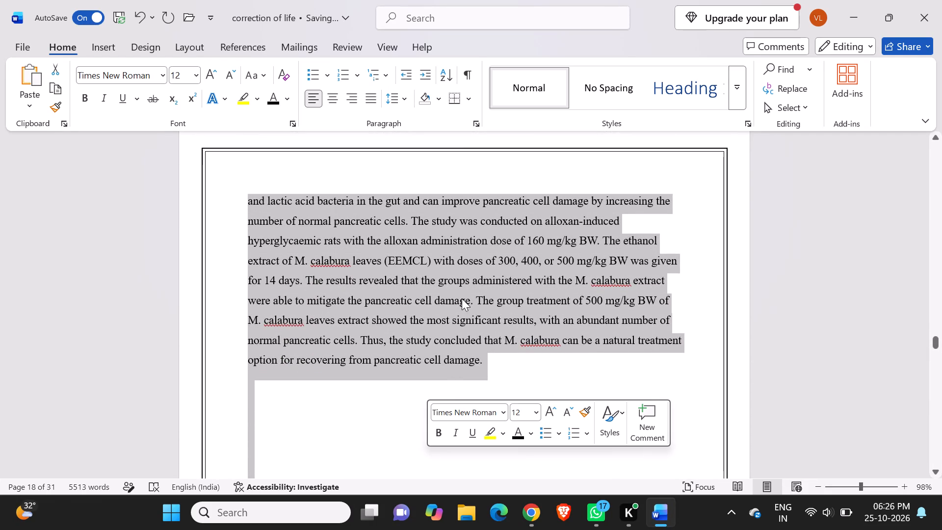
{"action": "left_click", "coordinate": [398, 97]}
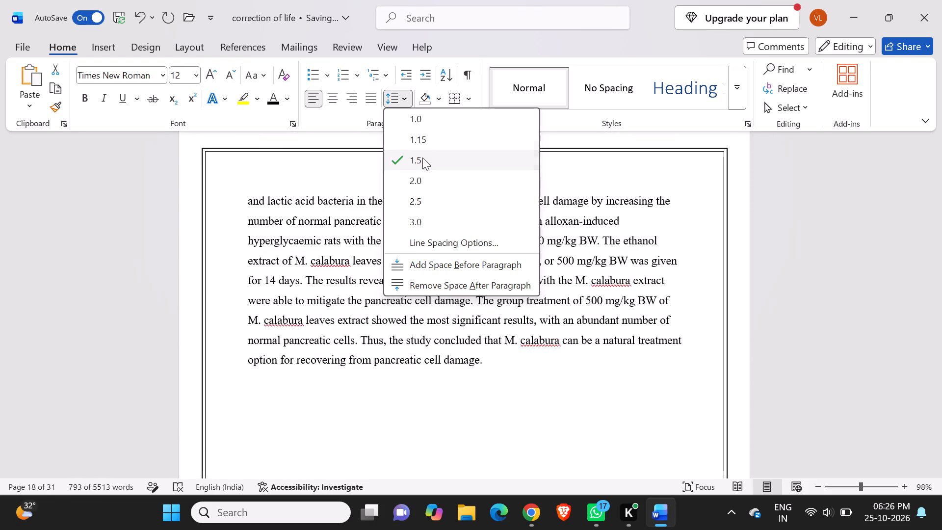
{"action": "left_click", "coordinate": [422, 158]}
{"action": "left_click", "coordinate": [378, 96]}
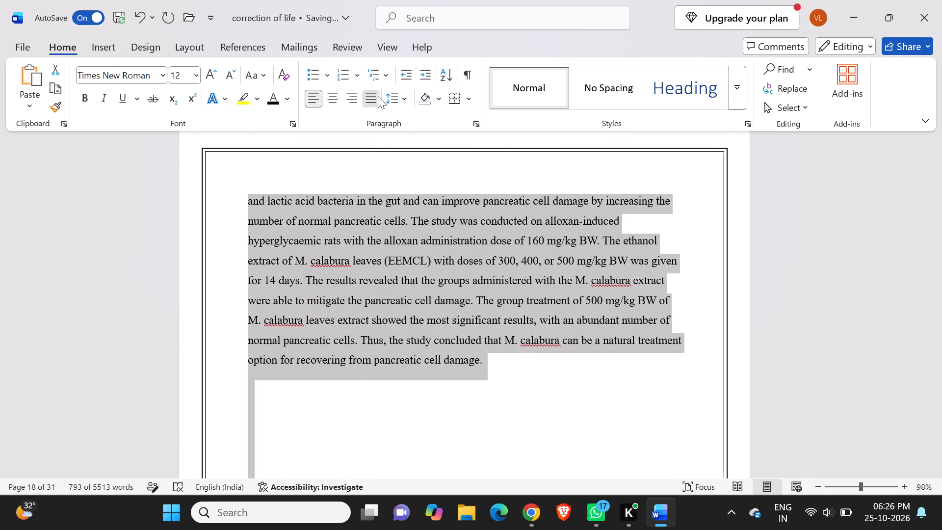
{"action": "left_click", "coordinate": [443, 381]}
Check the alignment of the antidiabetic text on pages 18 to 20 and the Phytochemical Screening tests on pages 20 and 21.
{"action": "scroll", "coordinate": [446, 378], "scroll_direction": "up", "scroll_amount": 3}
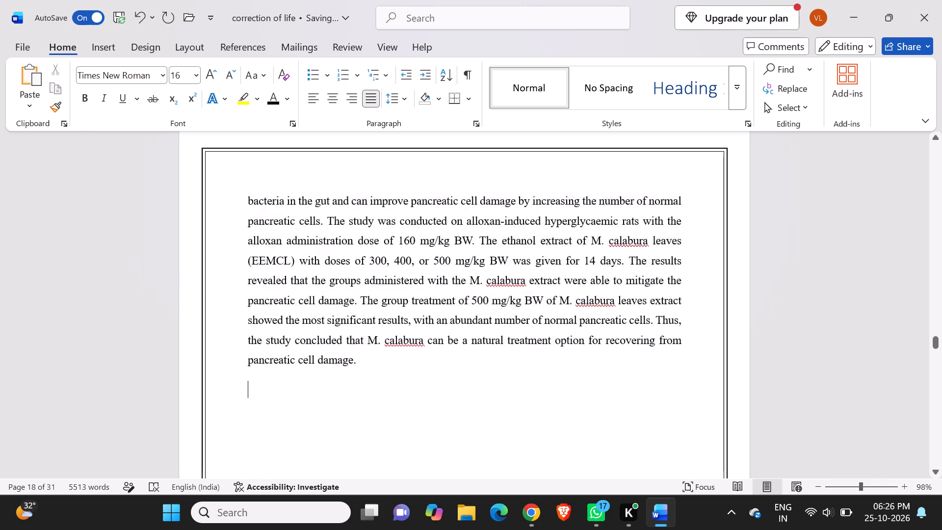
{"action": "scroll", "coordinate": [446, 378], "scroll_direction": "up", "scroll_amount": 19}
{"action": "scroll", "coordinate": [446, 367], "scroll_direction": "up", "scroll_amount": 13}
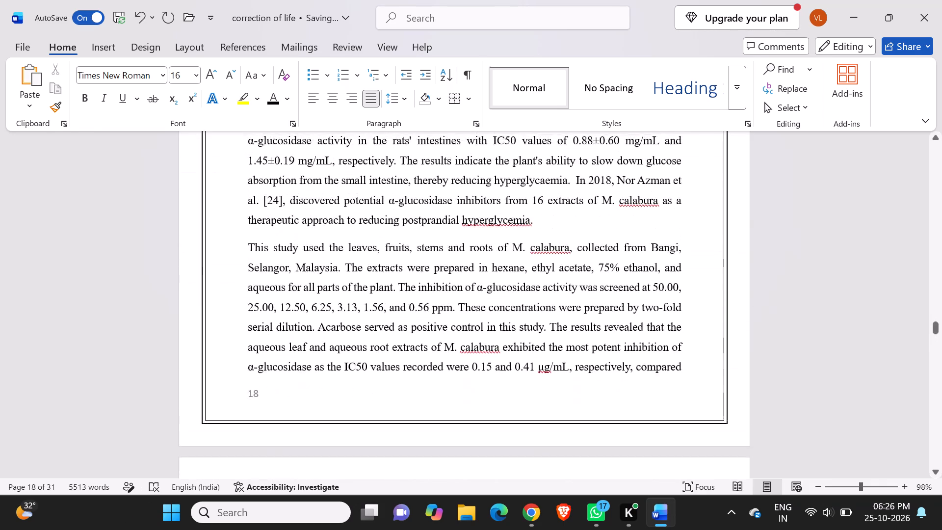
{"action": "scroll", "coordinate": [446, 365], "scroll_direction": "up", "scroll_amount": 8}
{"action": "scroll", "coordinate": [449, 362], "scroll_direction": "down", "scroll_amount": 17}
{"action": "scroll", "coordinate": [448, 360], "scroll_direction": "down", "scroll_amount": 15}
{"action": "scroll", "coordinate": [448, 360], "scroll_direction": "down", "scroll_amount": 14}
{"action": "scroll", "coordinate": [448, 360], "scroll_direction": "down", "scroll_amount": 7}
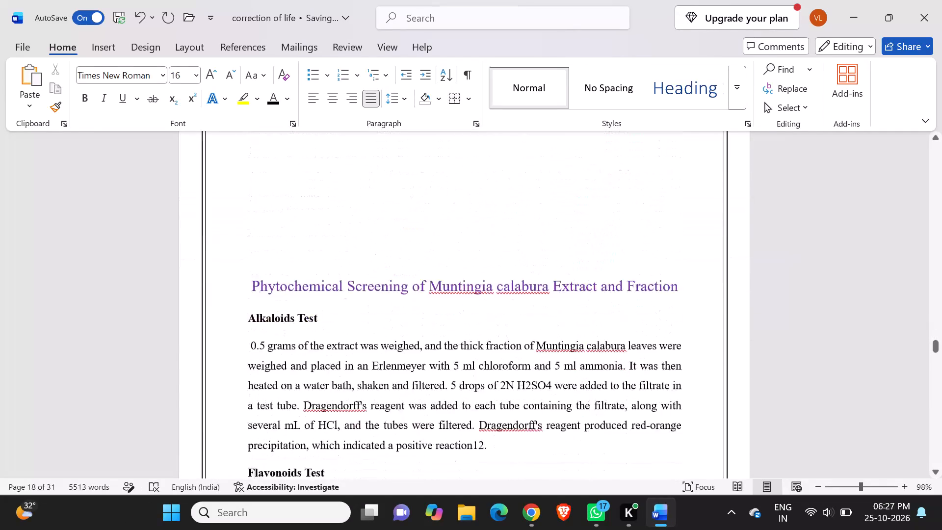
{"action": "scroll", "coordinate": [448, 360], "scroll_direction": "down", "scroll_amount": 18}
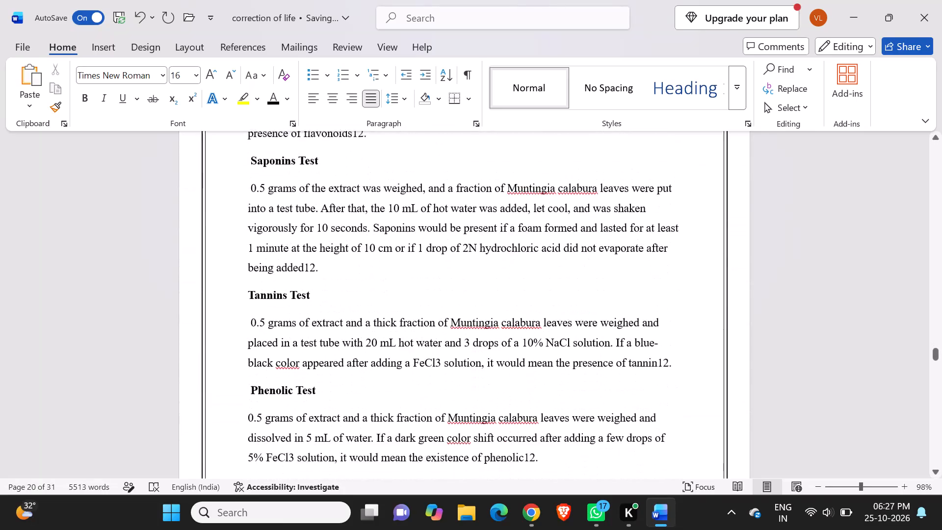
Set line spacing to 1.5 from the Alkaloids Test heading on page 20 through the chloroform: methanol (9:1) paragraph ending "color13." on page 22.
{"action": "scroll", "coordinate": [448, 360], "scroll_direction": "up", "scroll_amount": 17}
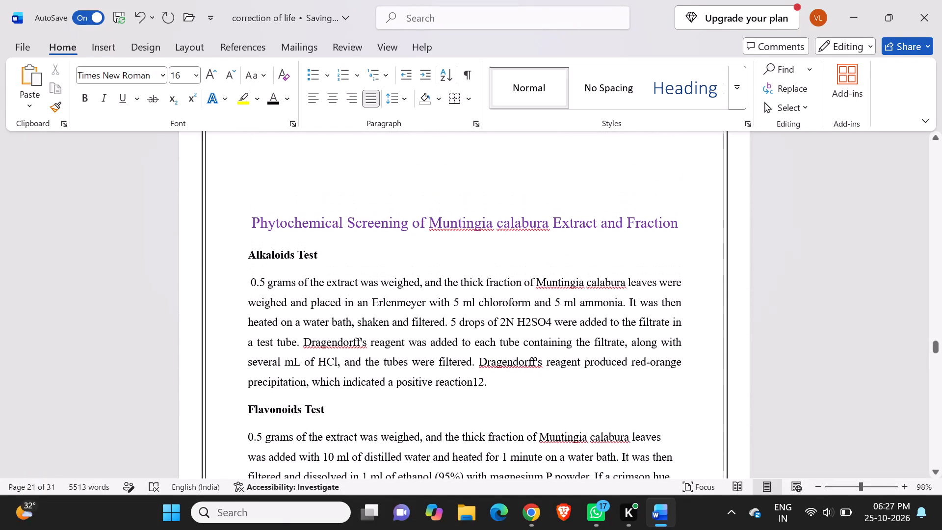
{"action": "left_click_drag", "start_coordinate": [243, 262], "coordinate": [333, 451]}
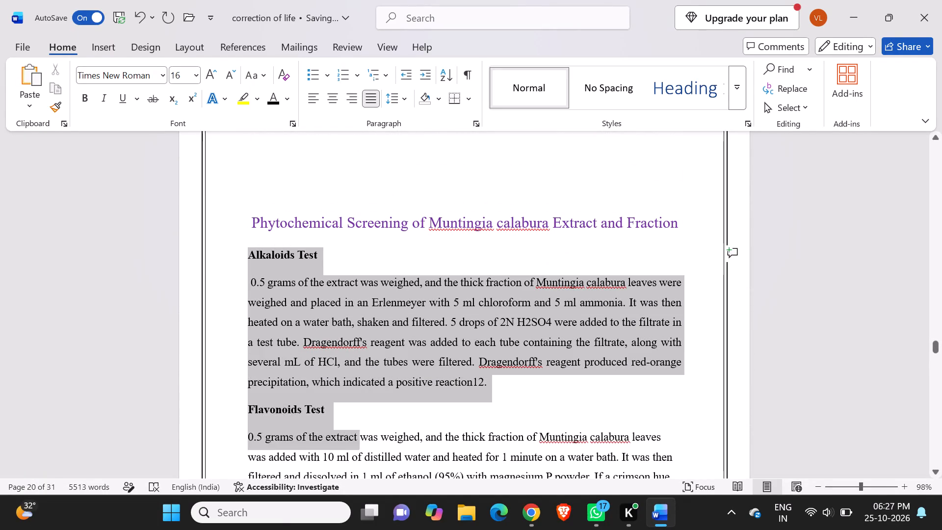
{"action": "left_click_drag", "start_coordinate": [333, 451], "coordinate": [349, 490]}
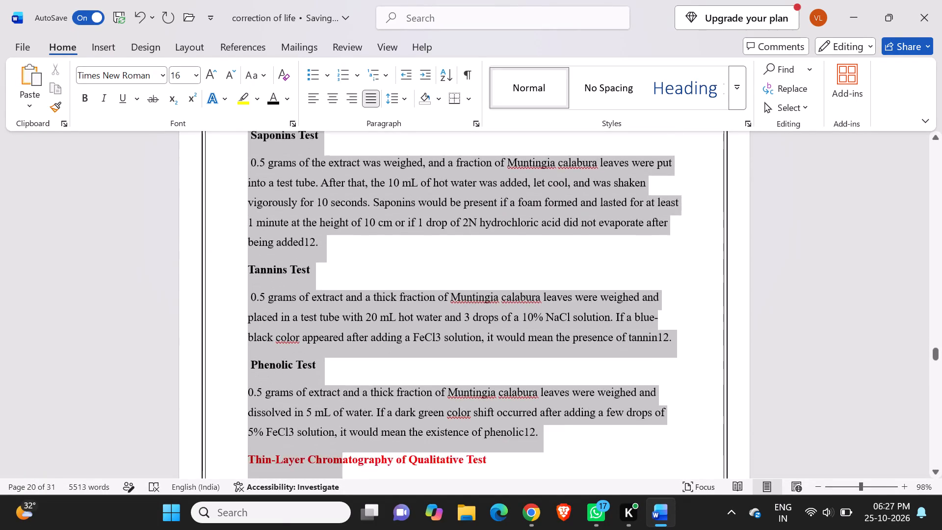
{"action": "left_click_drag", "start_coordinate": [349, 490], "coordinate": [451, 483]}
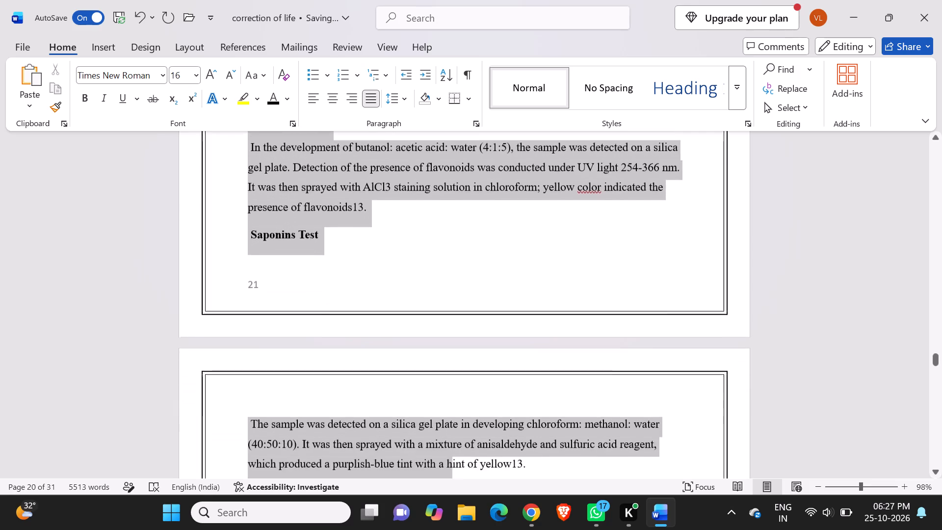
{"action": "left_click_drag", "start_coordinate": [451, 483], "coordinate": [483, 461]}
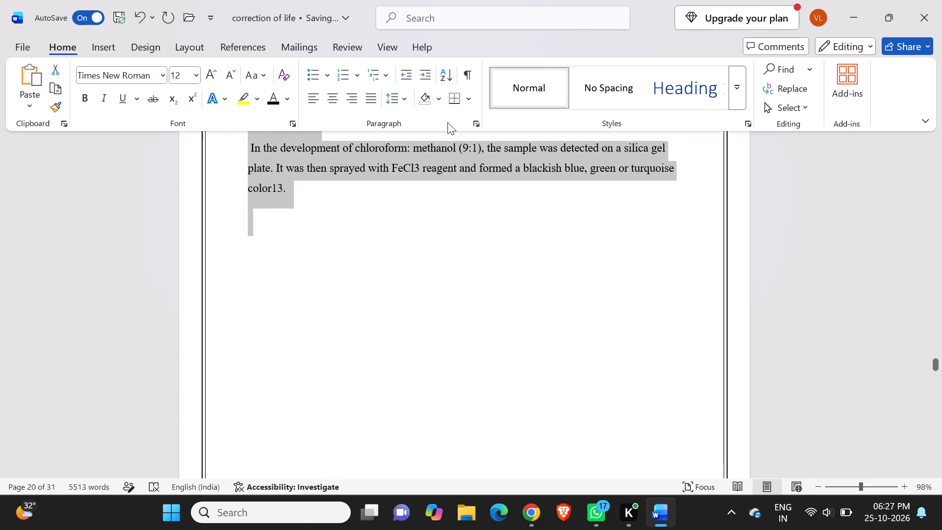
{"action": "left_click", "coordinate": [397, 96]}
{"action": "left_click", "coordinate": [398, 157]}
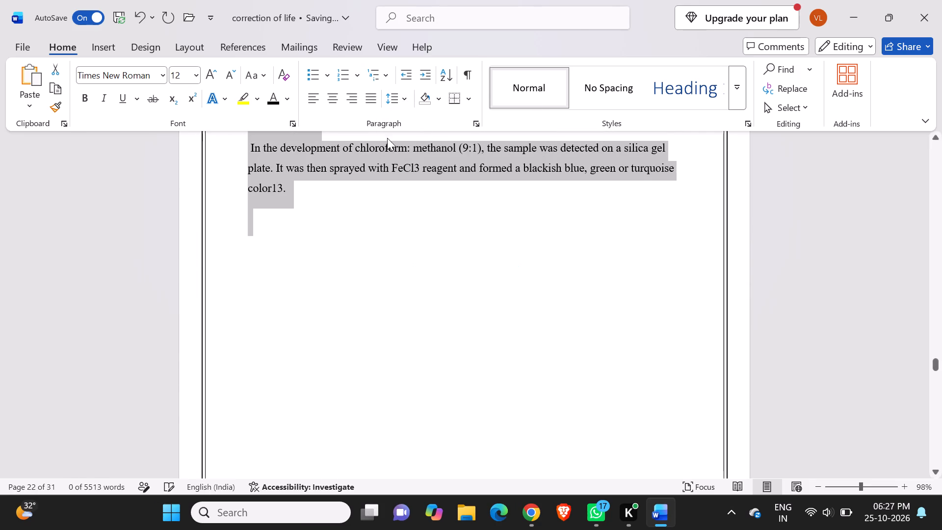
Justify the selected phytochemical test text from the Alkaloids Test heading on page 20 through the paragraph ending "color13." on page 22.
{"action": "left_click", "coordinate": [371, 96]}
{"action": "left_click", "coordinate": [392, 259]}
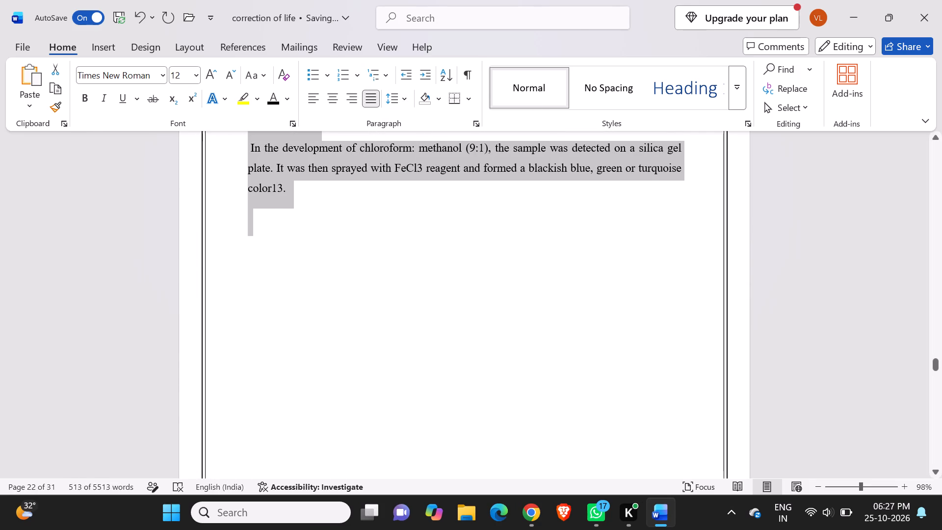
Apply 1.5 line spacing and justified alignment to the Conclusion text from "Current attention towards" on page 23 through "antioxidant effect." on page 24.
{"action": "scroll", "coordinate": [392, 259], "scroll_direction": "down", "scroll_amount": 18}
{"action": "scroll", "coordinate": [392, 259], "scroll_direction": "down", "scroll_amount": 3}
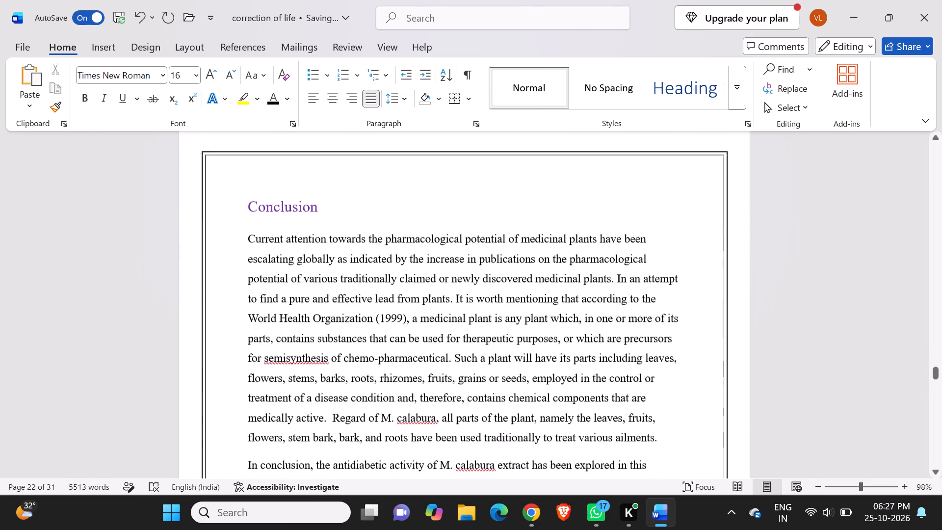
{"action": "scroll", "coordinate": [392, 259], "scroll_direction": "down", "scroll_amount": 1}
{"action": "left_click_drag", "start_coordinate": [249, 159], "coordinate": [324, 275]}
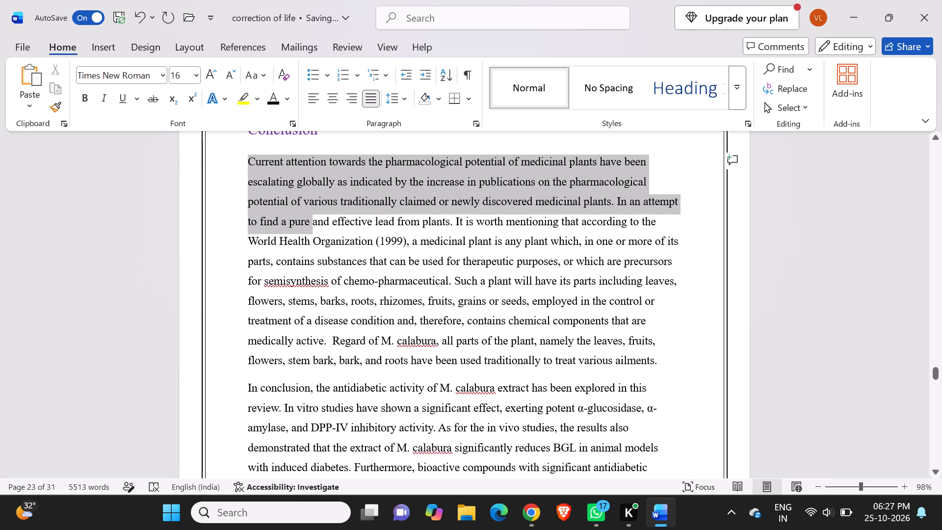
{"action": "left_click_drag", "start_coordinate": [324, 275], "coordinate": [396, 442]}
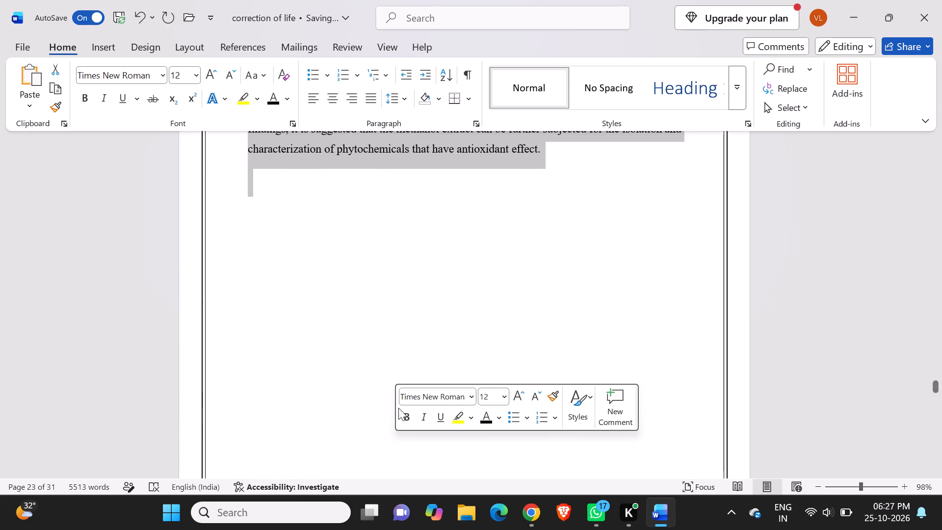
{"action": "left_click", "coordinate": [396, 97]}
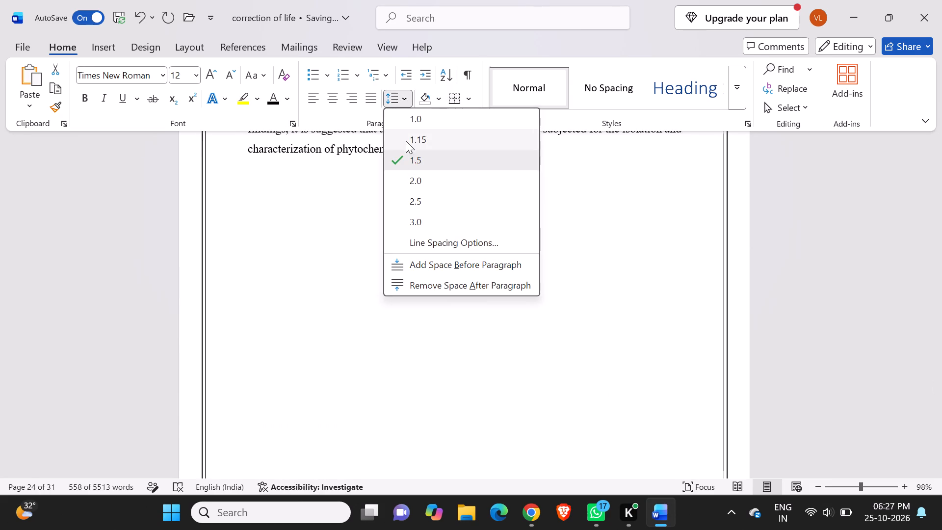
{"action": "left_click", "coordinate": [409, 158]}
{"action": "left_click", "coordinate": [366, 102]}
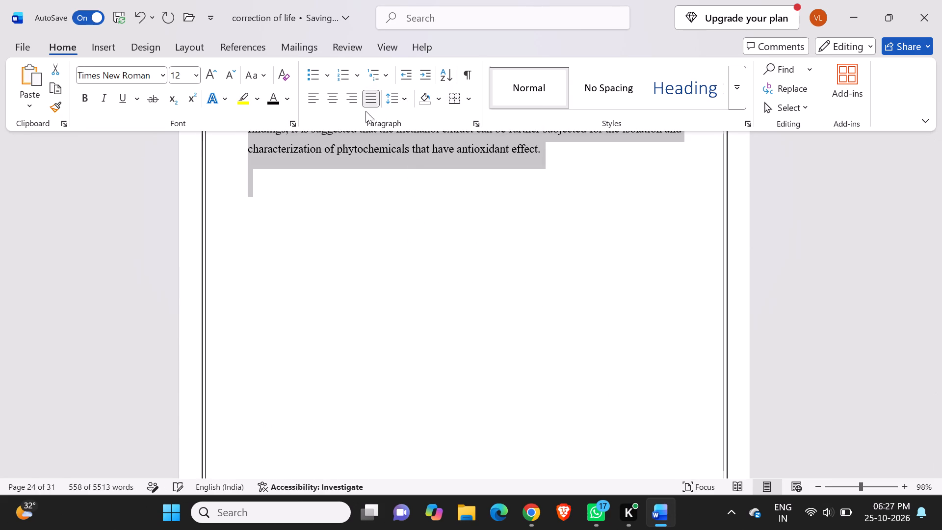
Check the spacing and alignment of the Conclusion paragraphs on pages 23 and 24, and examine the empty area running onto page 25.
{"action": "scroll", "coordinate": [365, 122], "scroll_direction": "up", "scroll_amount": 3}
{"action": "scroll", "coordinate": [349, 231], "scroll_direction": "up", "scroll_amount": 3}
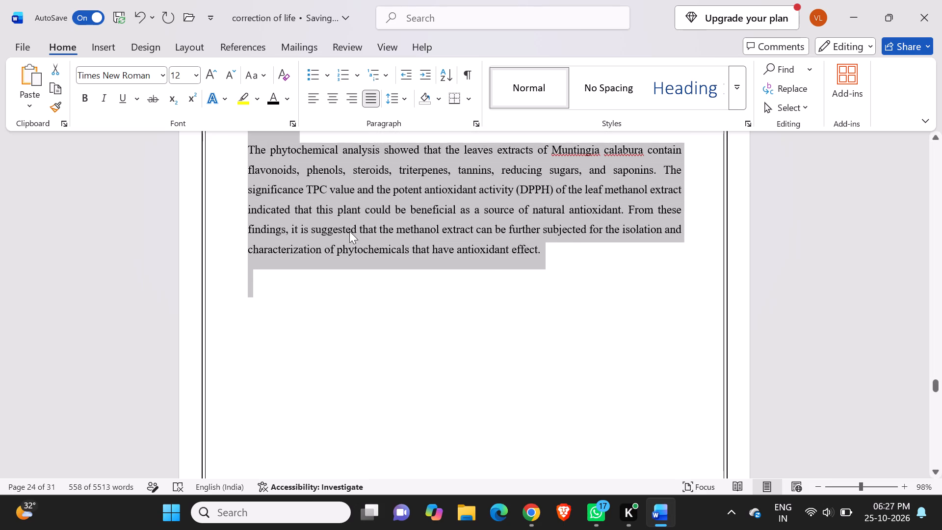
{"action": "left_click", "coordinate": [329, 302]}
{"action": "scroll", "coordinate": [329, 303], "scroll_direction": "up", "scroll_amount": 14}
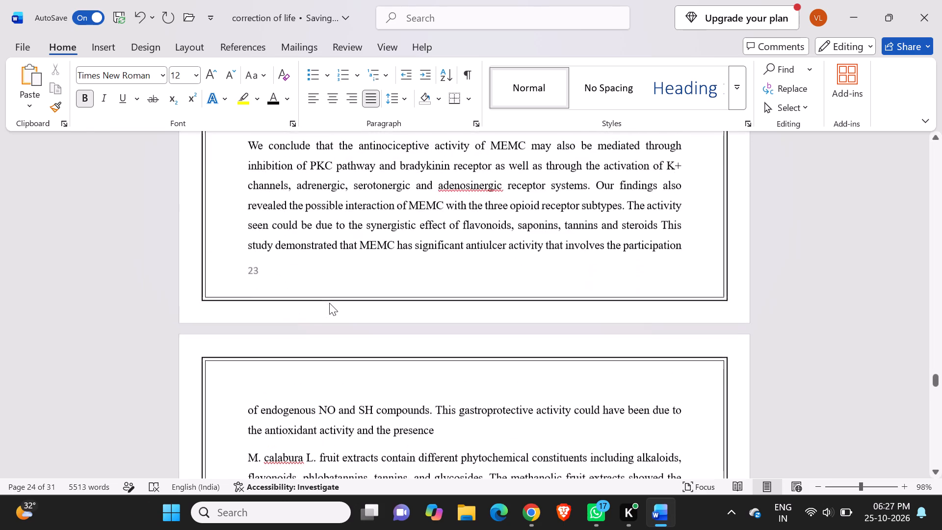
{"action": "scroll", "coordinate": [329, 303], "scroll_direction": "up", "scroll_amount": 13}
{"action": "scroll", "coordinate": [326, 305], "scroll_direction": "down", "scroll_amount": 15}
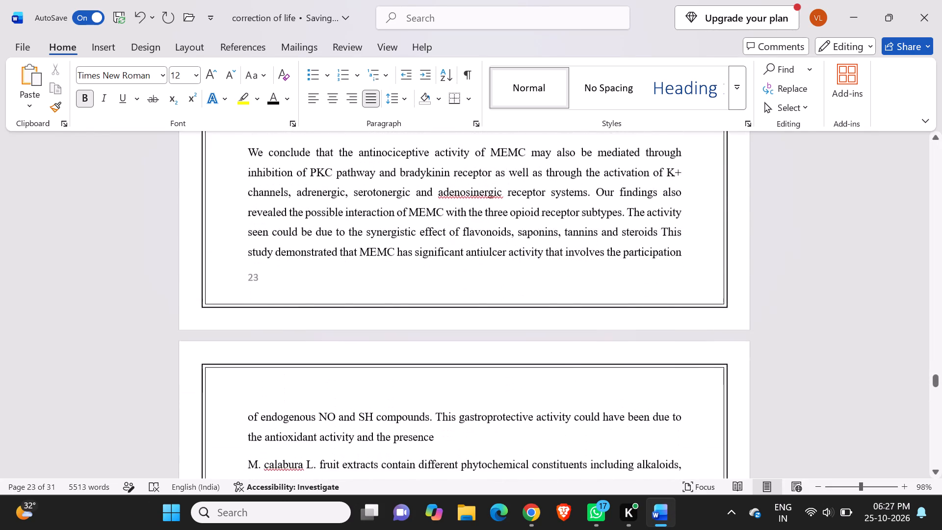
{"action": "scroll", "coordinate": [326, 306], "scroll_direction": "down", "scroll_amount": 12}
{"action": "scroll", "coordinate": [326, 306], "scroll_direction": "down", "scroll_amount": 12}
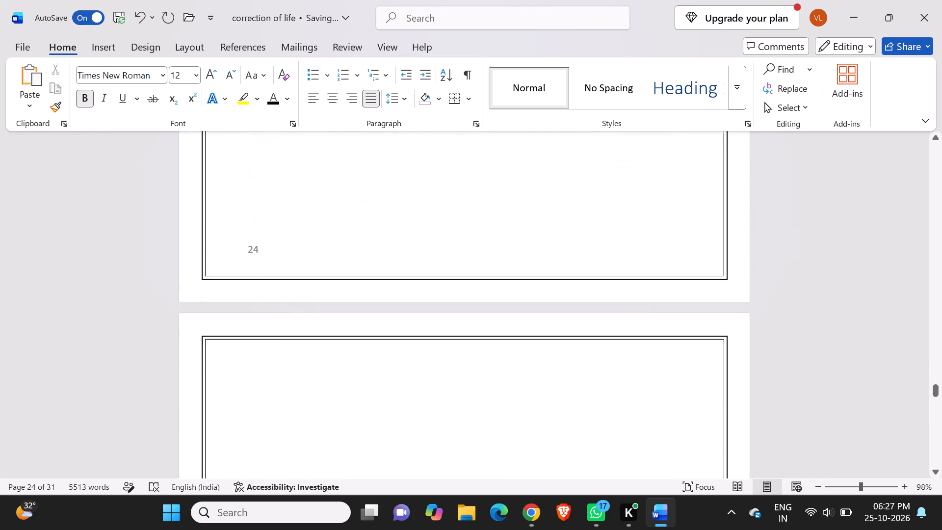
{"action": "scroll", "coordinate": [326, 306], "scroll_direction": "up", "scroll_amount": 12}
{"action": "scroll", "coordinate": [326, 306], "scroll_direction": "down", "scroll_amount": 15}
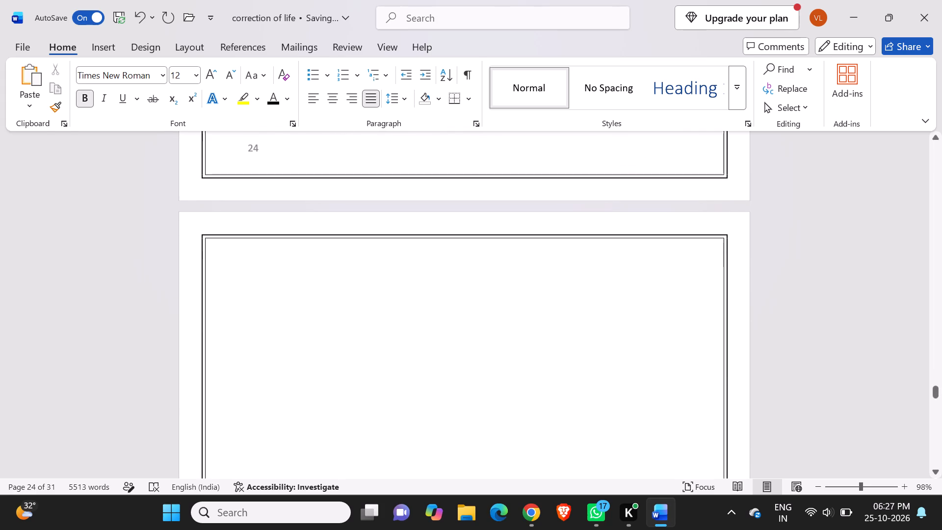
{"action": "left_click", "coordinate": [326, 306]}
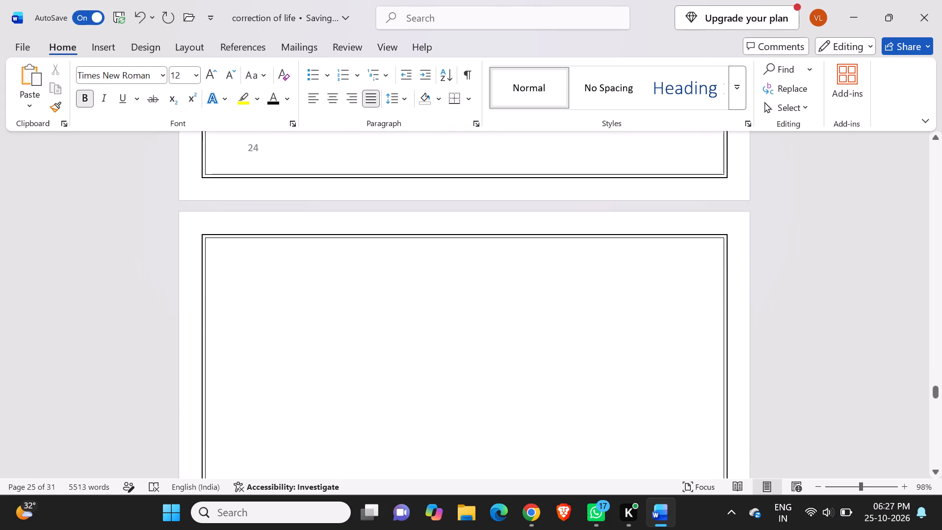
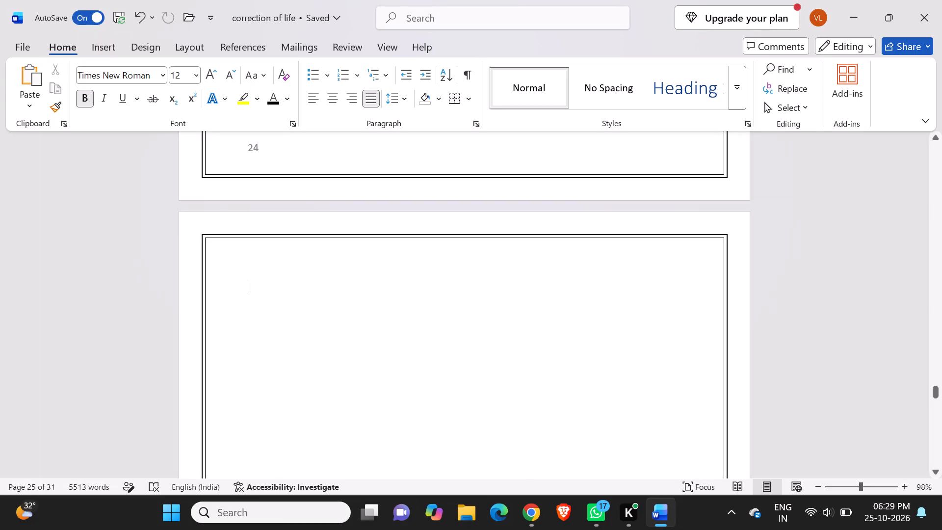
Review the end of the Conclusion on page 24 and the blank space between it and the top of page 25.
{"action": "scroll", "coordinate": [557, 296], "scroll_direction": "down", "scroll_amount": 1}
{"action": "scroll", "coordinate": [557, 296], "scroll_direction": "up", "scroll_amount": 6}
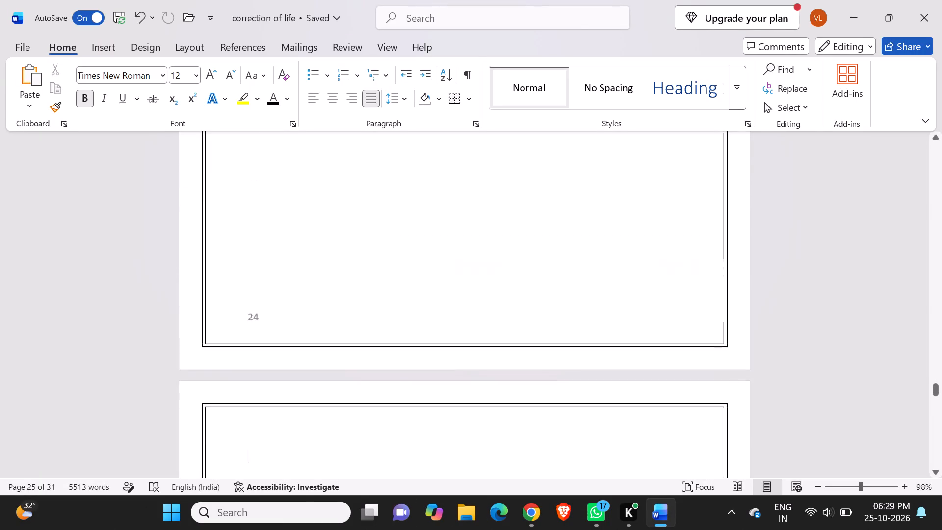
{"action": "scroll", "coordinate": [557, 296], "scroll_direction": "up", "scroll_amount": 11}
{"action": "scroll", "coordinate": [557, 295], "scroll_direction": "down", "scroll_amount": 4}
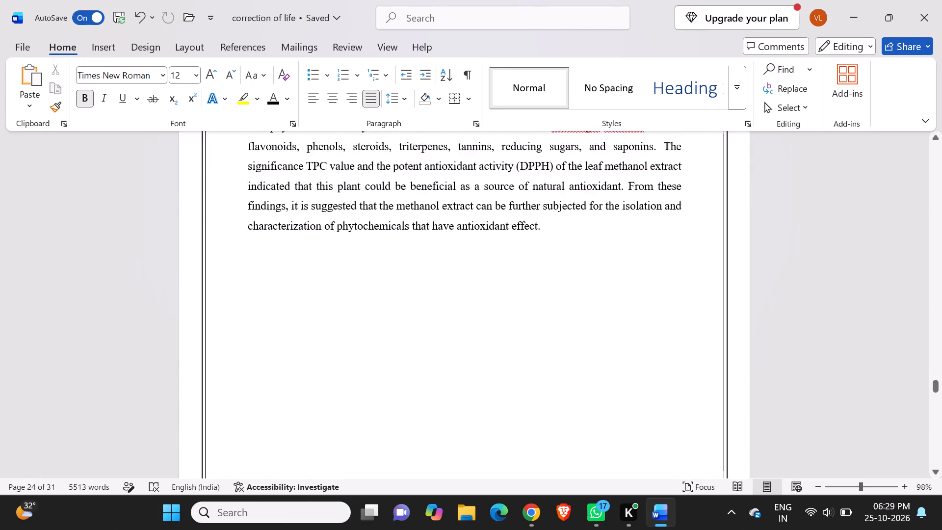
{"action": "scroll", "coordinate": [557, 295], "scroll_direction": "down", "scroll_amount": 6}
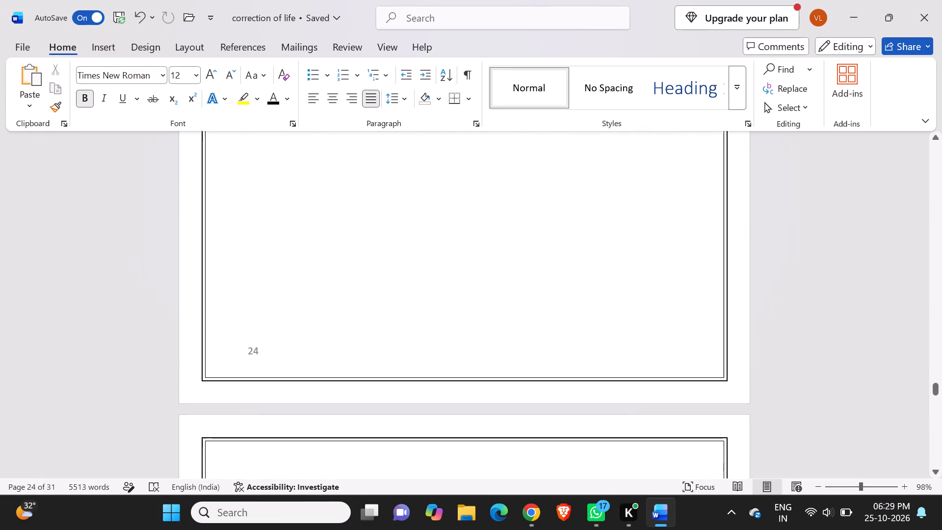
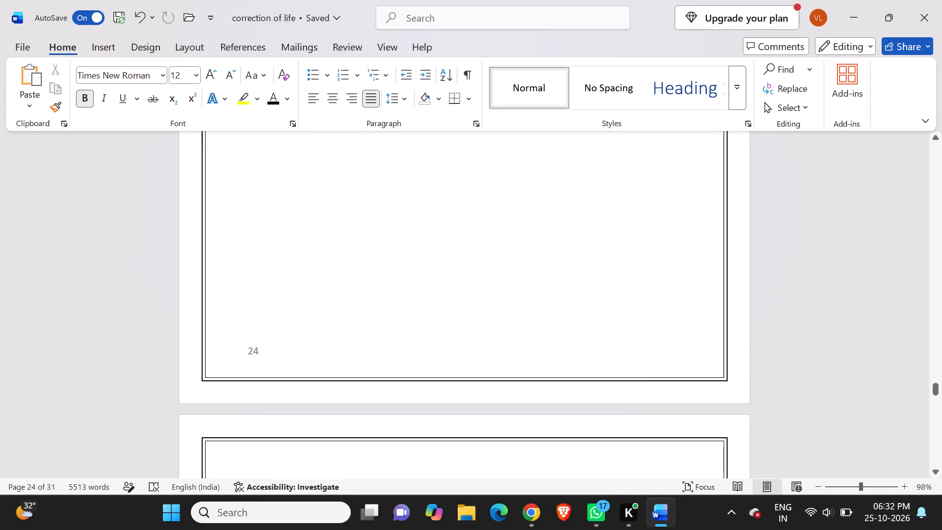
Look back through the document from page 24 to the Traditional Uses section before page 11, checking the layout of the pages.
{"action": "left_click", "coordinate": [931, 190]}
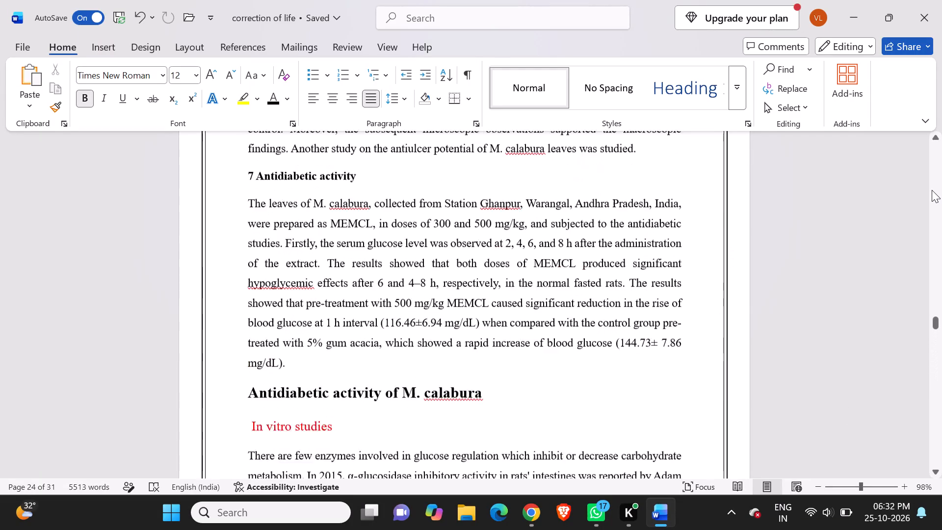
{"action": "left_click", "coordinate": [932, 190]}
{"action": "scroll", "coordinate": [932, 190], "scroll_direction": "up", "scroll_amount": 4}
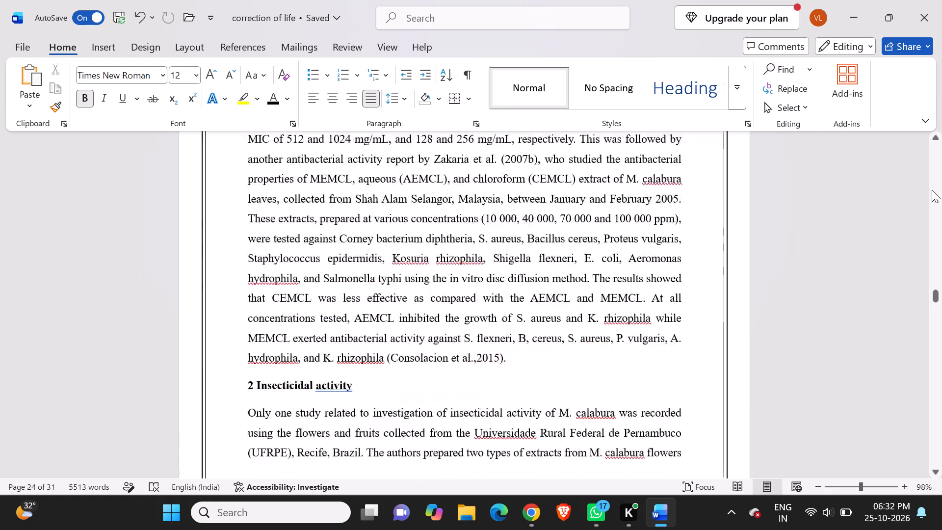
{"action": "scroll", "coordinate": [932, 190], "scroll_direction": "up", "scroll_amount": 16}
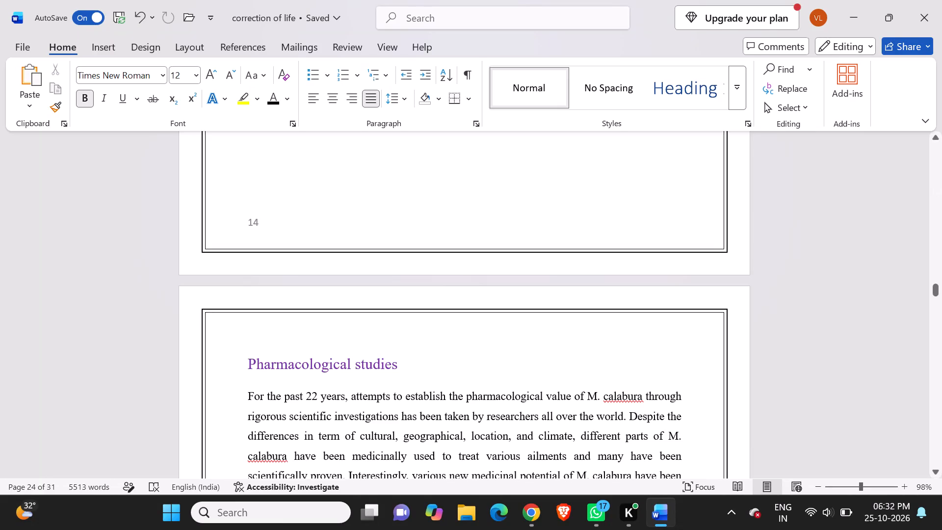
{"action": "scroll", "coordinate": [797, 203], "scroll_direction": "up", "scroll_amount": 20}
{"action": "scroll", "coordinate": [797, 203], "scroll_direction": "up", "scroll_amount": 1}
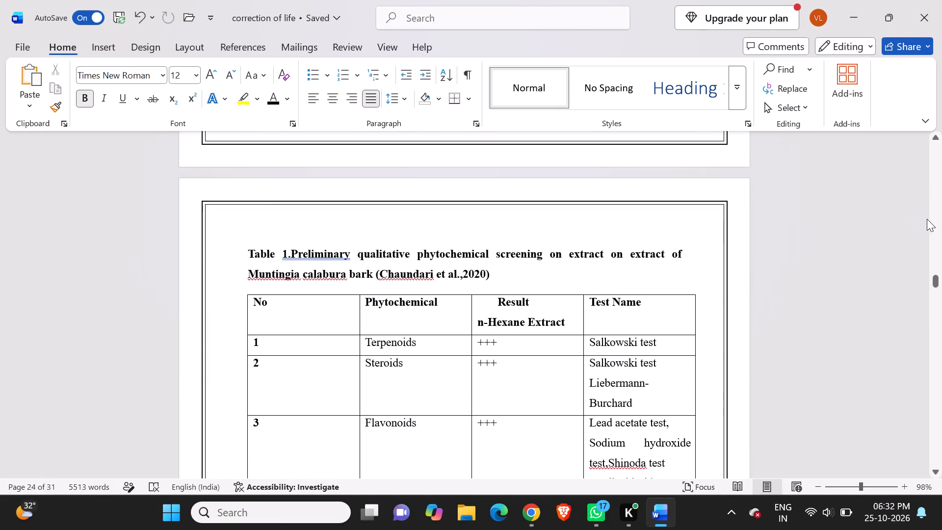
{"action": "triple_click", "coordinate": [938, 218]}
{"action": "triple_click", "coordinate": [939, 218]}
{"action": "double_click", "coordinate": [939, 218]}
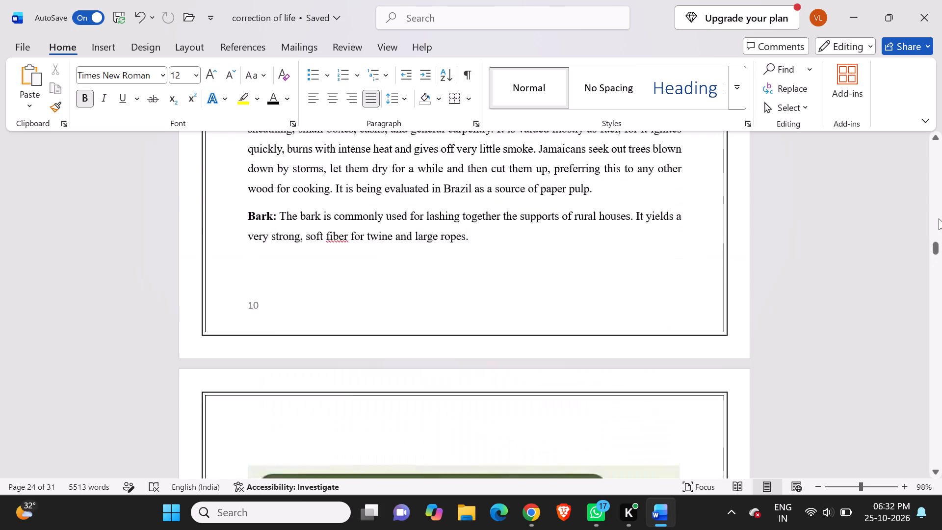
{"action": "scroll", "coordinate": [939, 218], "scroll_direction": "up", "scroll_amount": 14}
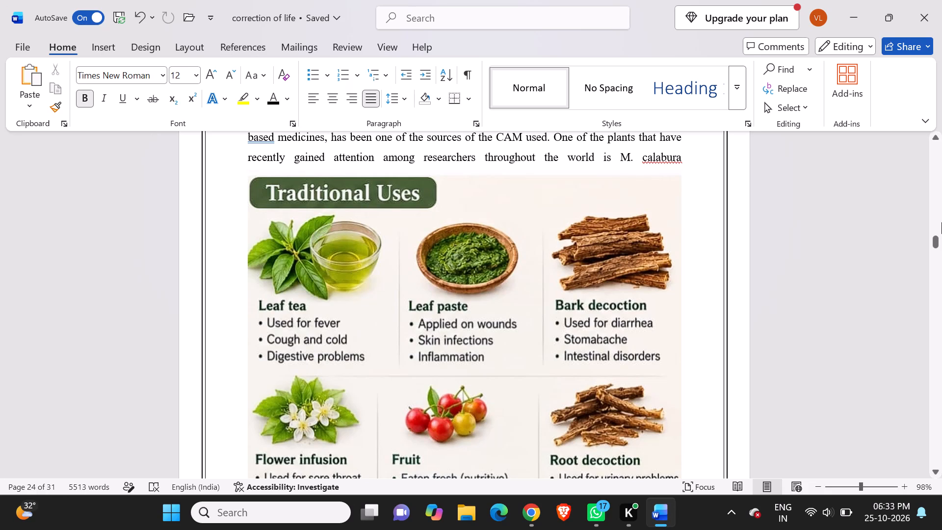
Review the Traditional Uses and Other Uses sections with their pictures, and the blank space on page 11.
{"action": "scroll", "coordinate": [941, 222], "scroll_direction": "down", "scroll_amount": 2}
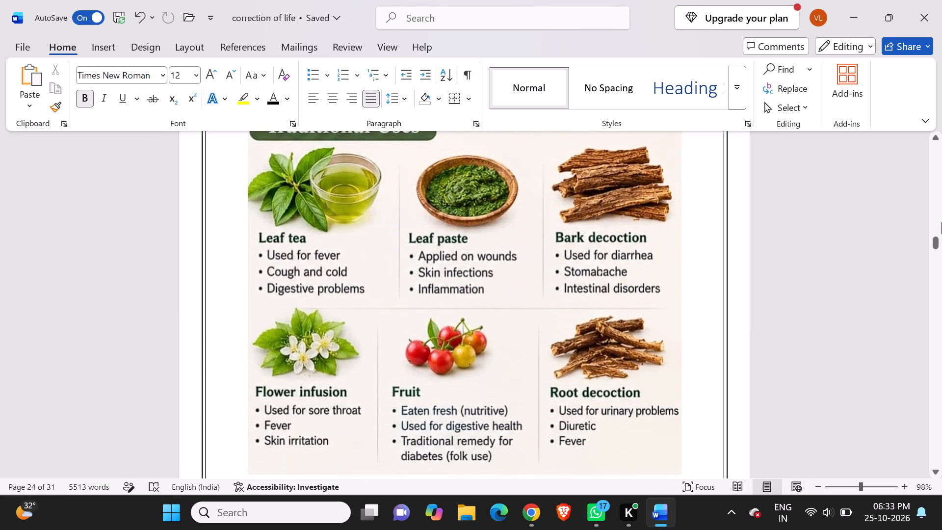
{"action": "scroll", "coordinate": [941, 222], "scroll_direction": "down", "scroll_amount": 2}
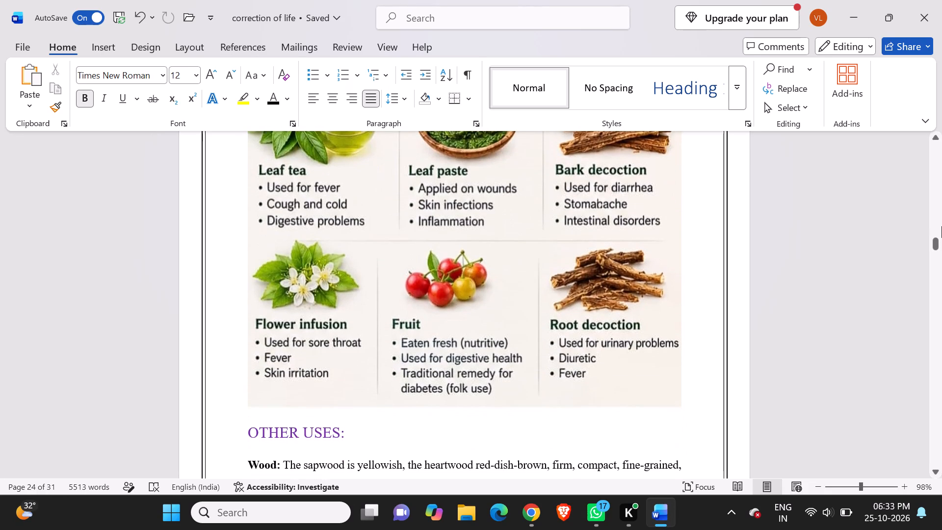
{"action": "scroll", "coordinate": [896, 185], "scroll_direction": "down", "scroll_amount": 1}
{"action": "scroll", "coordinate": [896, 185], "scroll_direction": "up", "scroll_amount": 4}
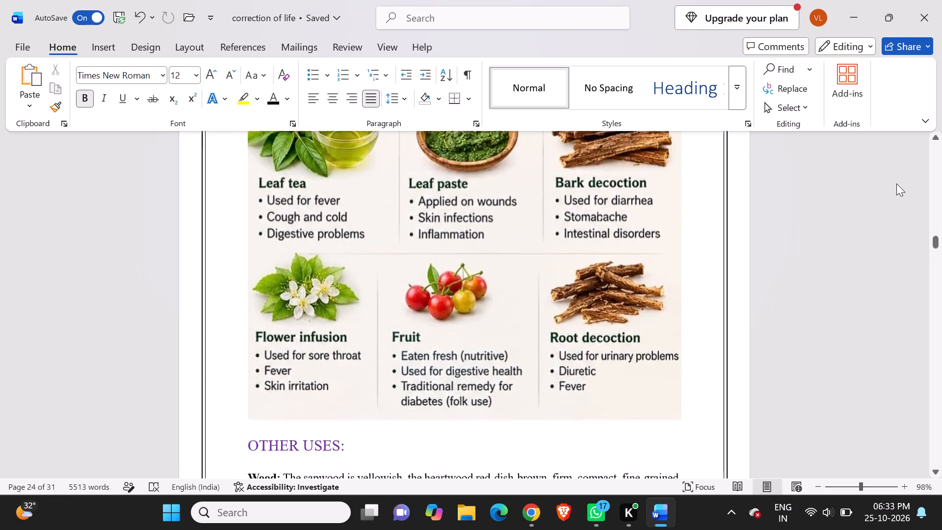
{"action": "scroll", "coordinate": [896, 184], "scroll_direction": "up", "scroll_amount": 19}
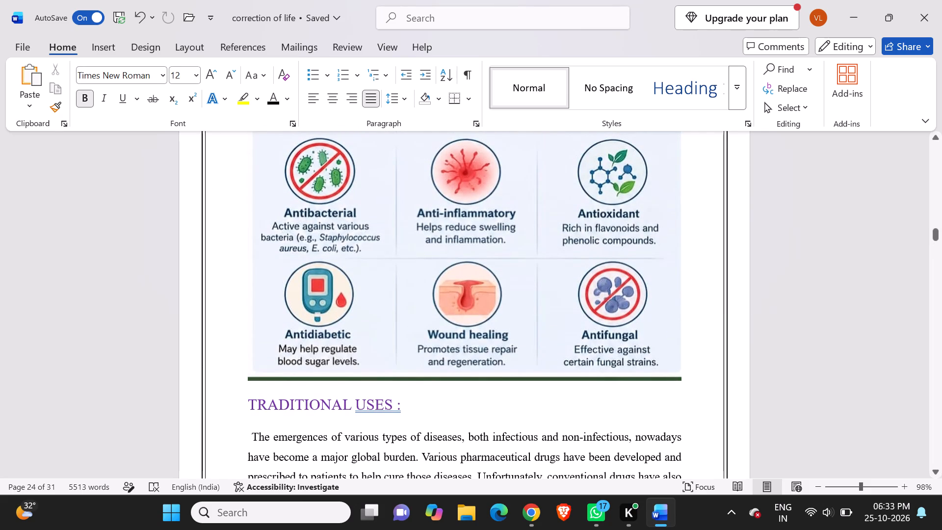
{"action": "scroll", "coordinate": [902, 185], "scroll_direction": "down", "scroll_amount": 4}
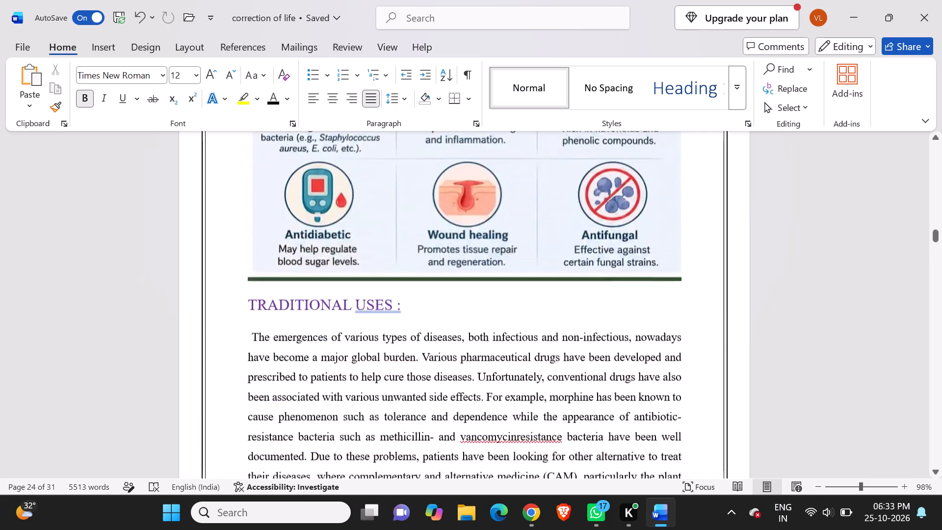
{"action": "scroll", "coordinate": [902, 185], "scroll_direction": "down", "scroll_amount": 20}
{"action": "scroll", "coordinate": [902, 185], "scroll_direction": "down", "scroll_amount": 12}
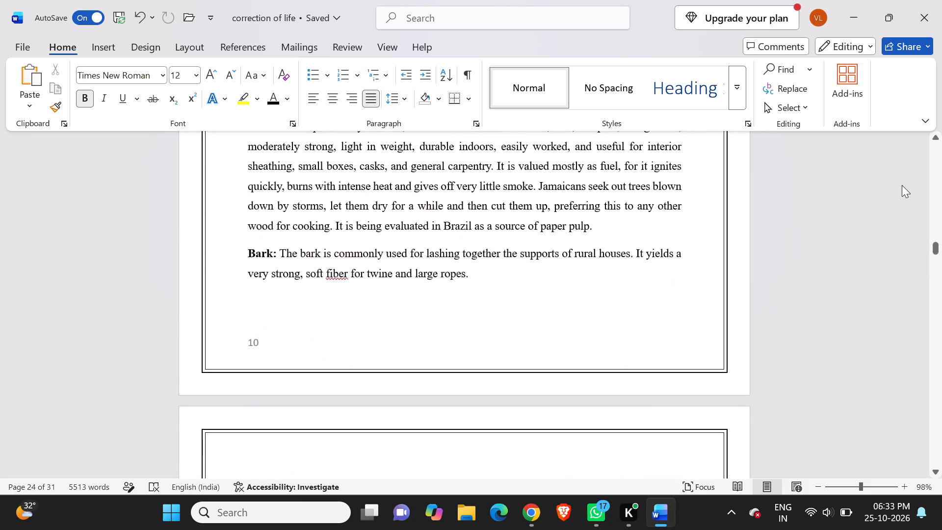
{"action": "scroll", "coordinate": [902, 185], "scroll_direction": "down", "scroll_amount": 8}
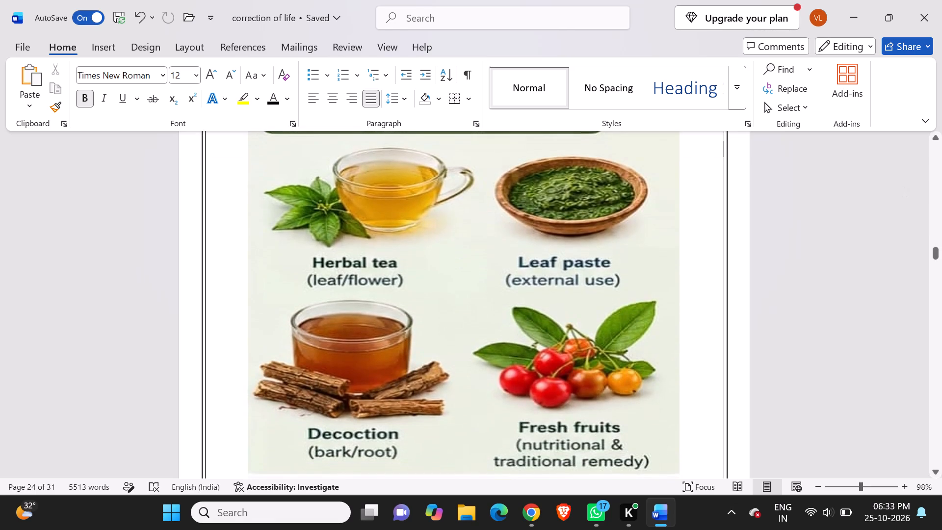
{"action": "scroll", "coordinate": [902, 185], "scroll_direction": "down", "scroll_amount": 2}
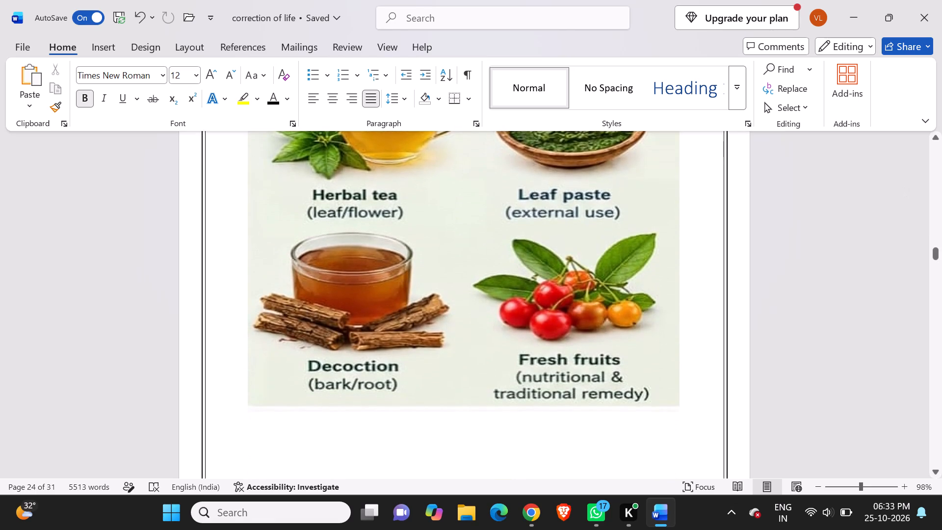
{"action": "scroll", "coordinate": [922, 212], "scroll_direction": "down", "scroll_amount": 9}
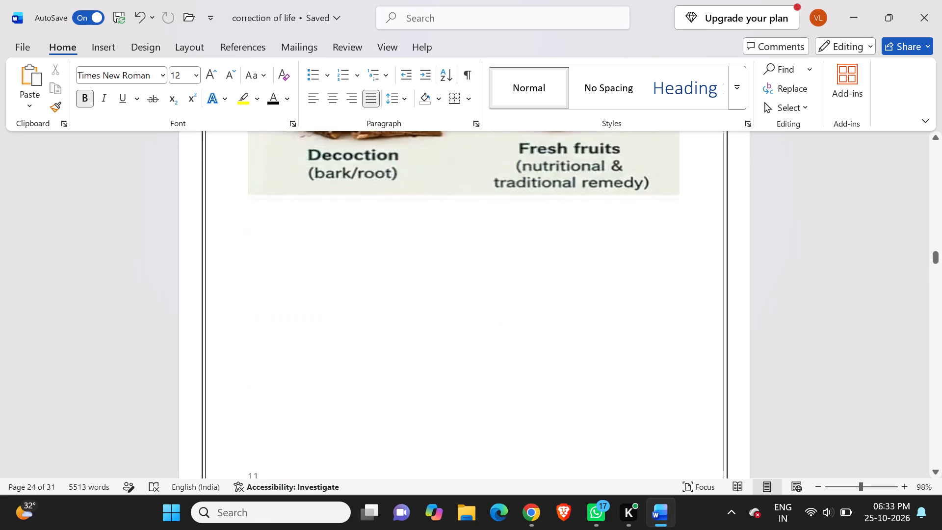
{"action": "scroll", "coordinate": [923, 212], "scroll_direction": "down", "scroll_amount": 15}
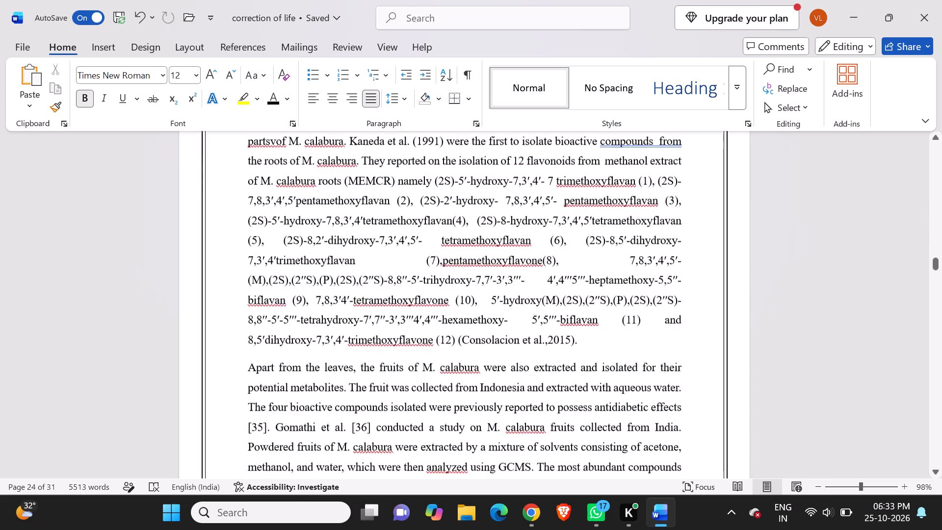
Examine the isolated compounds text, the Phenols diagram, the qualitative phytochemical screening paragraph and Table 1 for layout and spacing.
{"action": "scroll", "coordinate": [928, 211], "scroll_direction": "up", "scroll_amount": 6}
{"action": "scroll", "coordinate": [929, 211], "scroll_direction": "down", "scroll_amount": 15}
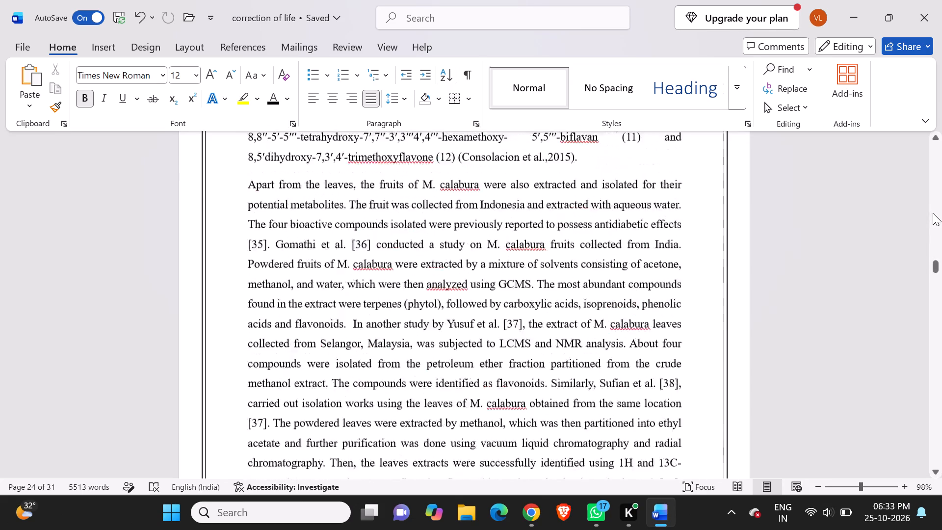
{"action": "scroll", "coordinate": [933, 213], "scroll_direction": "down", "scroll_amount": 14}
{"action": "scroll", "coordinate": [934, 213], "scroll_direction": "up", "scroll_amount": 6}
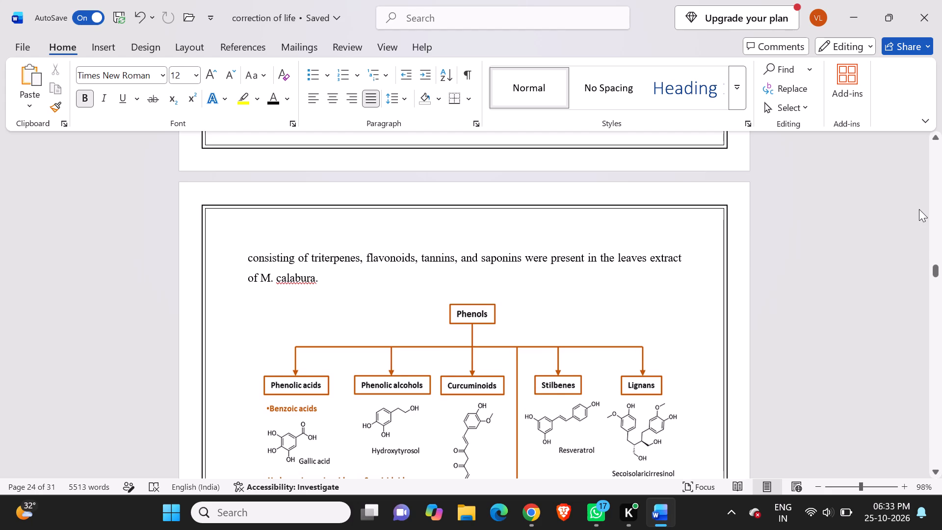
{"action": "scroll", "coordinate": [919, 209], "scroll_direction": "down", "scroll_amount": 18}
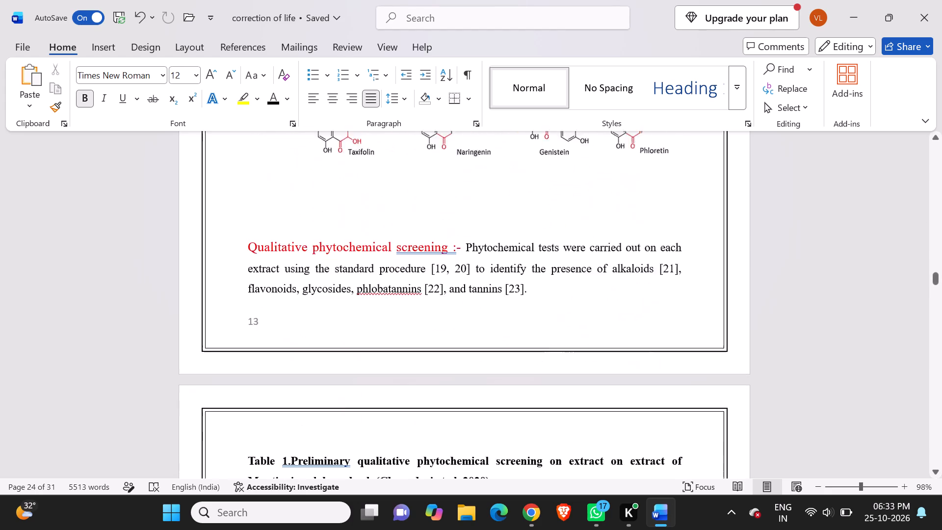
{"action": "scroll", "coordinate": [918, 208], "scroll_direction": "down", "scroll_amount": 6}
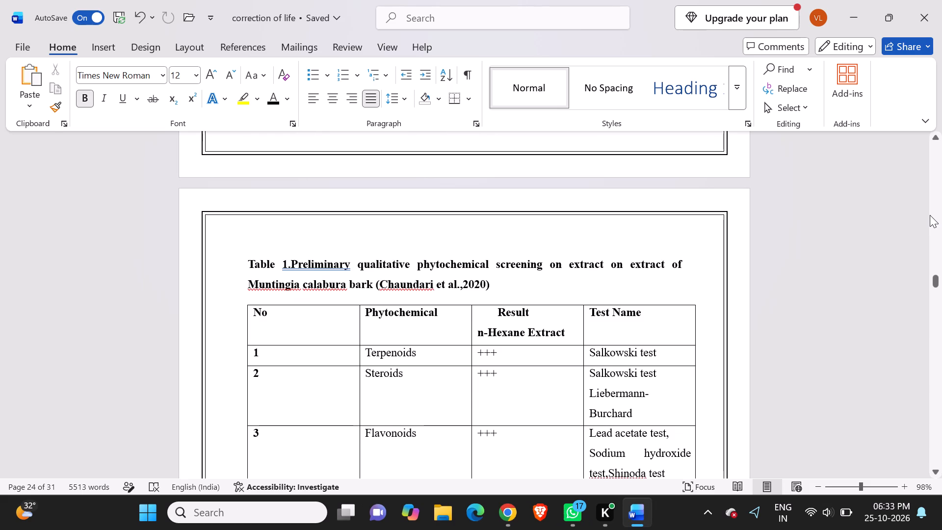
{"action": "scroll", "coordinate": [930, 215], "scroll_direction": "down", "scroll_amount": 9}
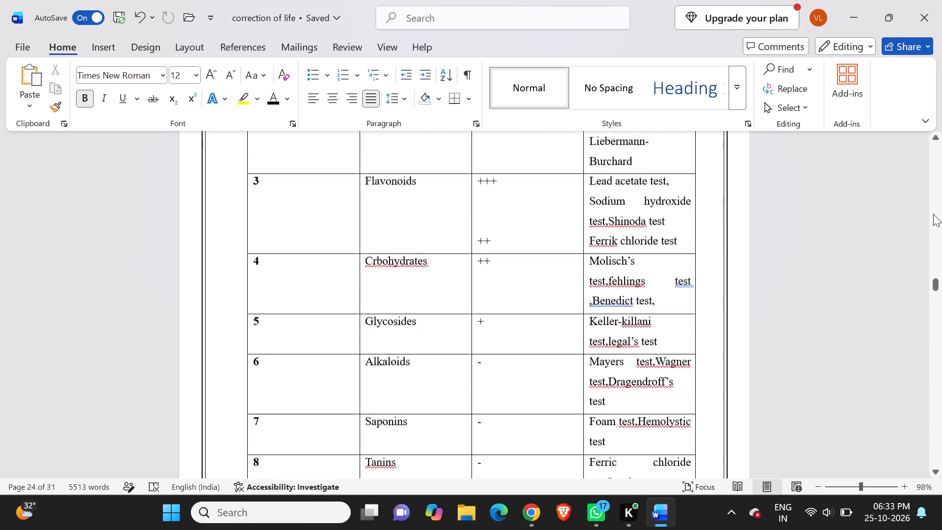
{"action": "scroll", "coordinate": [933, 214], "scroll_direction": "down", "scroll_amount": 15}
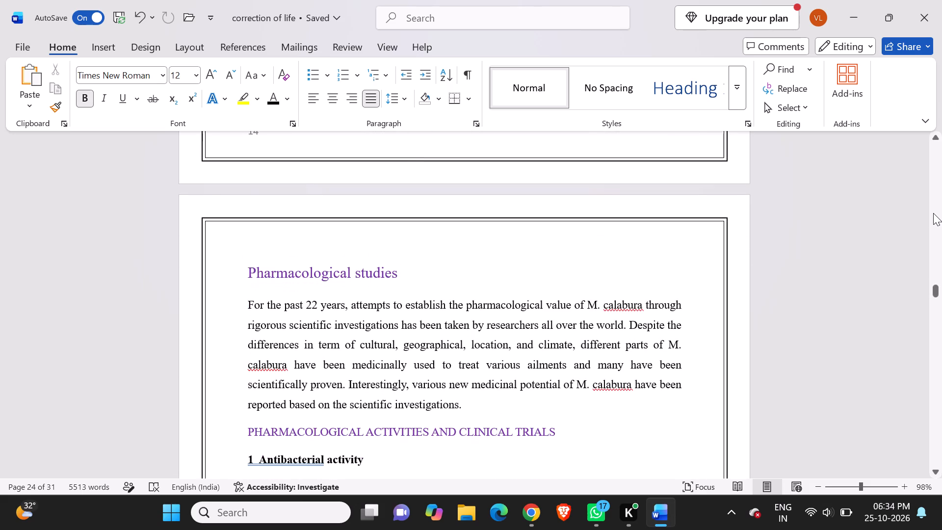
Review the Pharmacological studies section from Antibacterial activity through Antidiabetic activity for consistent formatting.
{"action": "scroll", "coordinate": [931, 212], "scroll_direction": "down", "scroll_amount": 6}
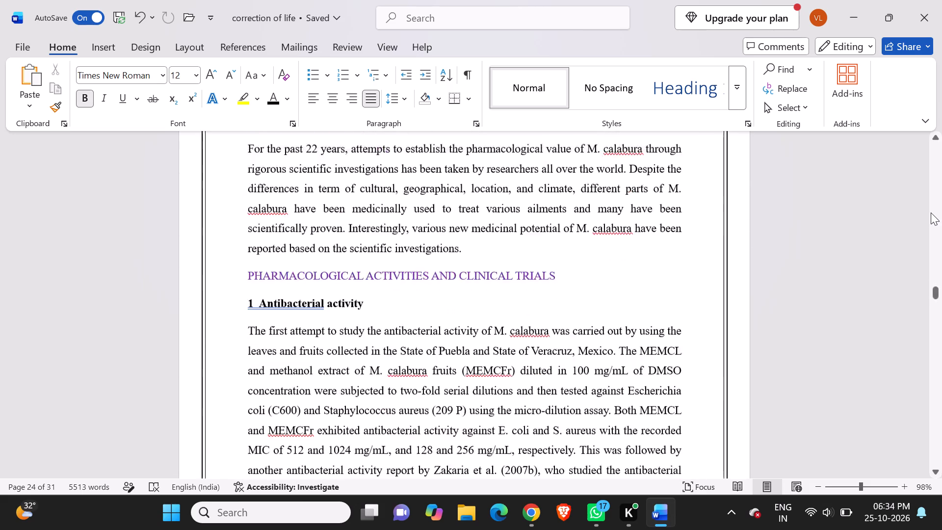
{"action": "scroll", "coordinate": [931, 212], "scroll_direction": "down", "scroll_amount": 15}
{"action": "scroll", "coordinate": [931, 212], "scroll_direction": "down", "scroll_amount": 6}
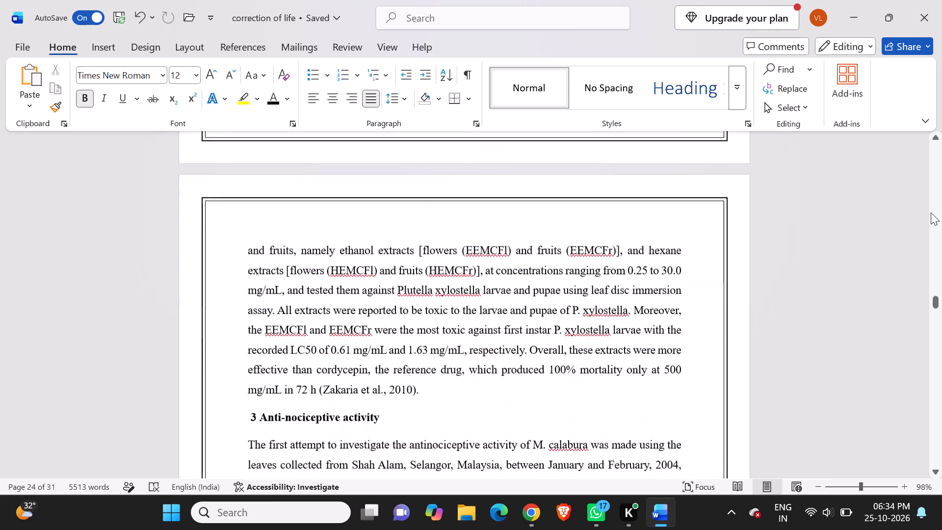
{"action": "scroll", "coordinate": [931, 212], "scroll_direction": "down", "scroll_amount": 20}
{"action": "scroll", "coordinate": [931, 212], "scroll_direction": "down", "scroll_amount": 16}
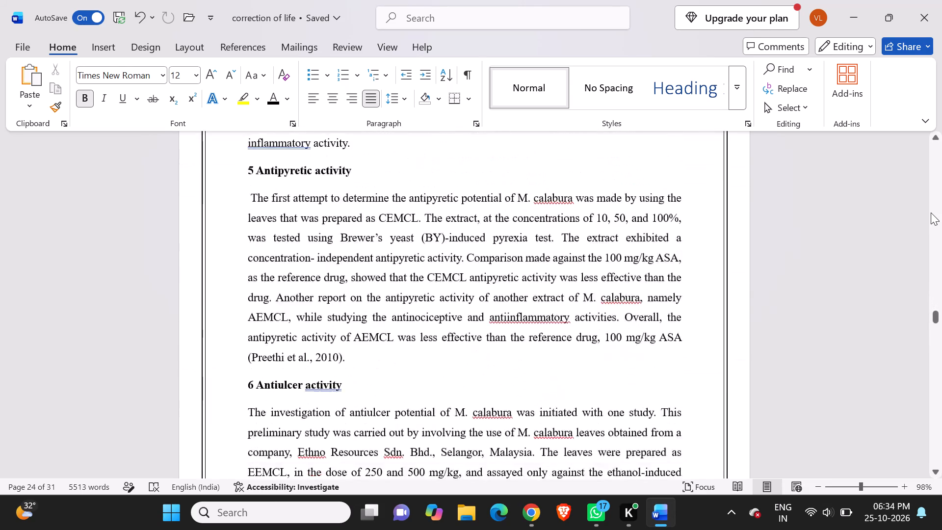
{"action": "scroll", "coordinate": [931, 212], "scroll_direction": "down", "scroll_amount": 13}
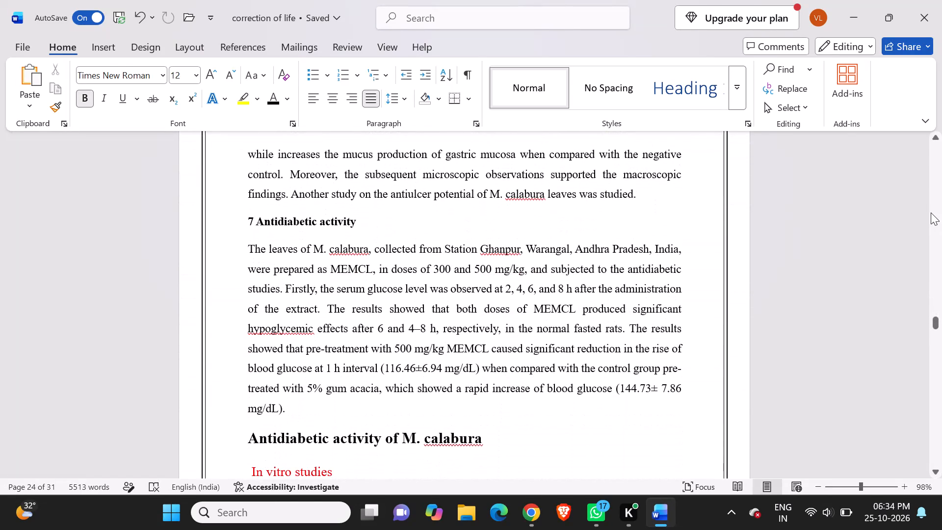
{"action": "scroll", "coordinate": [931, 213], "scroll_direction": "down", "scroll_amount": 2}
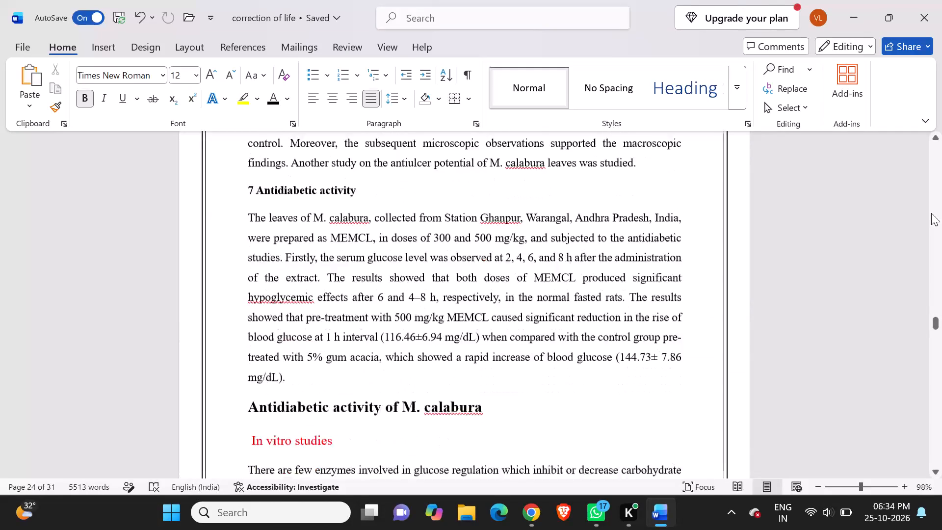
{"action": "scroll", "coordinate": [931, 213], "scroll_direction": "down", "scroll_amount": 2}
{"action": "scroll", "coordinate": [931, 213], "scroll_direction": "up", "scroll_amount": 6}
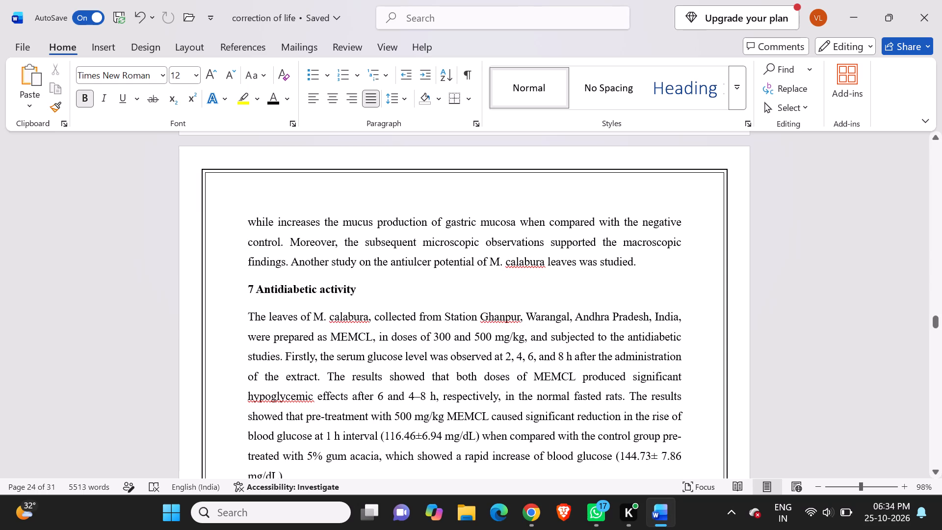
Check the antidiabetic studies of M. calabura on pages 18 to 20, down to the Alkaloids and Flavonoids tests.
{"action": "scroll", "coordinate": [648, 230], "scroll_direction": "down", "scroll_amount": 20}
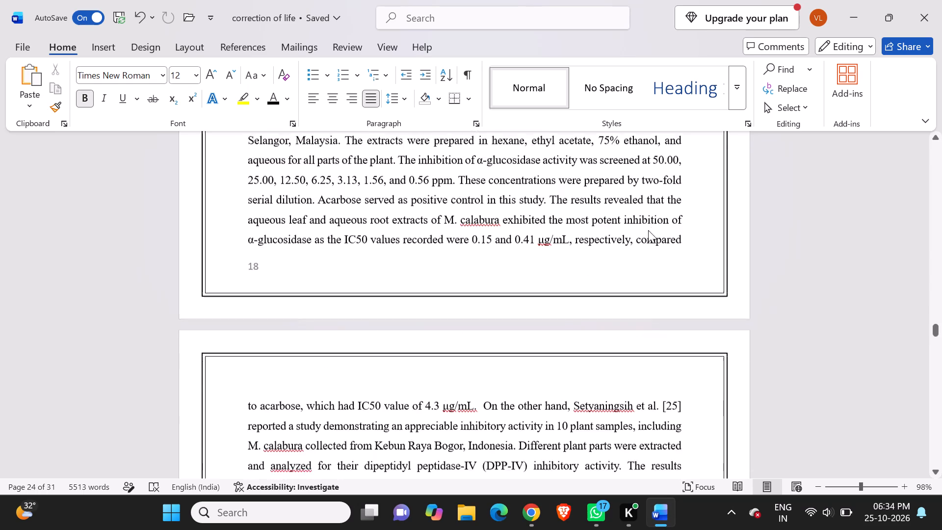
{"action": "scroll", "coordinate": [648, 230], "scroll_direction": "down", "scroll_amount": 19}
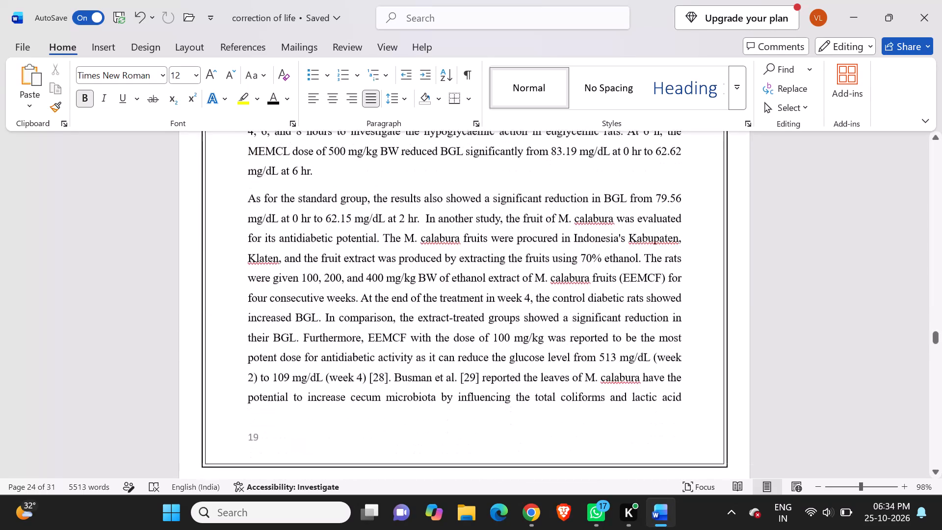
{"action": "scroll", "coordinate": [648, 230], "scroll_direction": "down", "scroll_amount": 12}
{"action": "scroll", "coordinate": [648, 230], "scroll_direction": "down", "scroll_amount": 12}
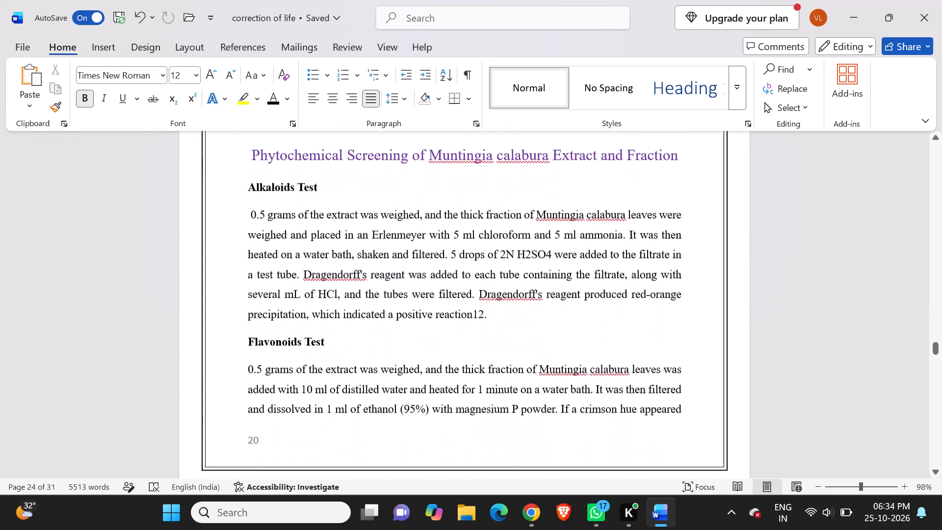
Insert blank lines before the "Phytochemical Screening of Muntingia calabura Extract and Fraction" heading, moving it to the top of page 21.
{"action": "scroll", "coordinate": [648, 230], "scroll_direction": "up", "scroll_amount": 11}
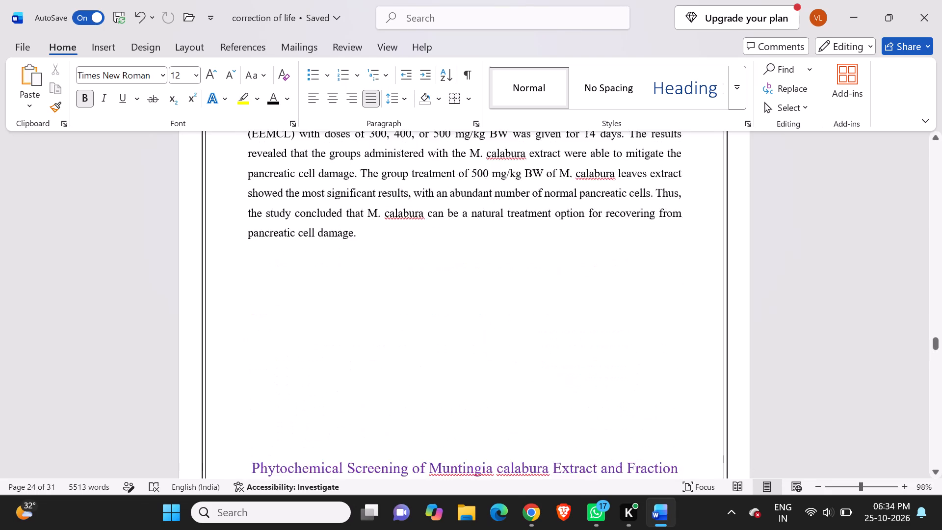
{"action": "scroll", "coordinate": [648, 230], "scroll_direction": "up", "scroll_amount": 10}
{"action": "scroll", "coordinate": [648, 230], "scroll_direction": "down", "scroll_amount": 16}
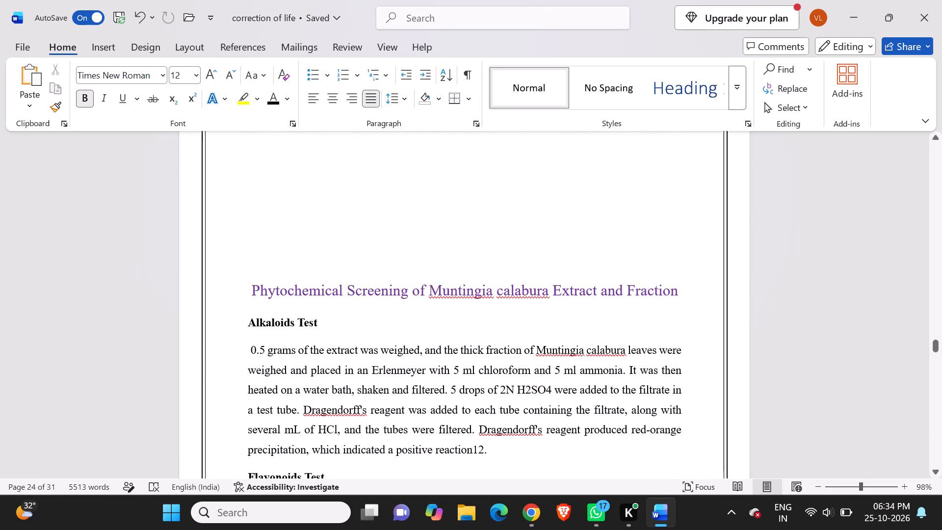
{"action": "left_click", "coordinate": [252, 292]}
{"action": "key", "text": "Return"}
{"action": "key", "text": "Return"}
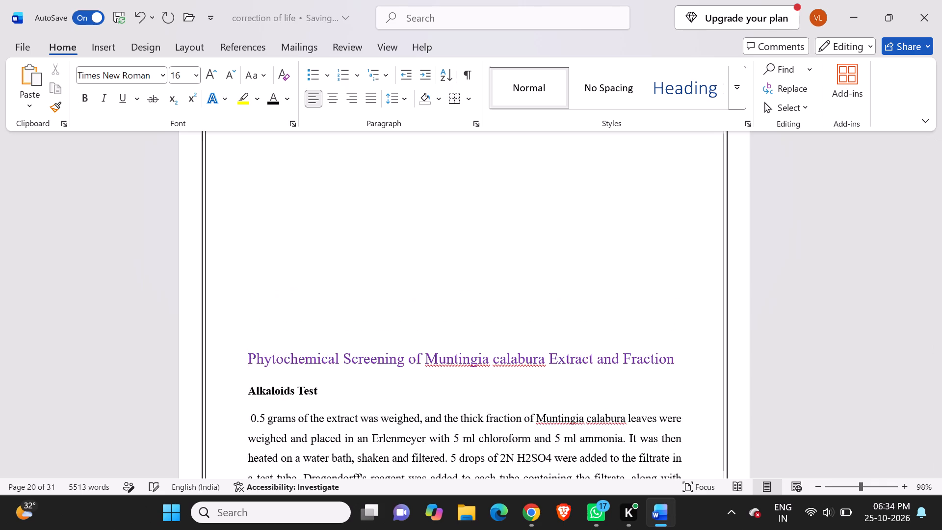
{"action": "key", "text": "Return"}
{"action": "key", "text": "Return"}
{"action": "key", "text": "Return"}
{"action": "key", "text": "Return"}
{"action": "key", "text": "Return"}
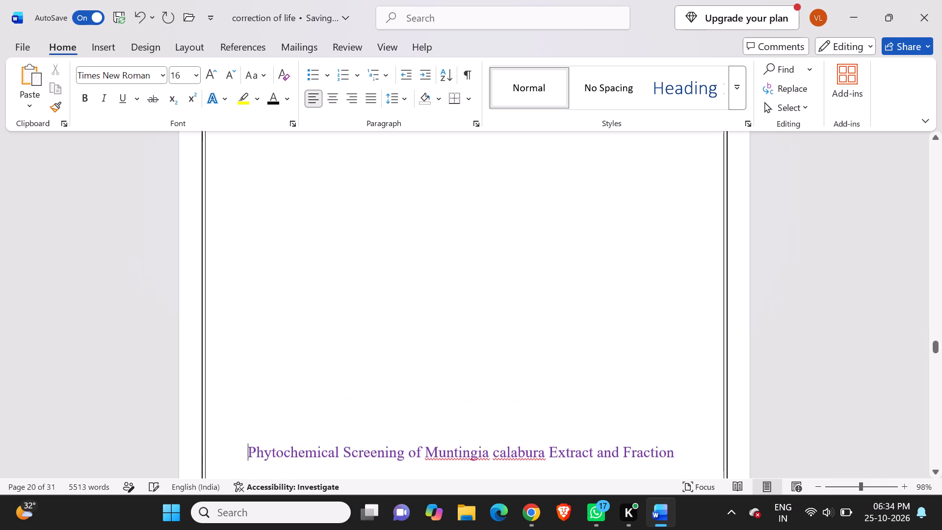
{"action": "key", "text": "Return"}
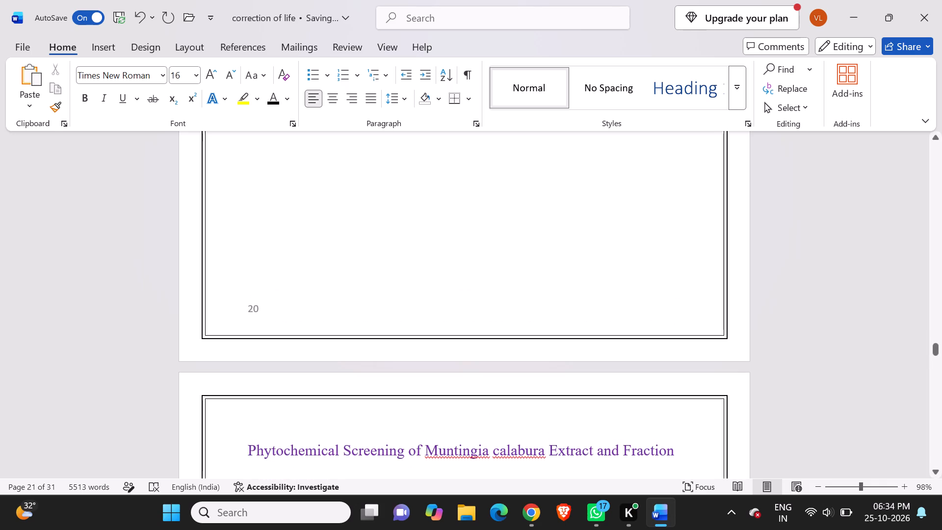
Check the layout of the phytochemical and Thin-Layer Chromatography test sections on pages 21 and 22 after the heading move.
{"action": "scroll", "coordinate": [255, 294], "scroll_direction": "down", "scroll_amount": 20}
{"action": "scroll", "coordinate": [257, 295], "scroll_direction": "down", "scroll_amount": 4}
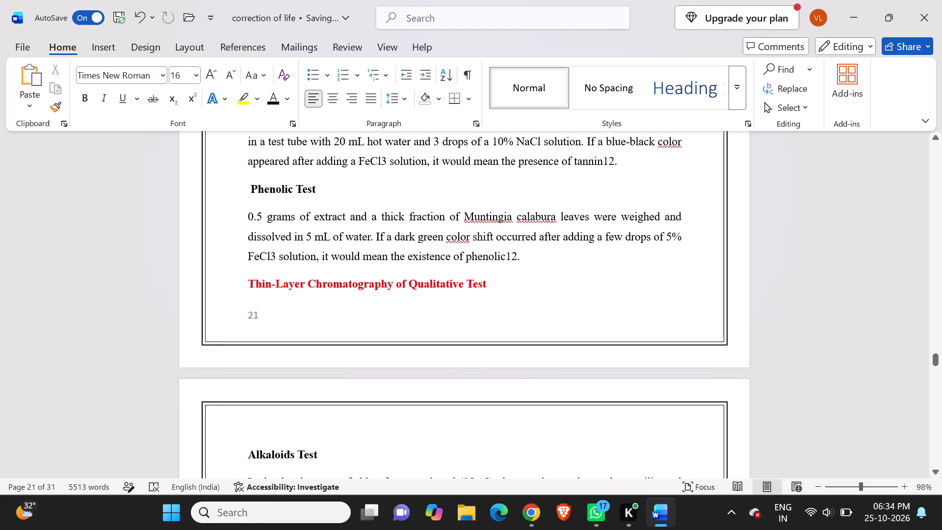
{"action": "scroll", "coordinate": [263, 276], "scroll_direction": "up", "scroll_amount": 1}
{"action": "scroll", "coordinate": [264, 274], "scroll_direction": "down", "scroll_amount": 15}
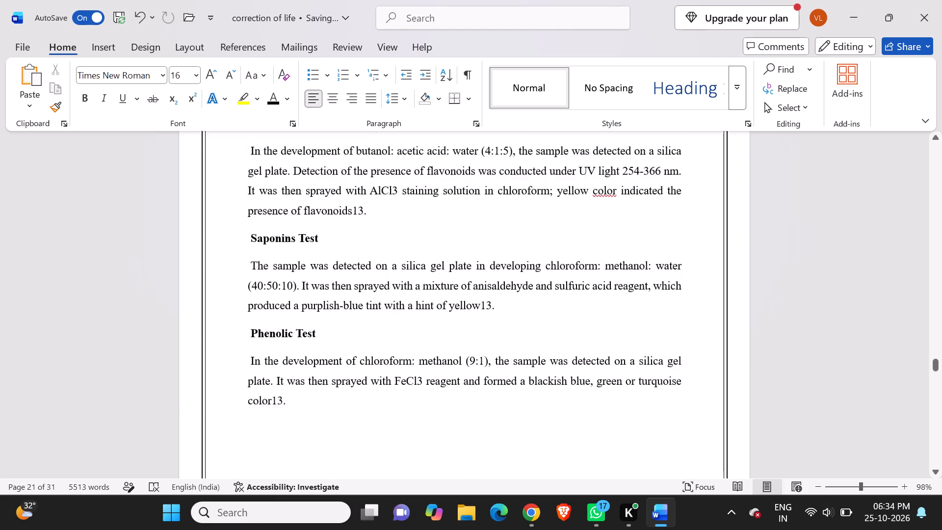
Review the concluding discussion paragraphs on pages 23 and 24 and the blank space following them.
{"action": "scroll", "coordinate": [264, 274], "scroll_direction": "down", "scroll_amount": 20}
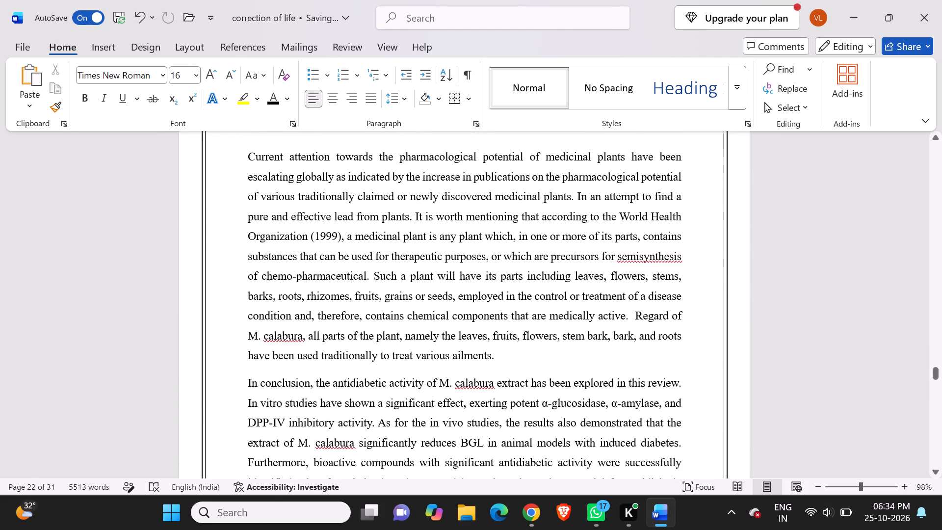
{"action": "scroll", "coordinate": [264, 275], "scroll_direction": "down", "scroll_amount": 18}
{"action": "scroll", "coordinate": [264, 275], "scroll_direction": "down", "scroll_amount": 4}
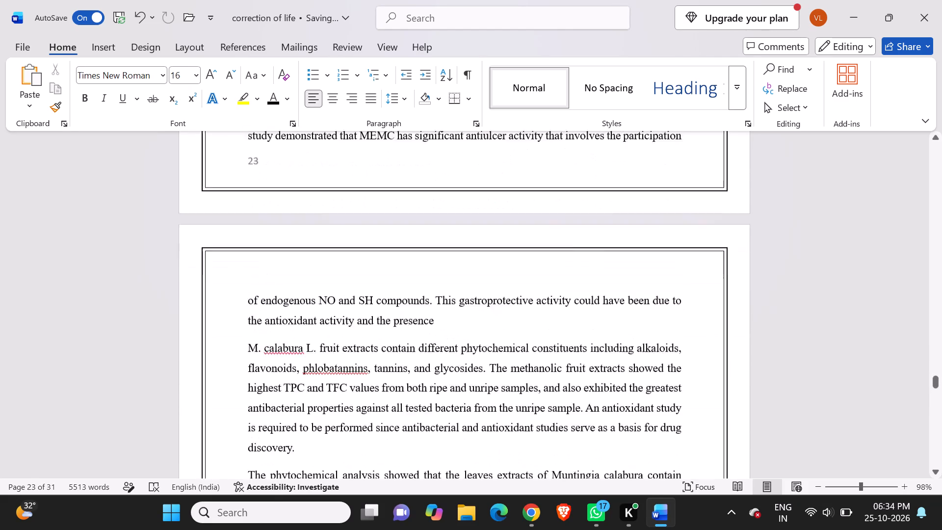
{"action": "scroll", "coordinate": [264, 275], "scroll_direction": "down", "scroll_amount": 15}
{"action": "scroll", "coordinate": [264, 275], "scroll_direction": "down", "scroll_amount": 6}
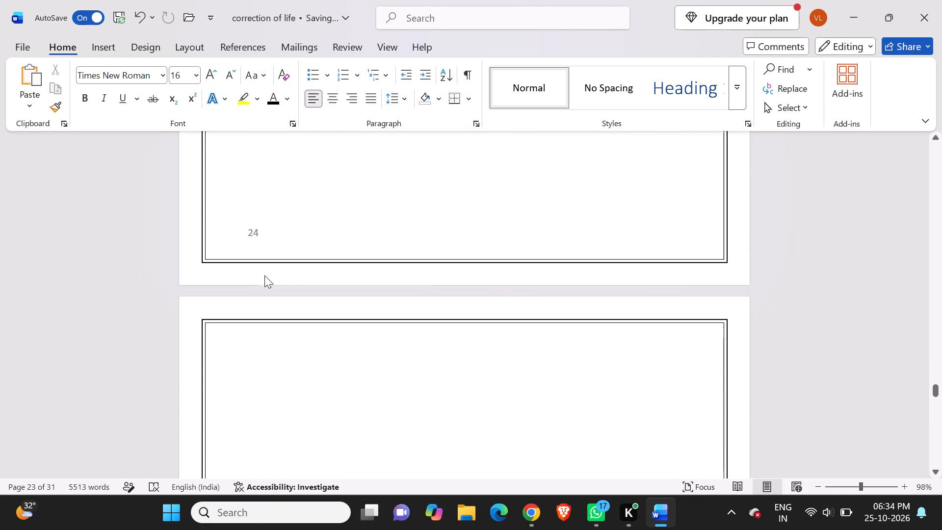
Place the insertion point in the empty area at the start of the blank page after page 24.
{"action": "scroll", "coordinate": [264, 275], "scroll_direction": "down", "scroll_amount": 2}
{"action": "left_click", "coordinate": [275, 248]}
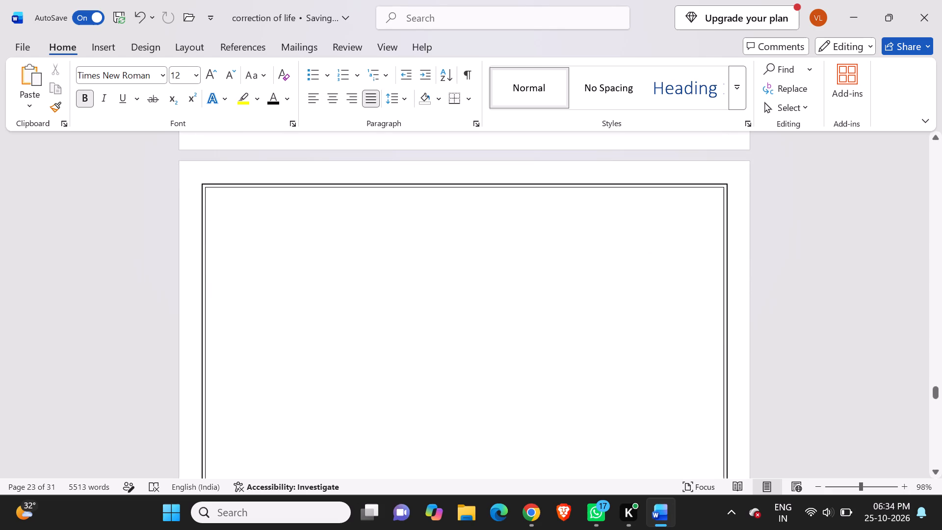
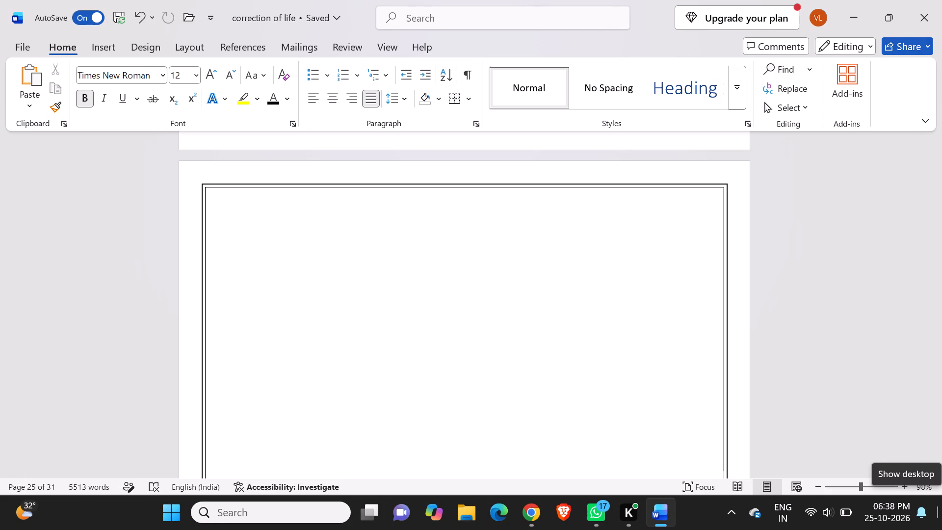
Save a copy of the document as a Word Document named "correction of life 1" in the OneDrive Documents folder.
{"action": "left_click", "coordinate": [24, 49]}
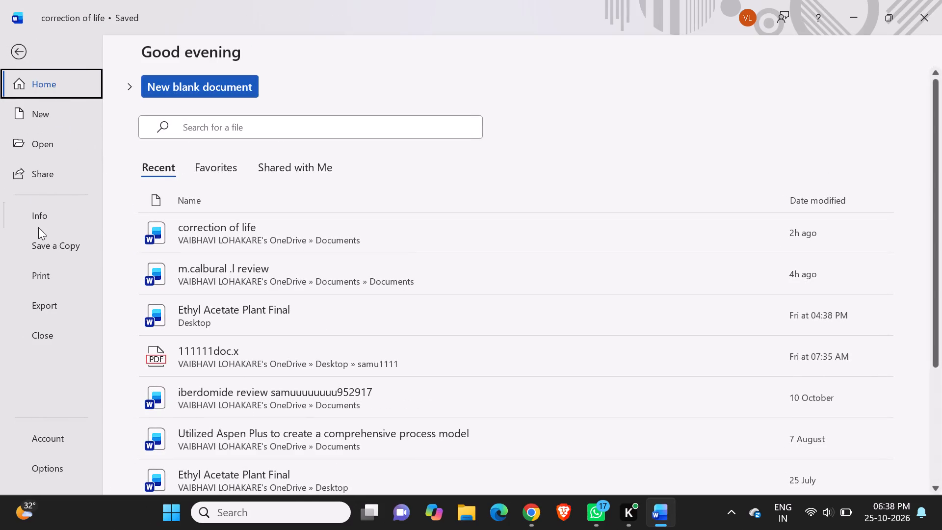
{"action": "left_click", "coordinate": [46, 241]}
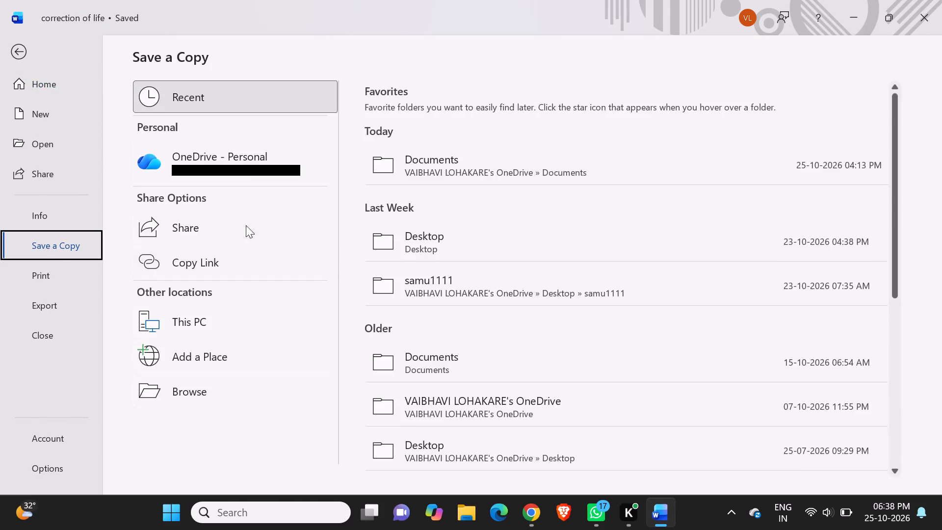
{"action": "left_click", "coordinate": [396, 150]}
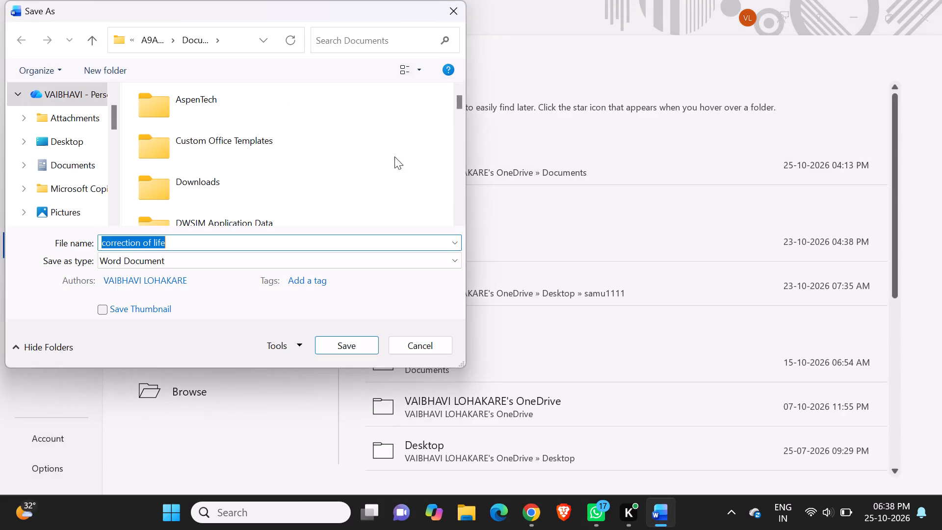
{"action": "left_click", "coordinate": [340, 238]}
{"action": "key", "text": "space"}
{"action": "type", "text": "1"}
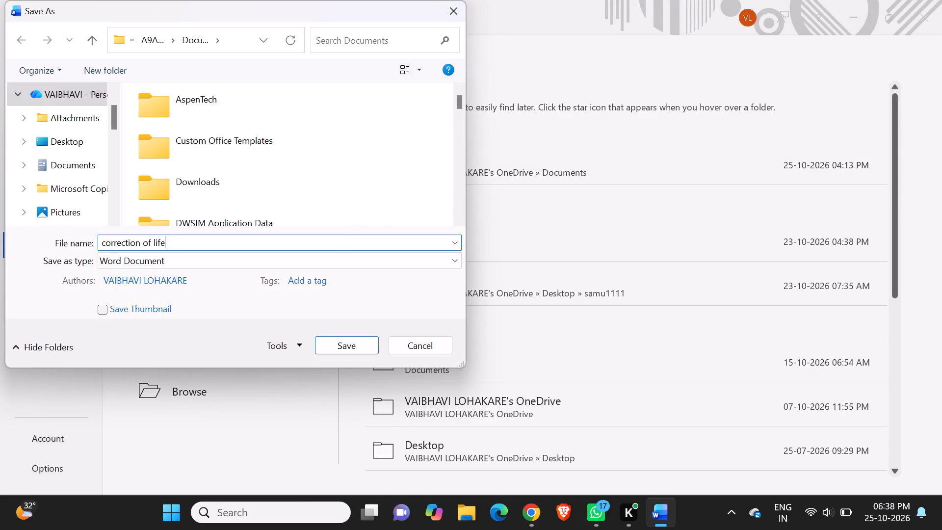
{"action": "left_click", "coordinate": [356, 339]}
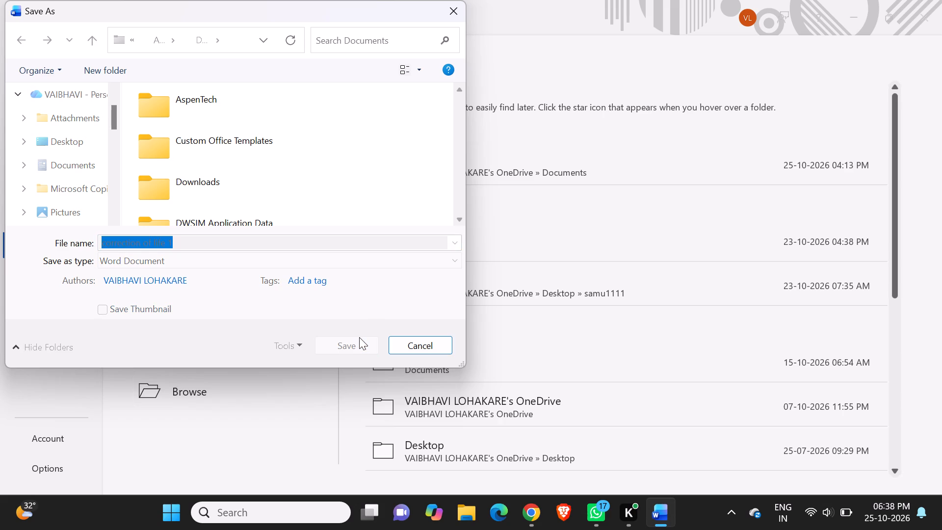
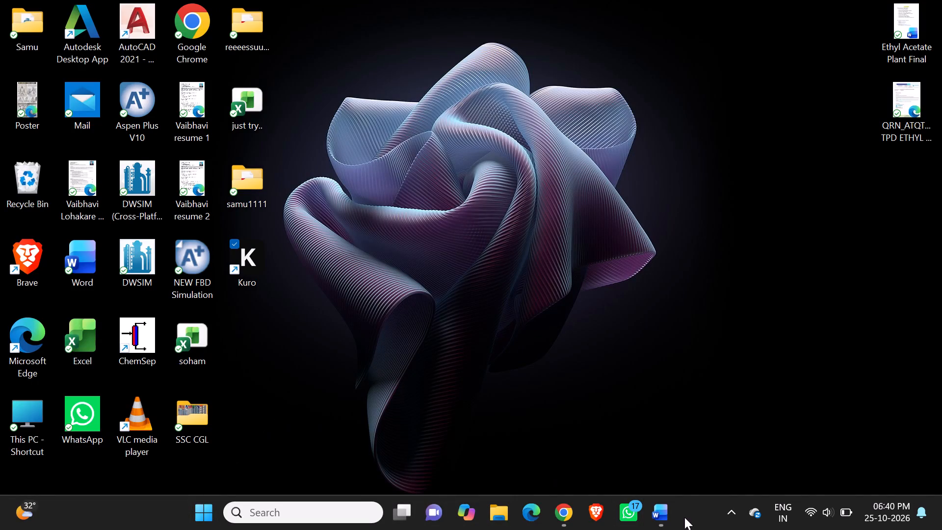
Close the "correction of life 1" Word document.
{"action": "left_click", "coordinate": [728, 379]}
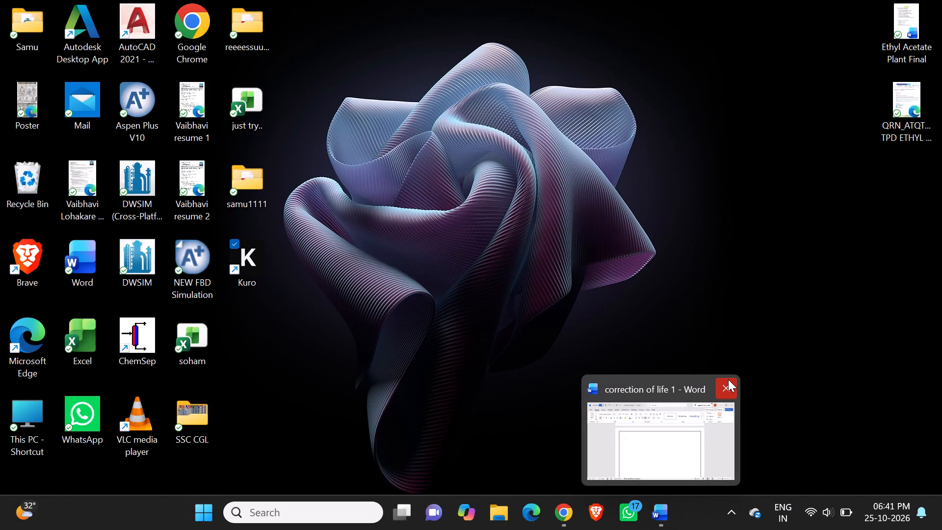
{"action": "left_click", "coordinate": [723, 388]}
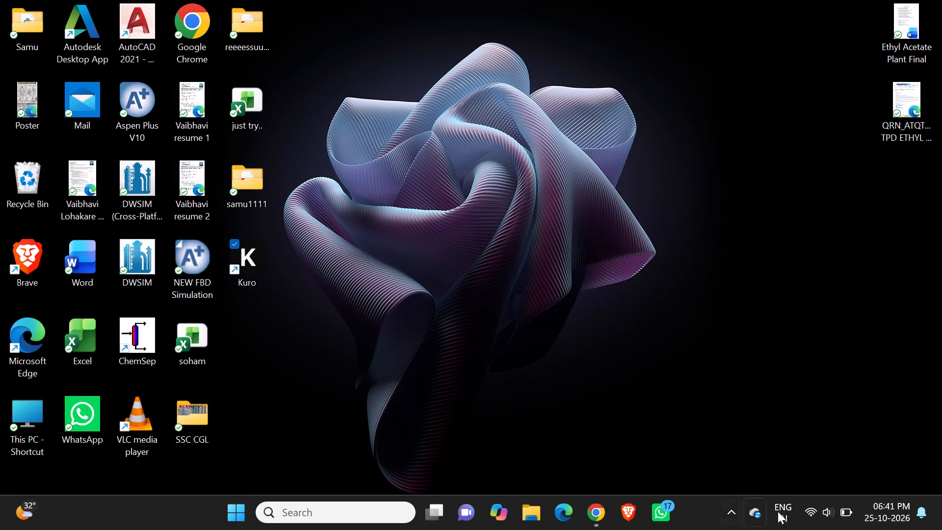
Disconnect the computer from the OPPO A17k Wi-Fi network and return to the desktop.
{"action": "left_click", "coordinate": [806, 505]}
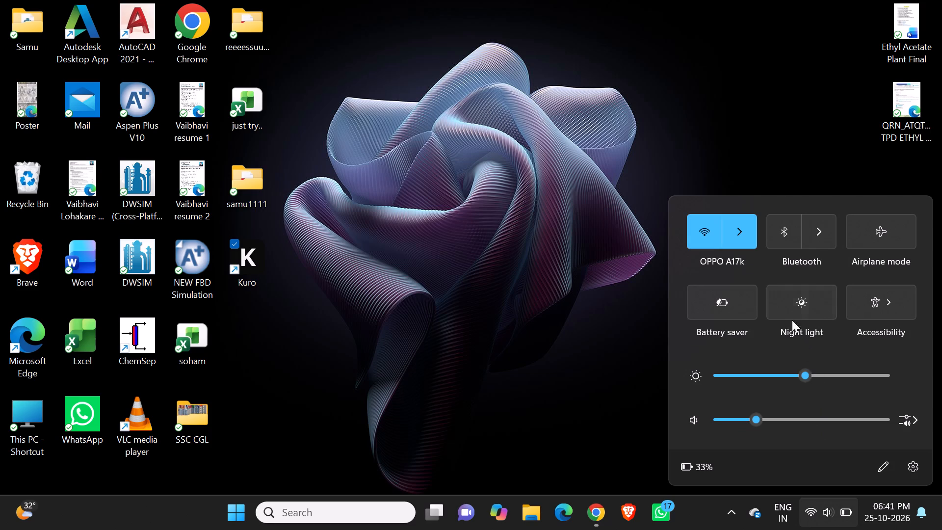
{"action": "left_click", "coordinate": [755, 235]}
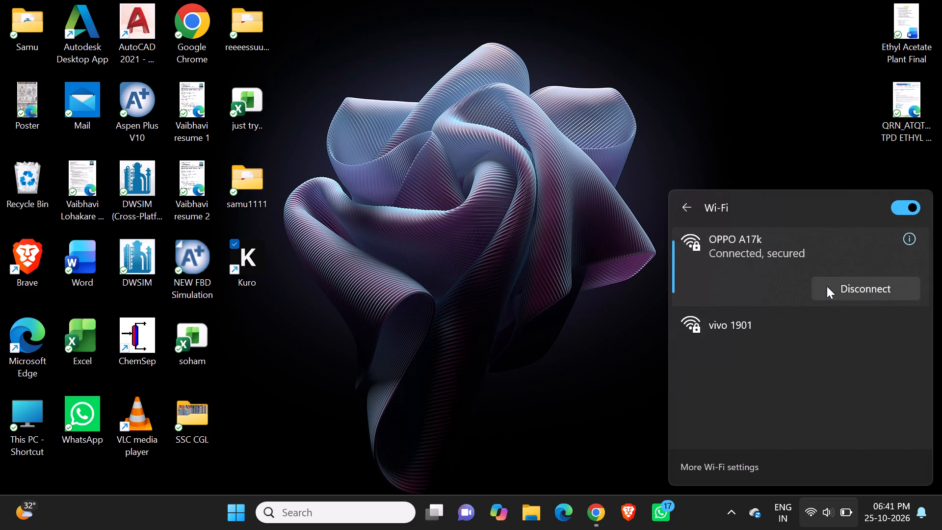
{"action": "left_click", "coordinate": [827, 286]}
{"action": "left_click", "coordinate": [485, 371]}
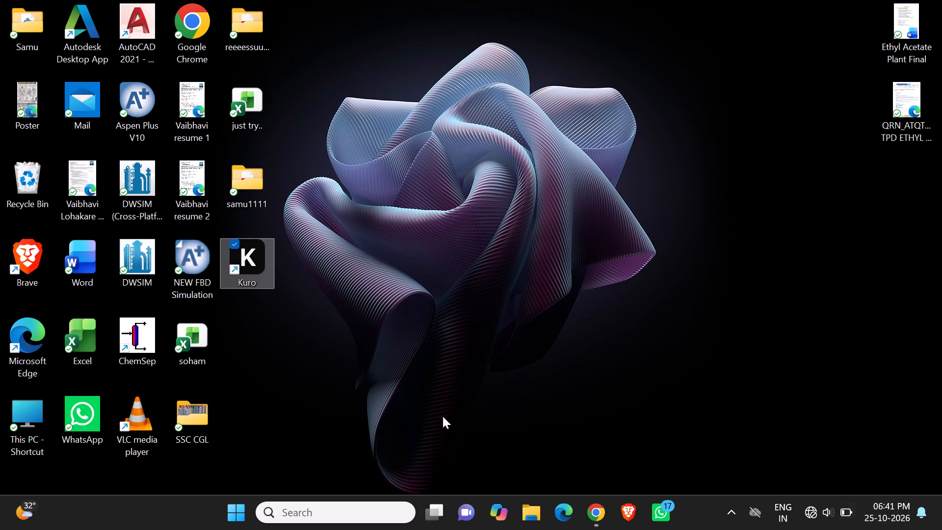
Bring up the computer's power options for shutting down.
{"action": "left_click", "coordinate": [247, 502]}
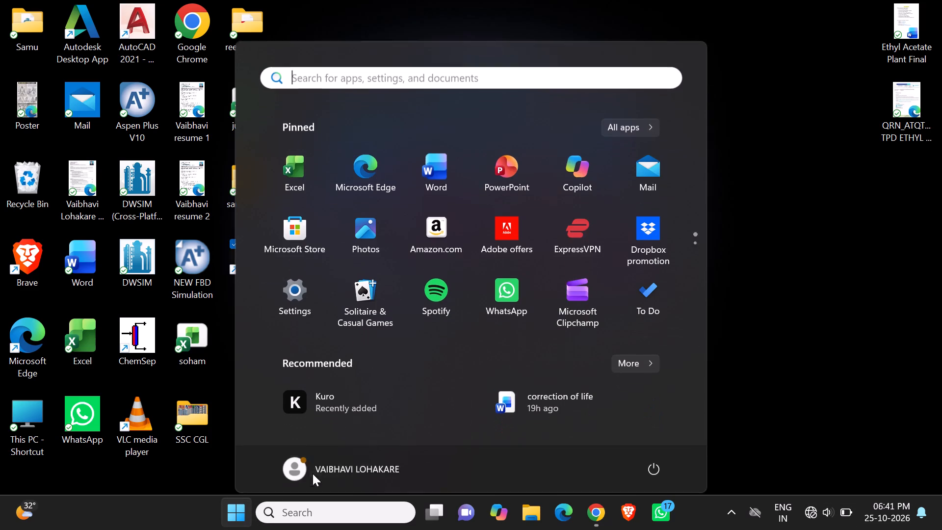
{"action": "left_click", "coordinate": [661, 470]}
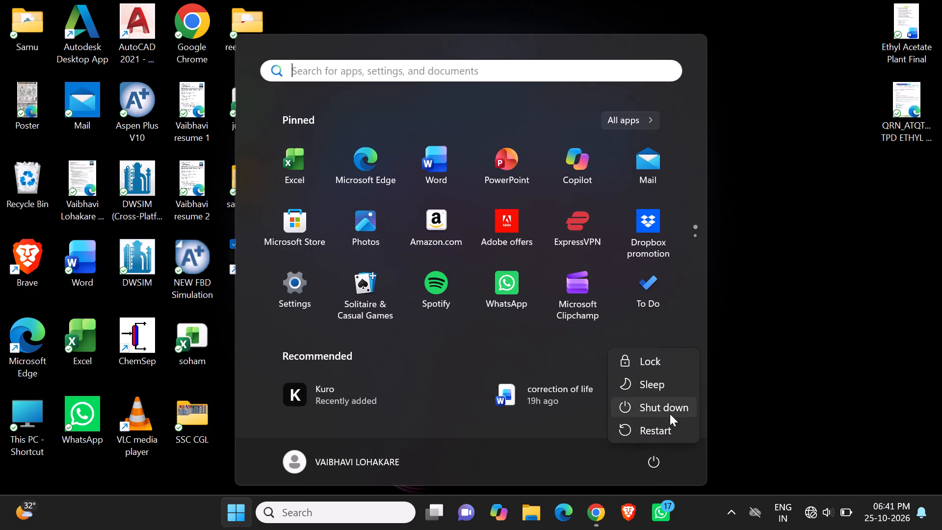